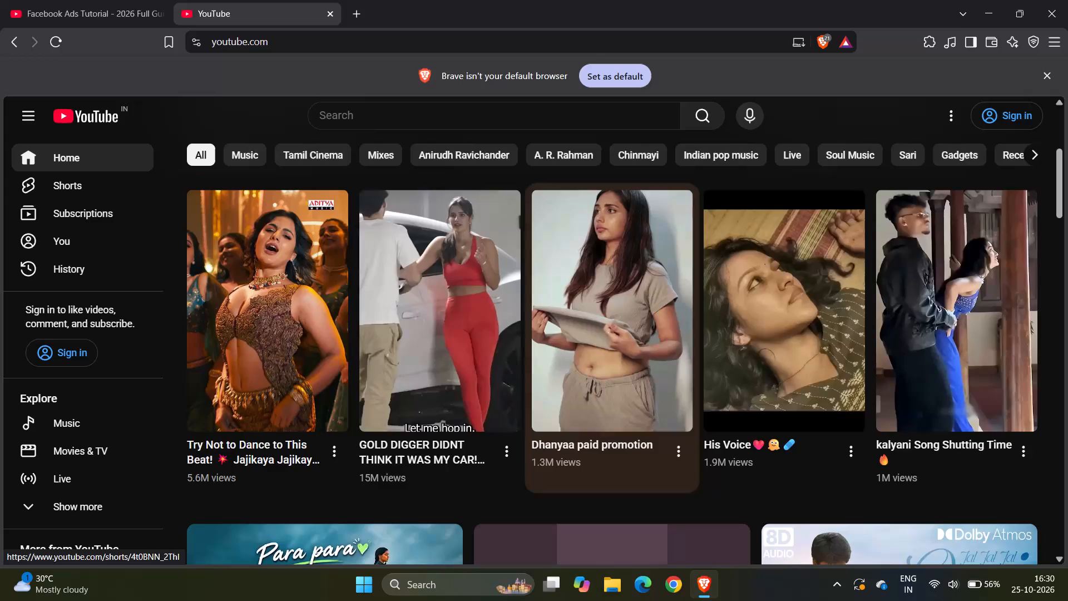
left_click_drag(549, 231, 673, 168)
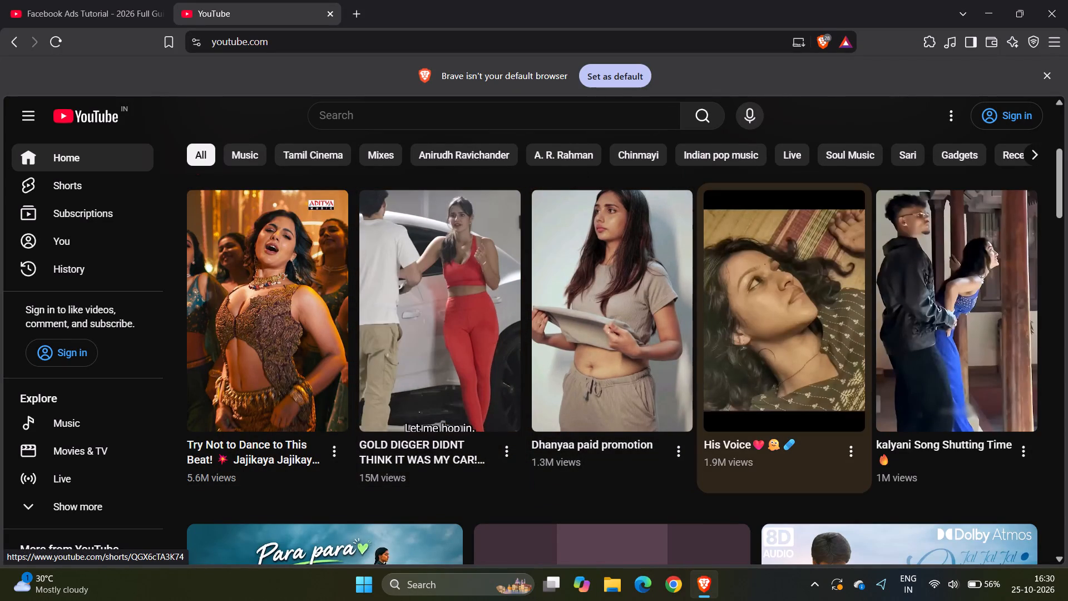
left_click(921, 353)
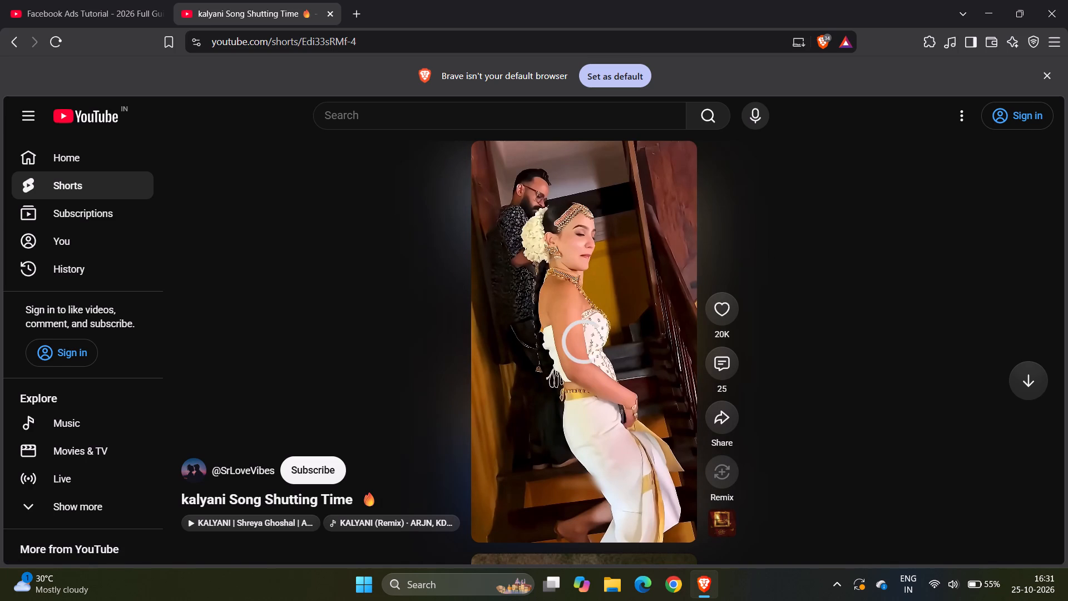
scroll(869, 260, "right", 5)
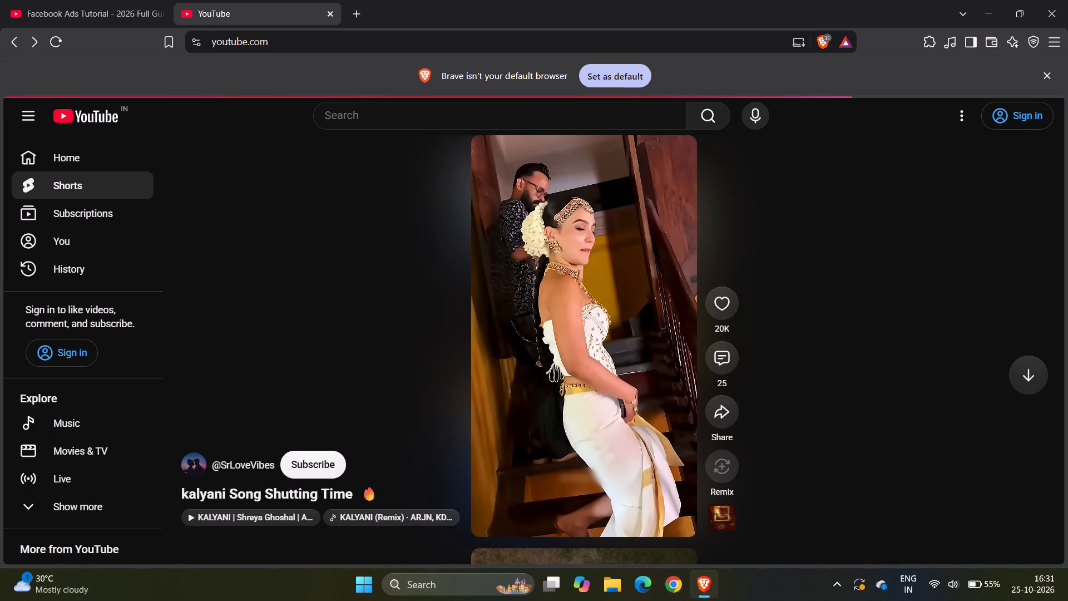
Enter "meta ads services" as the YouTube search term.
left_click(402, 114)
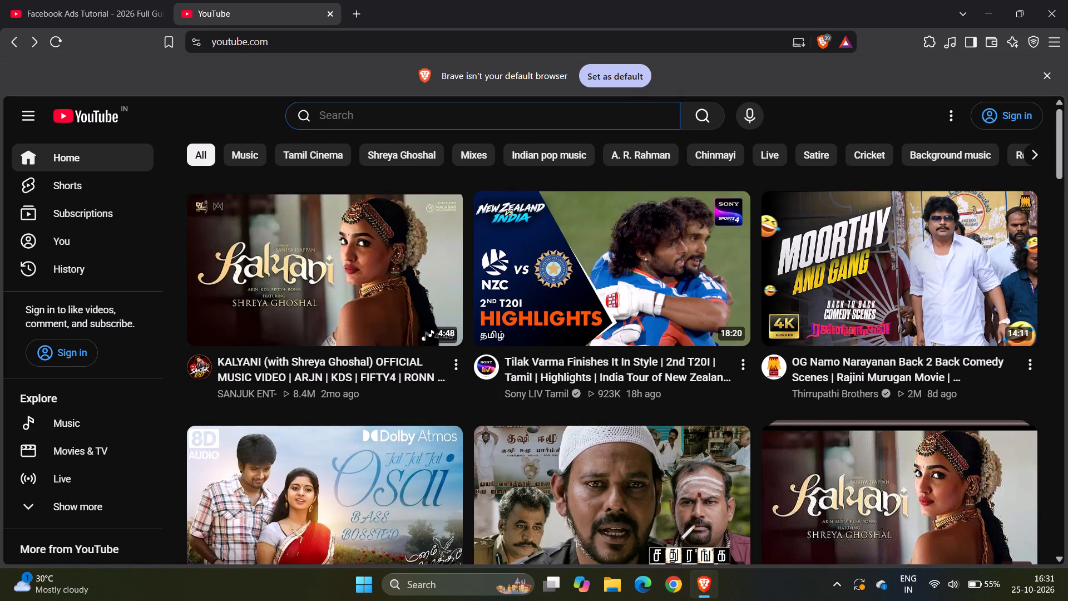
type("meta d")
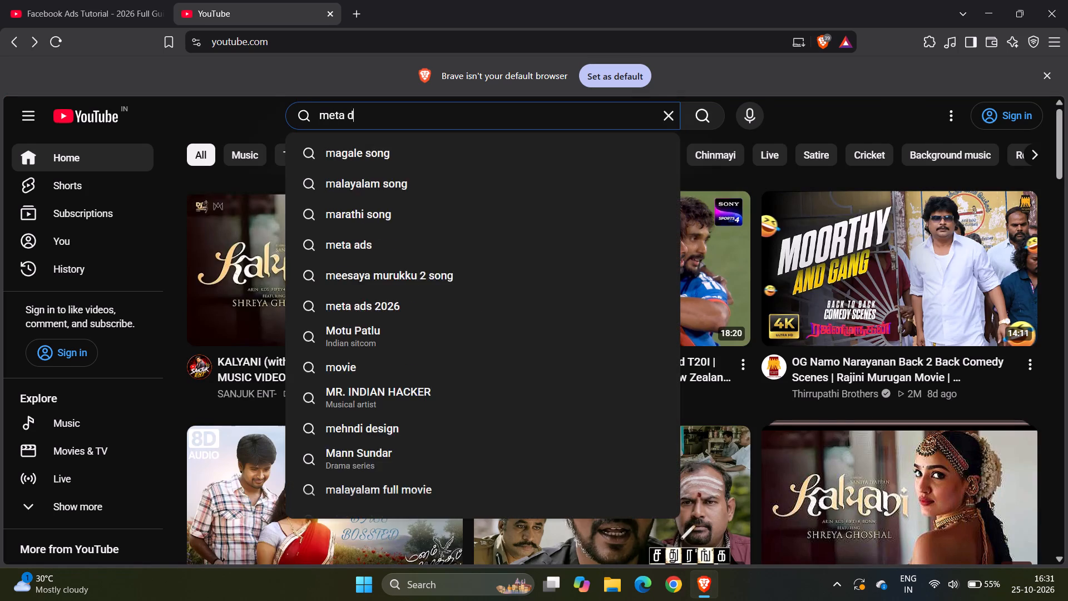
key("BackSpace")
type("ads")
key("space")
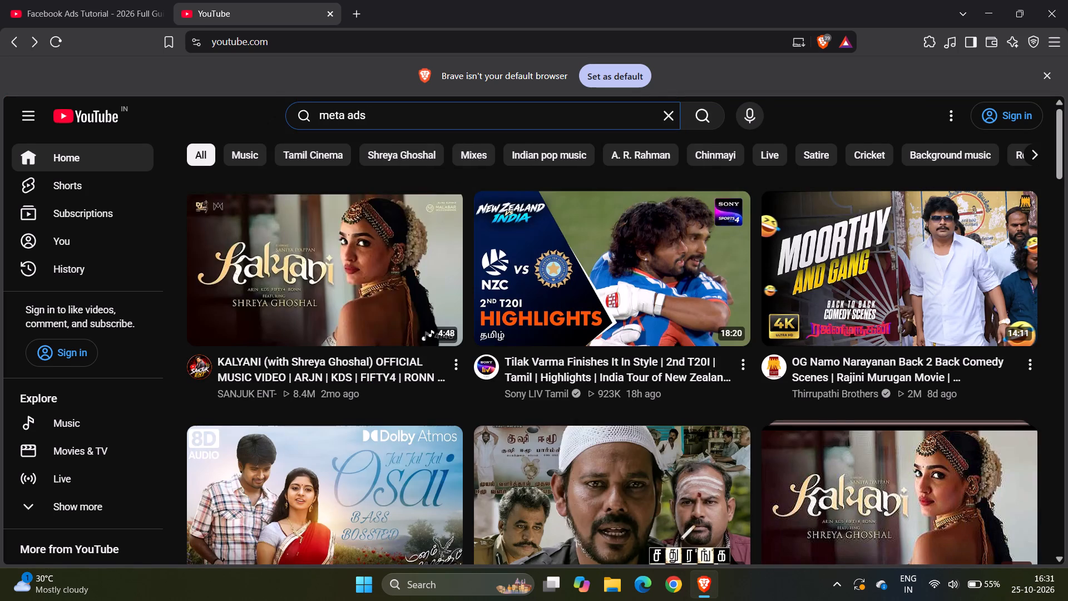
type("services")
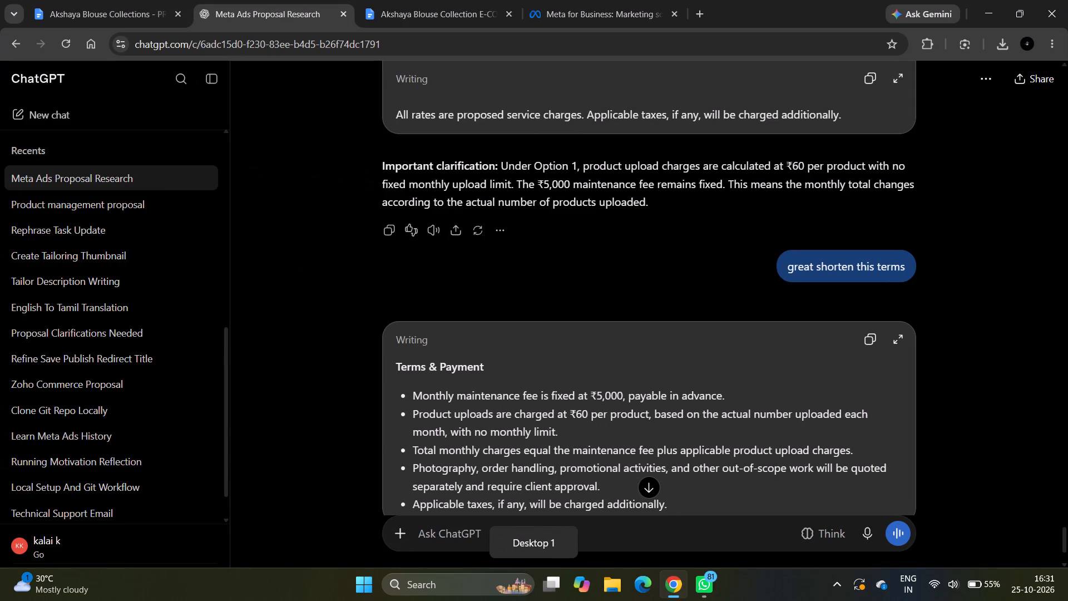
left_click(86, 1)
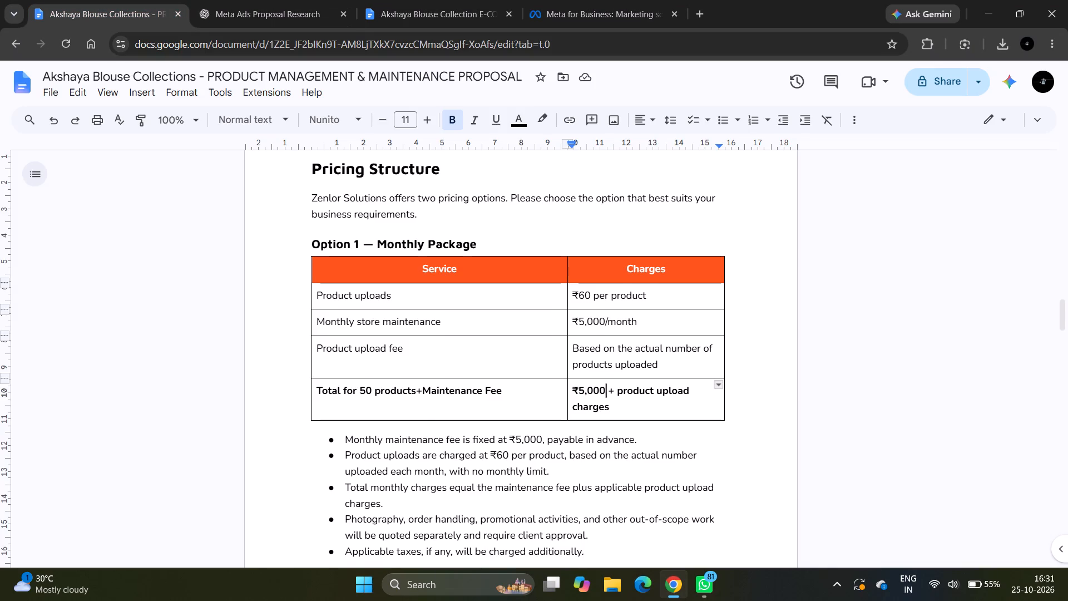
scroll(411, 283, "down", 3)
scroll(411, 283, "up", 1)
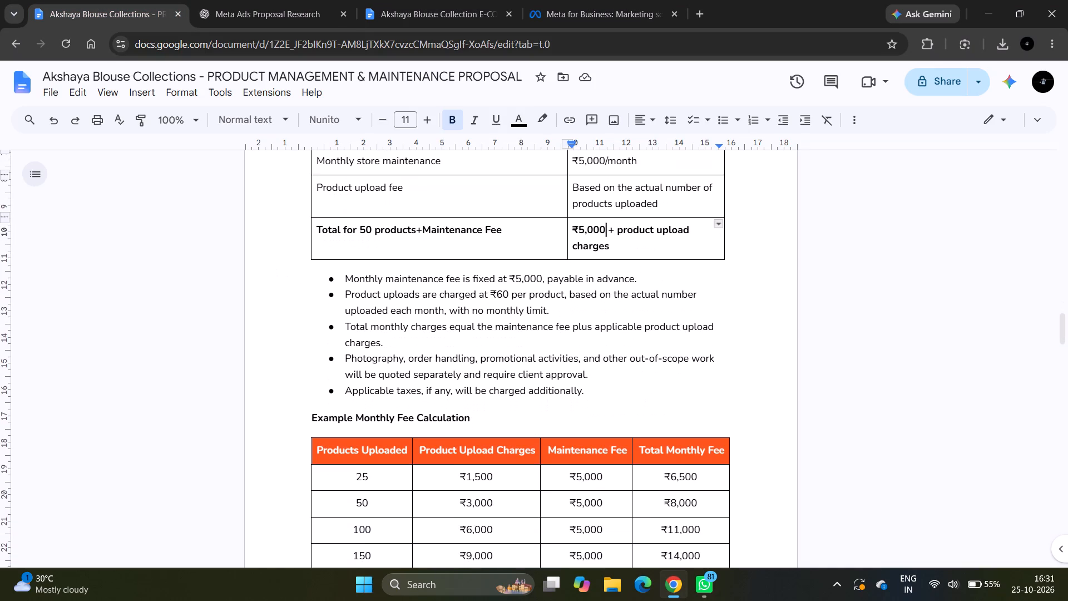
scroll(411, 283, "up", 4)
scroll(411, 283, "down", 1)
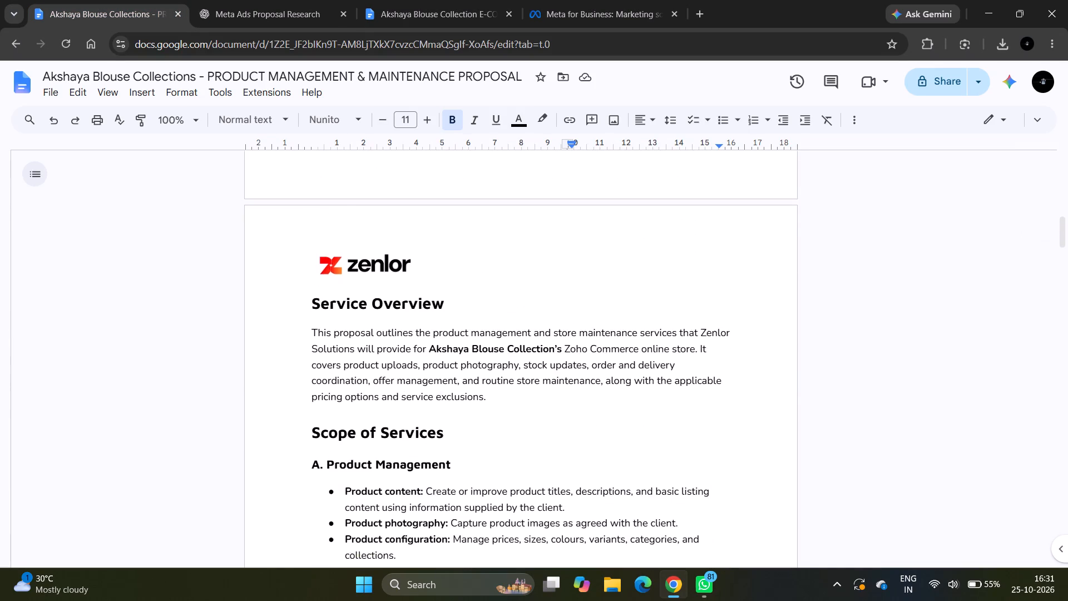
scroll(411, 283, "down", 2)
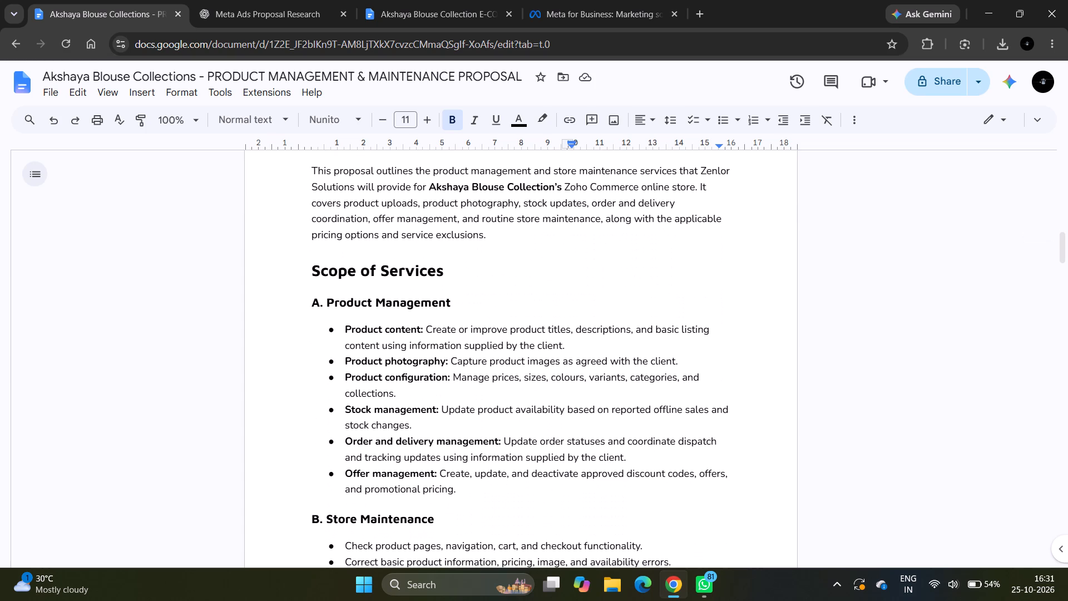
scroll(411, 283, "down", 1)
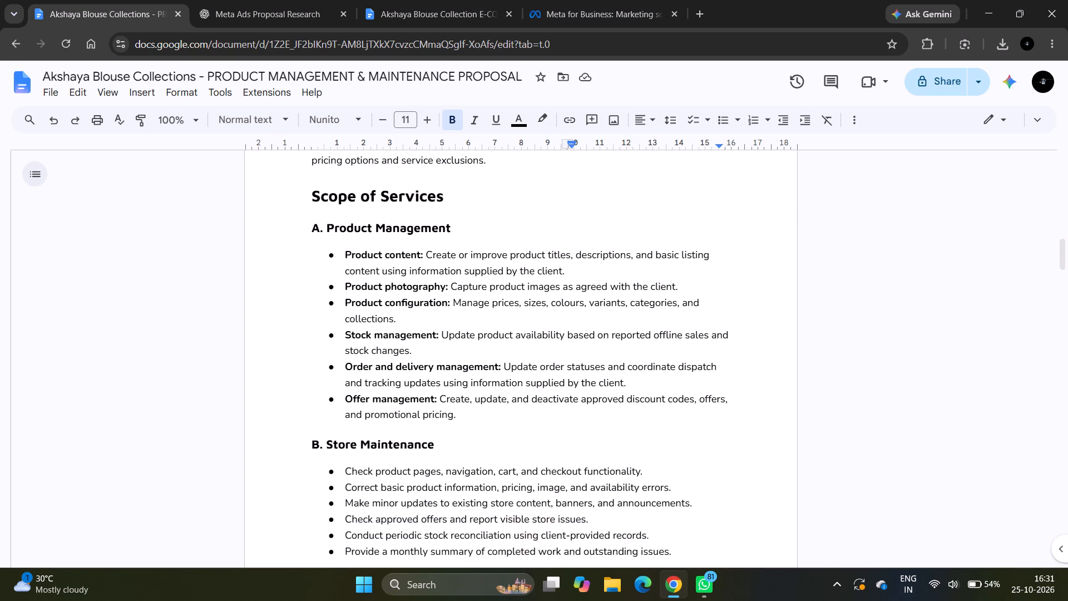
scroll(411, 283, "down", 2)
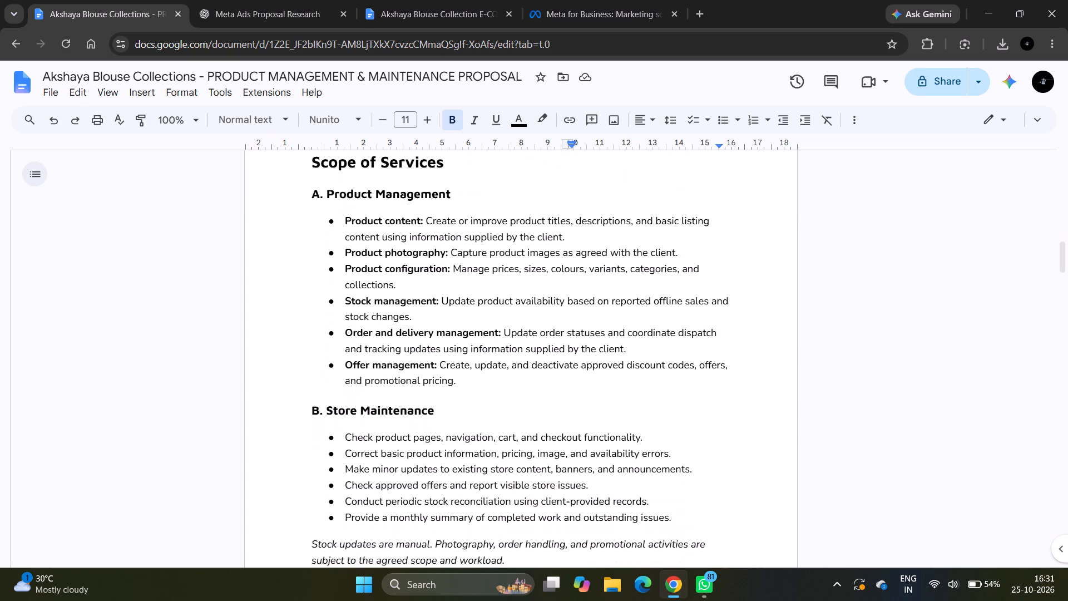
left_click_drag(345, 251, 704, 248)
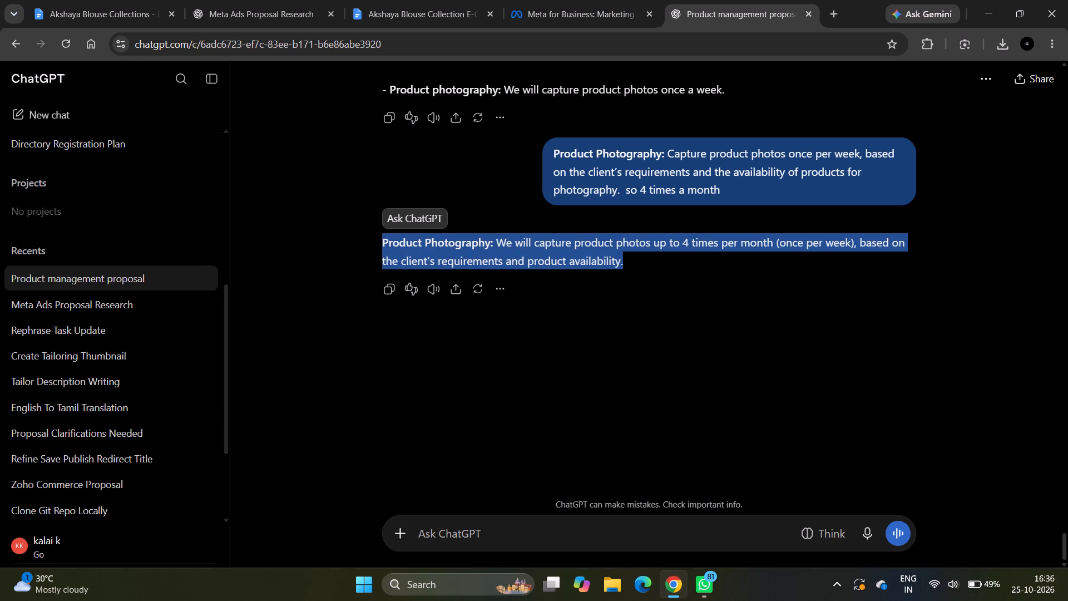
key("ctrl+Tab")
key("ctrl+v")
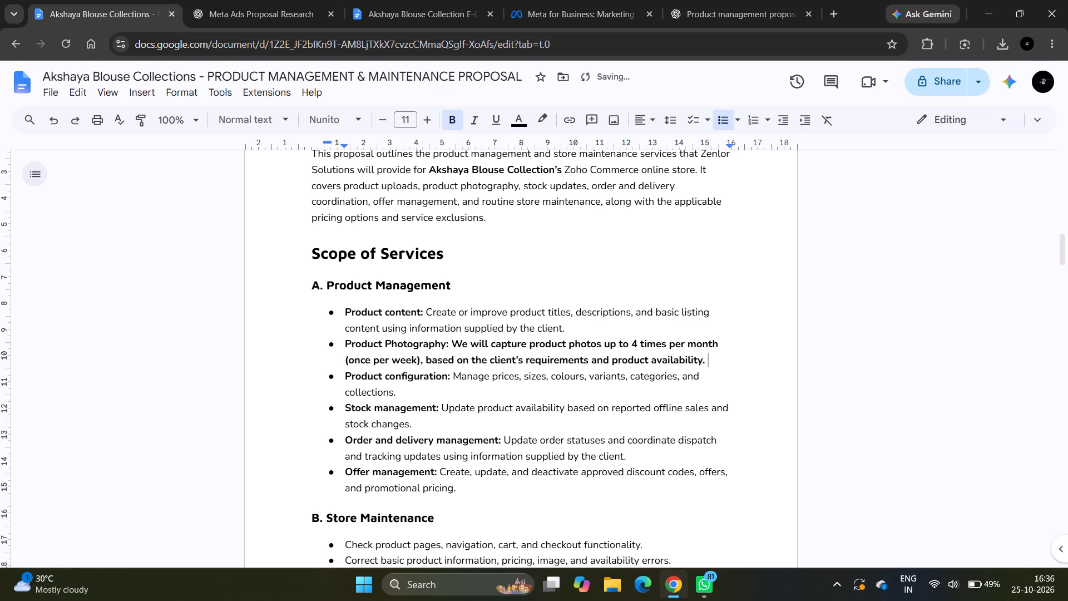
Remove the bold formatting from the sentence after the "Product Photography:" label, keeping the label bold.
left_click_drag(451, 348, 591, 357)
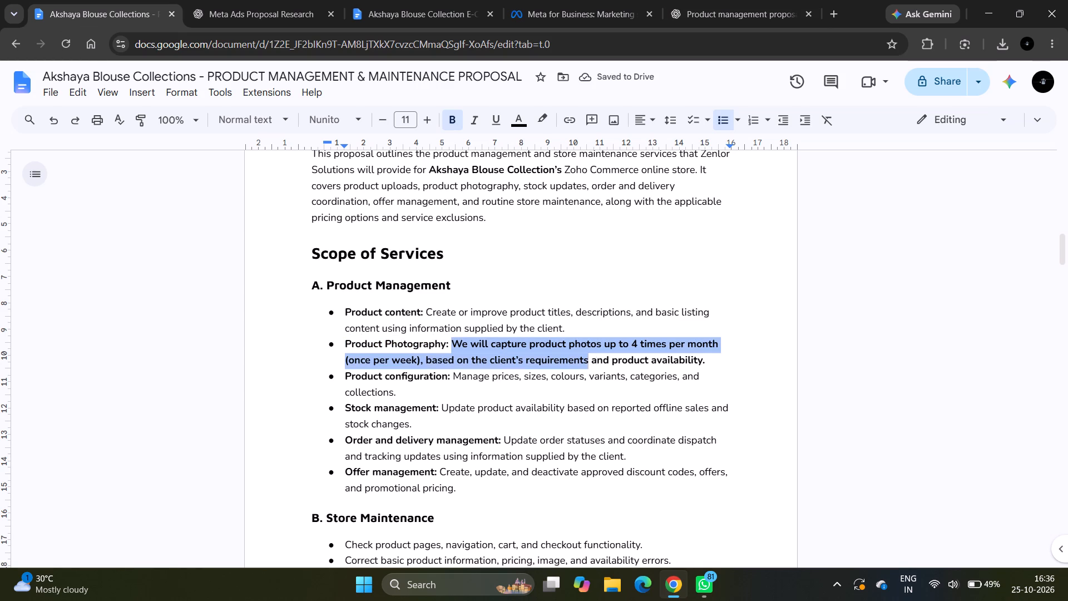
left_click_drag(591, 357, 708, 361)
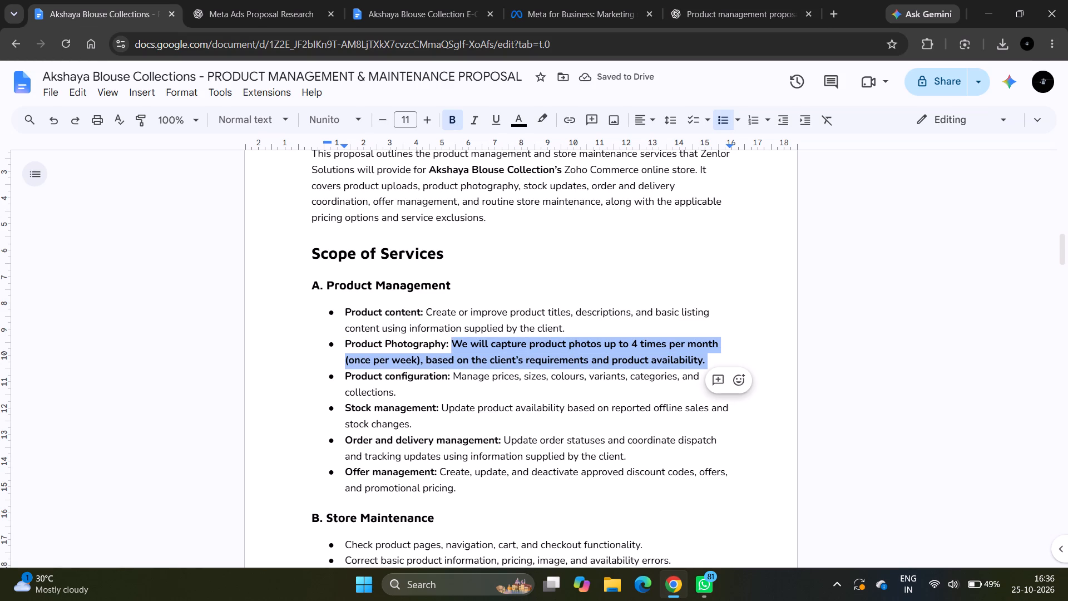
key("ctrl+b")
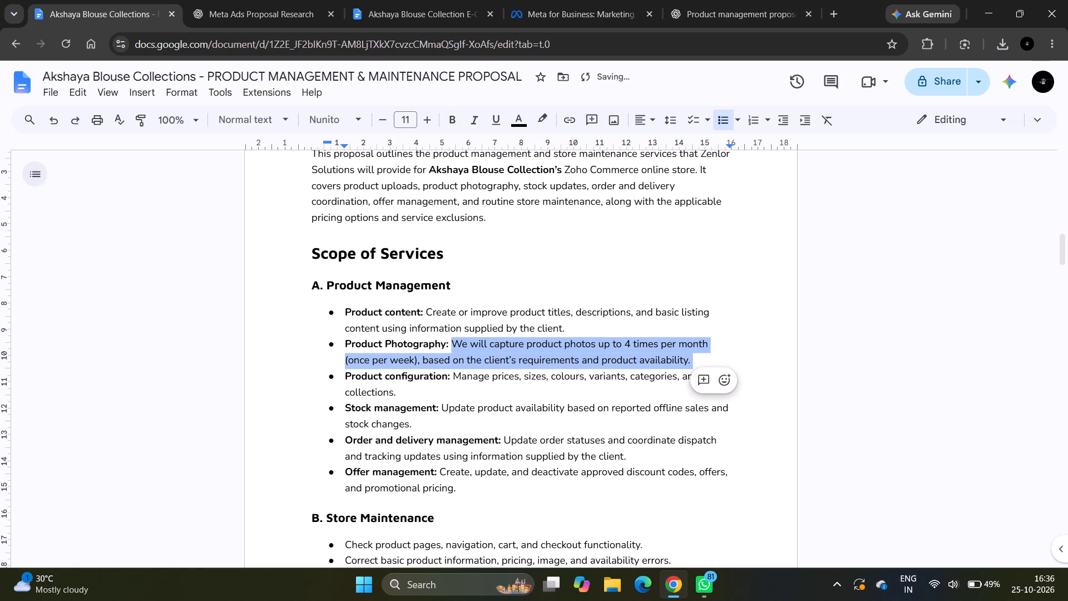
left_click(459, 346)
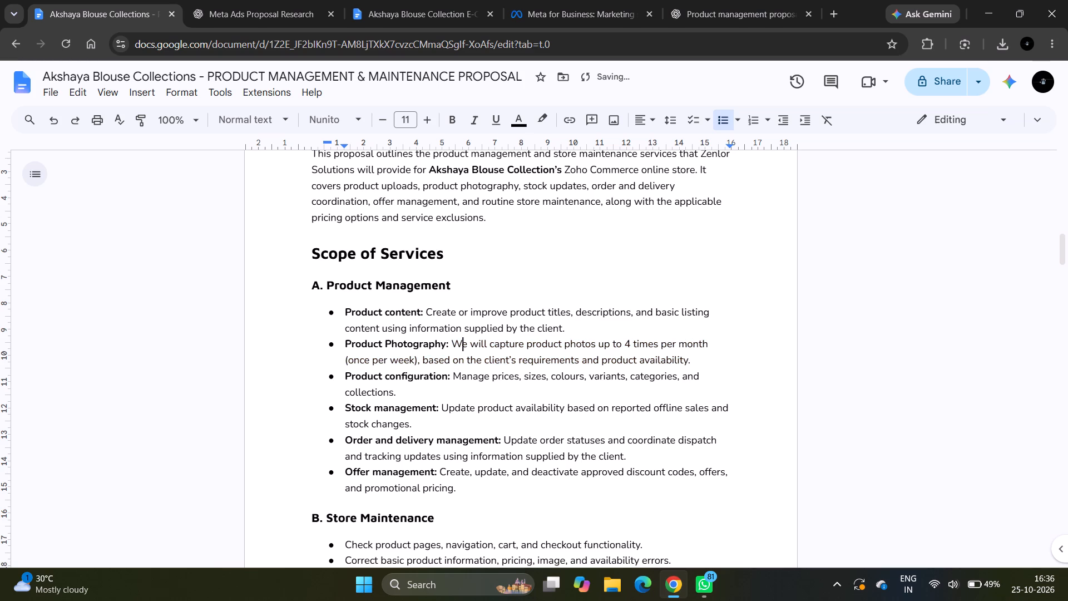
Make "4 times per month" bold in the Product Photography bullet.
left_click_drag(624, 345, 704, 342)
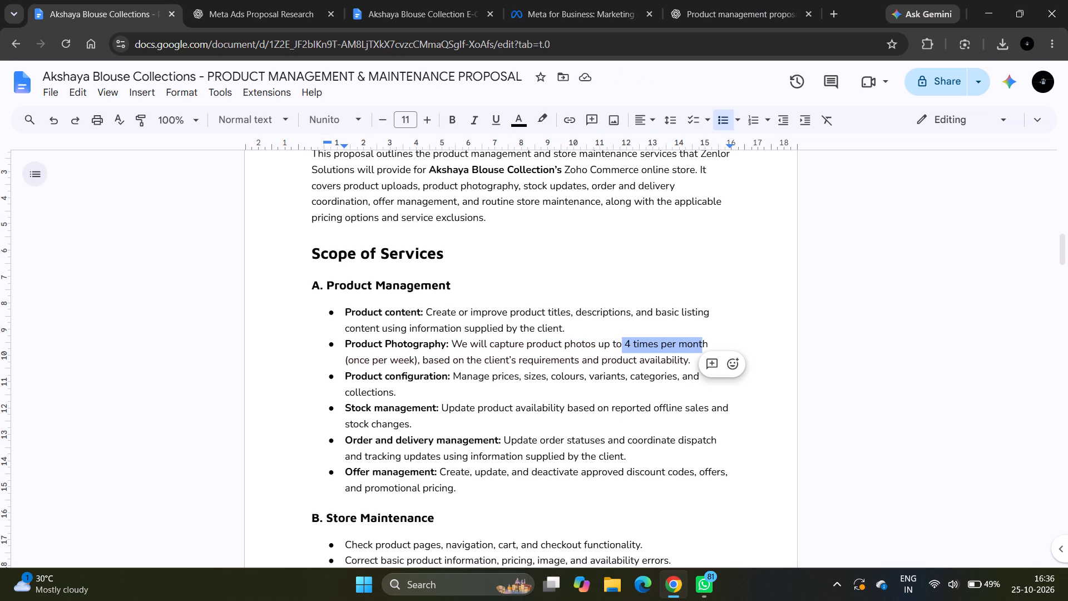
key("shift+Right")
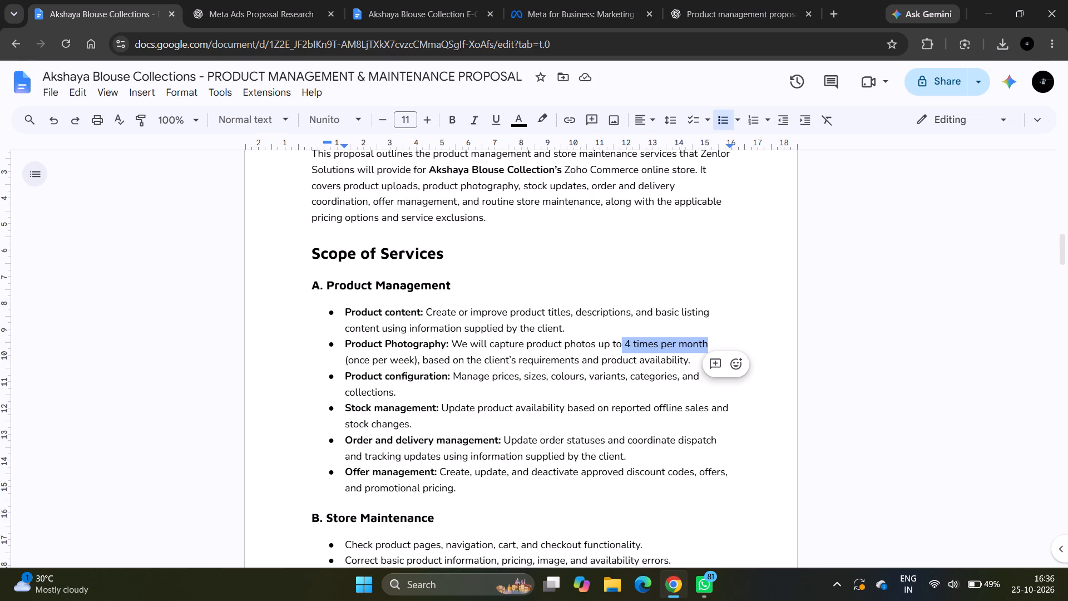
key("ctrl+b")
left_click(729, 341)
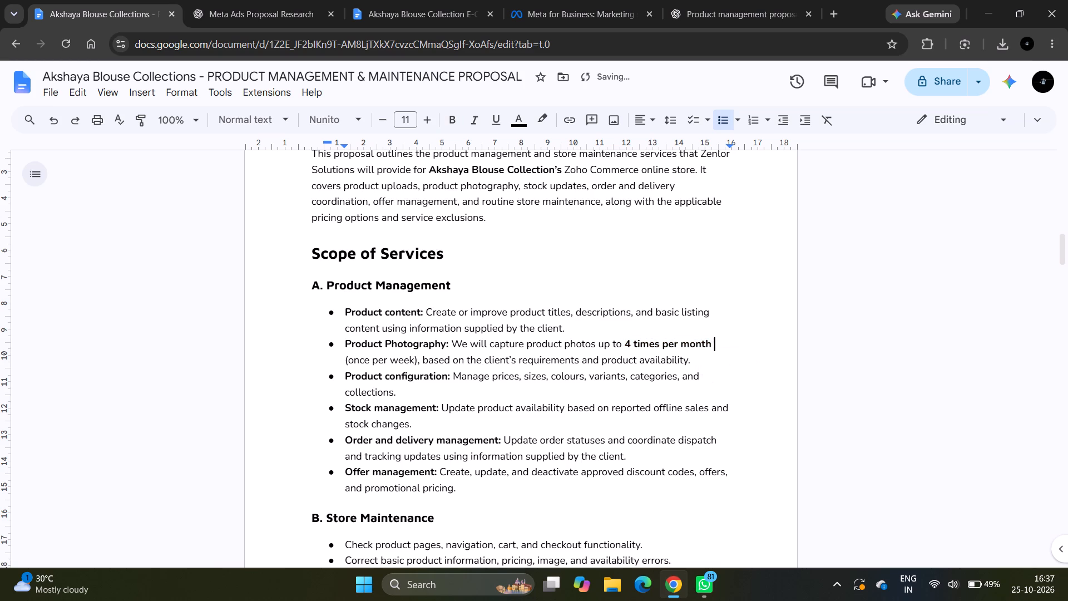
Check the proposal's pricing tables and Monthly Package notes against the Product Management and Store Maintenance scope.
scroll(662, 367, "down", 3)
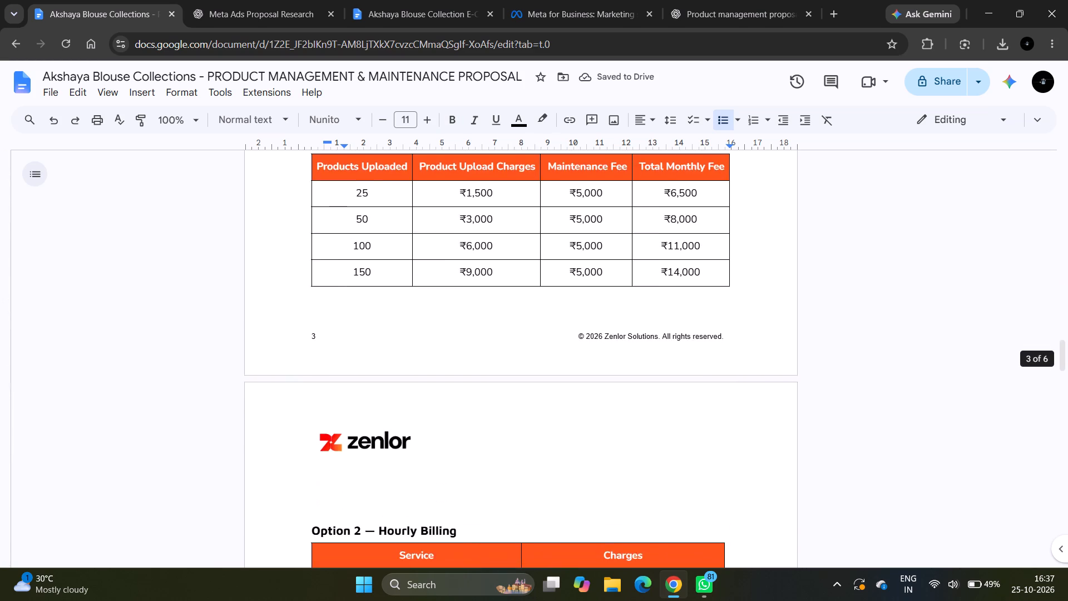
scroll(662, 367, "down", 2)
scroll(662, 367, "up", 1)
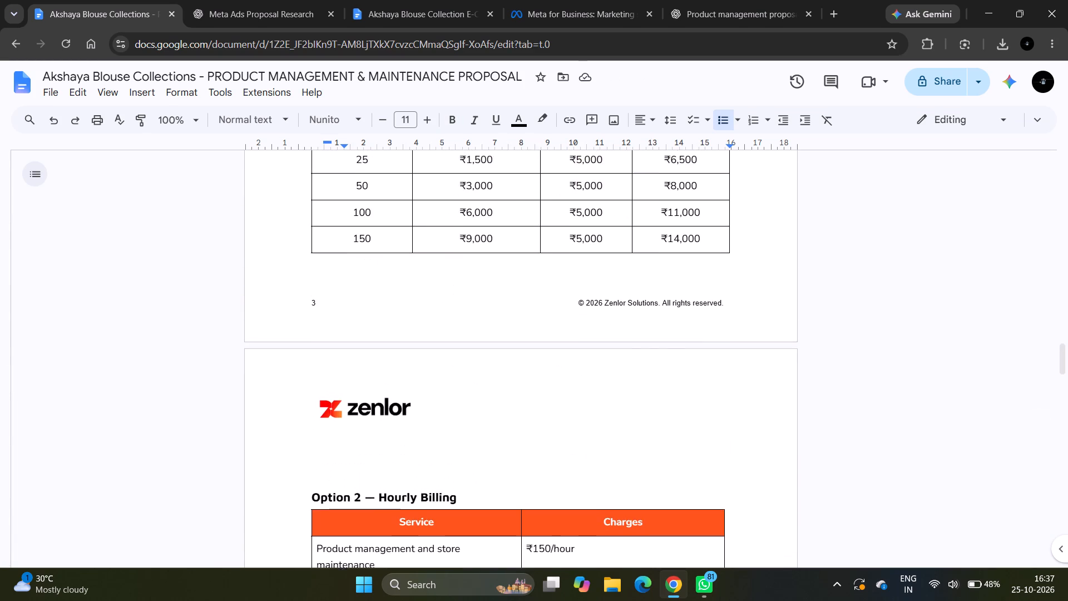
scroll(662, 367, "down", 2)
scroll(662, 367, "up", 4)
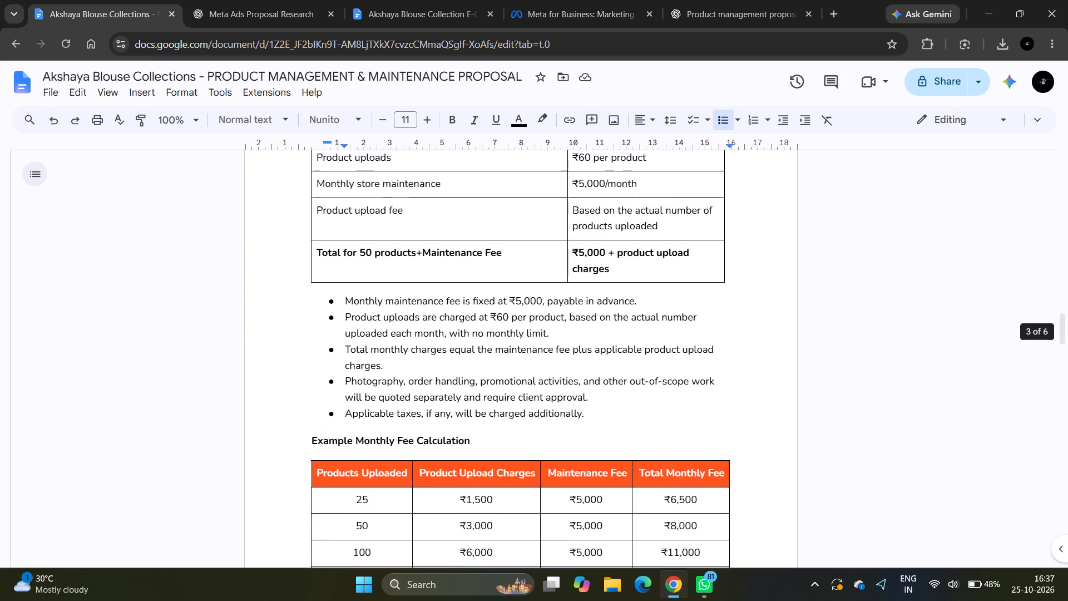
scroll(662, 367, "up", 2)
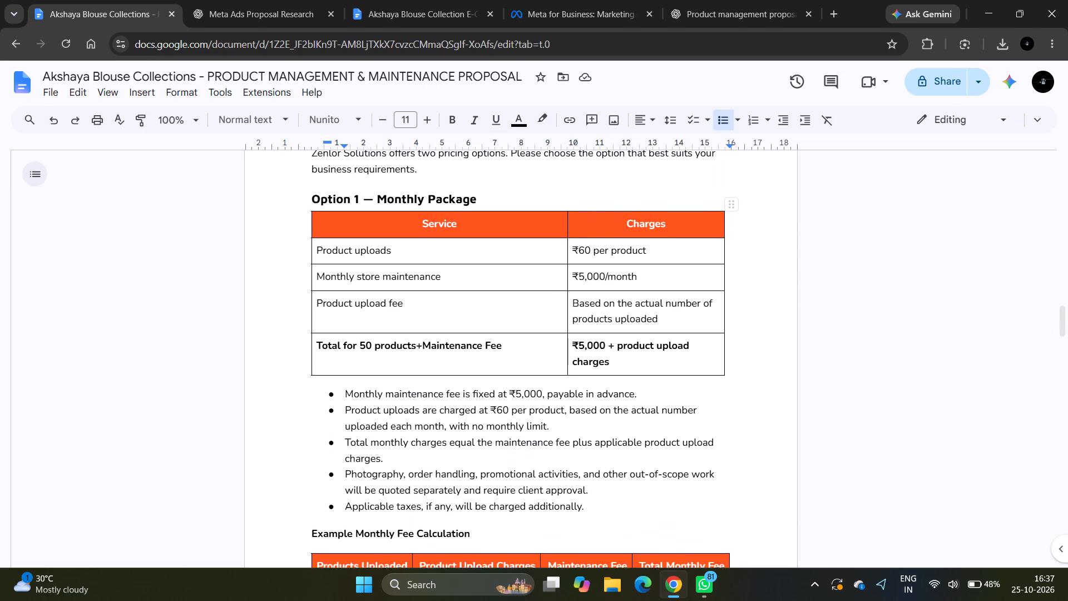
scroll(662, 367, "up", 2)
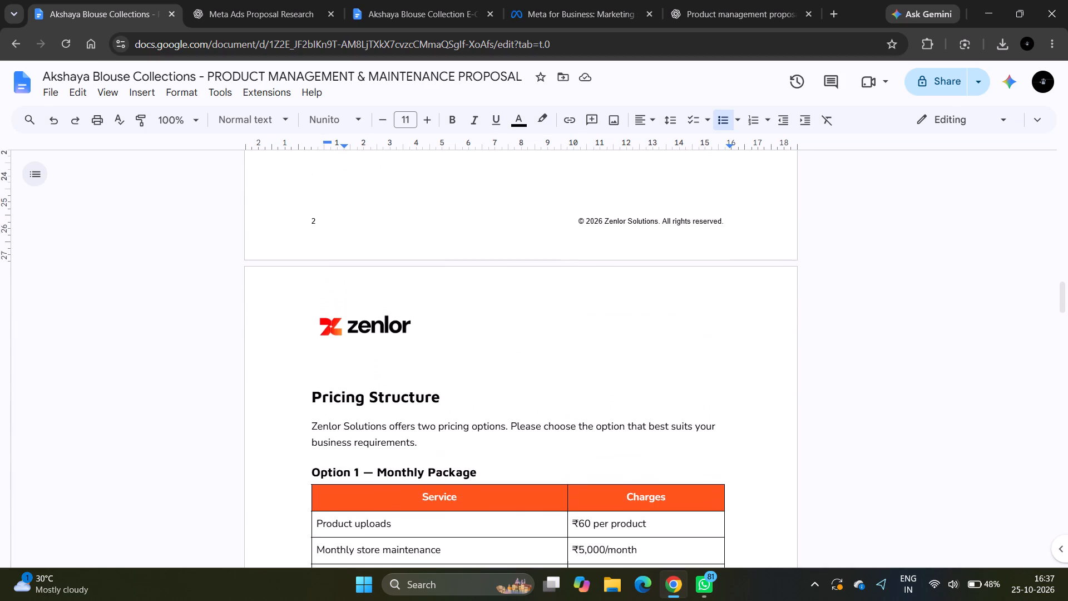
scroll(662, 367, "up", 1)
scroll(662, 367, "down", 3)
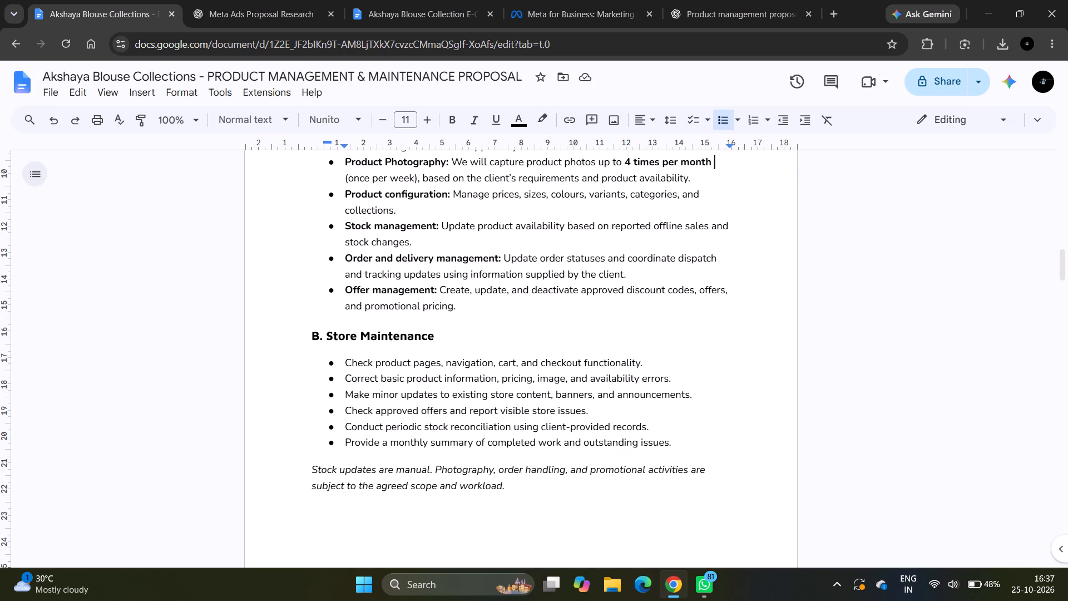
scroll(652, 409, "up", 2)
scroll(652, 409, "down", 1)
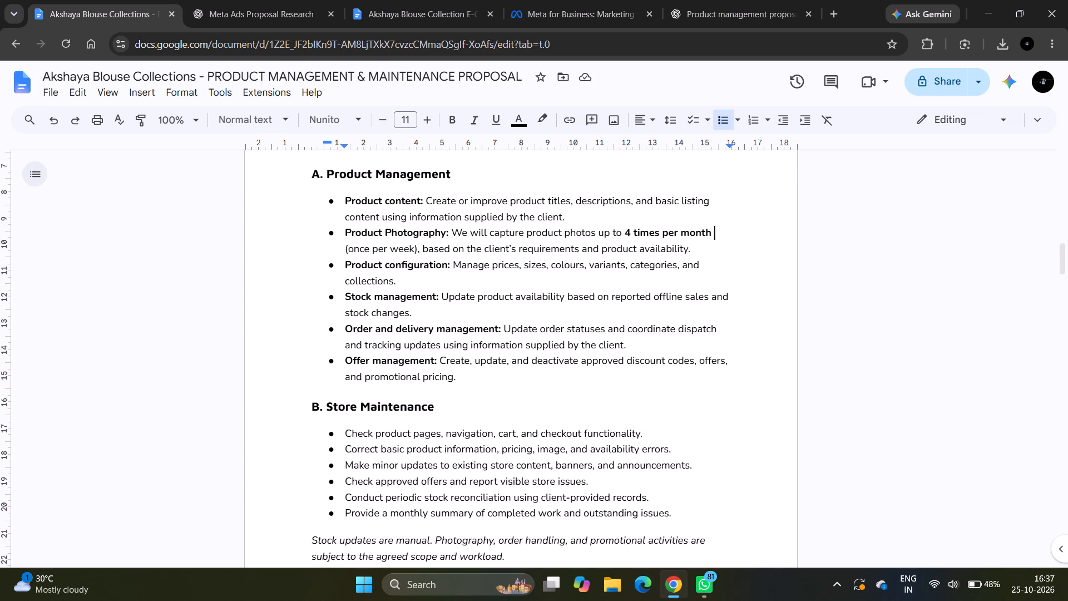
Read through the rest of the proposal, from Pricing Structure through Client Responsibilities and Reporting & Deliverables to the Thank You section.
scroll(652, 409, "down", 2)
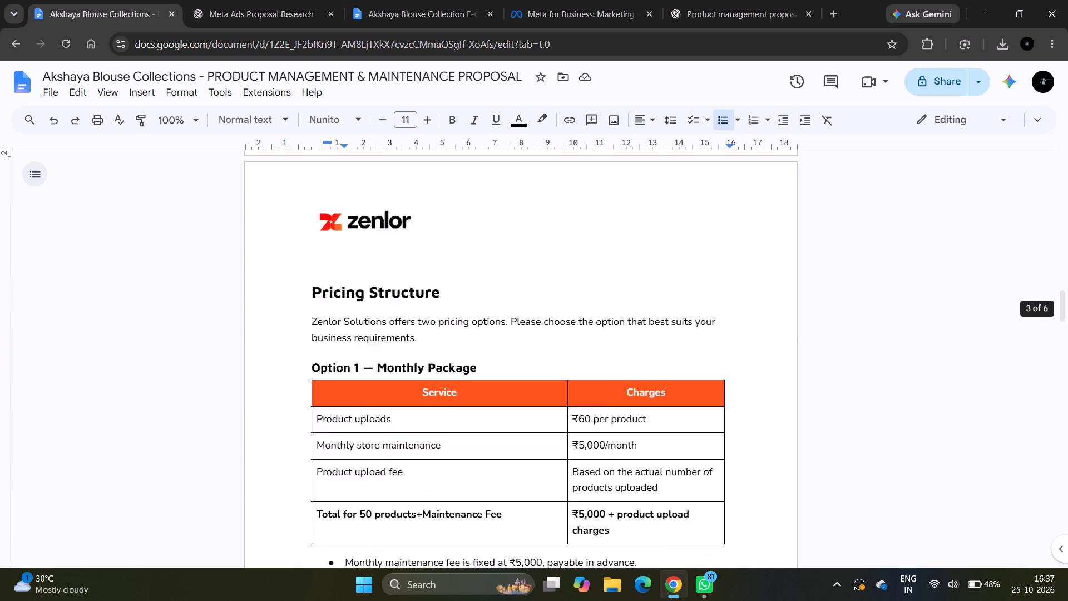
scroll(652, 409, "down", 5)
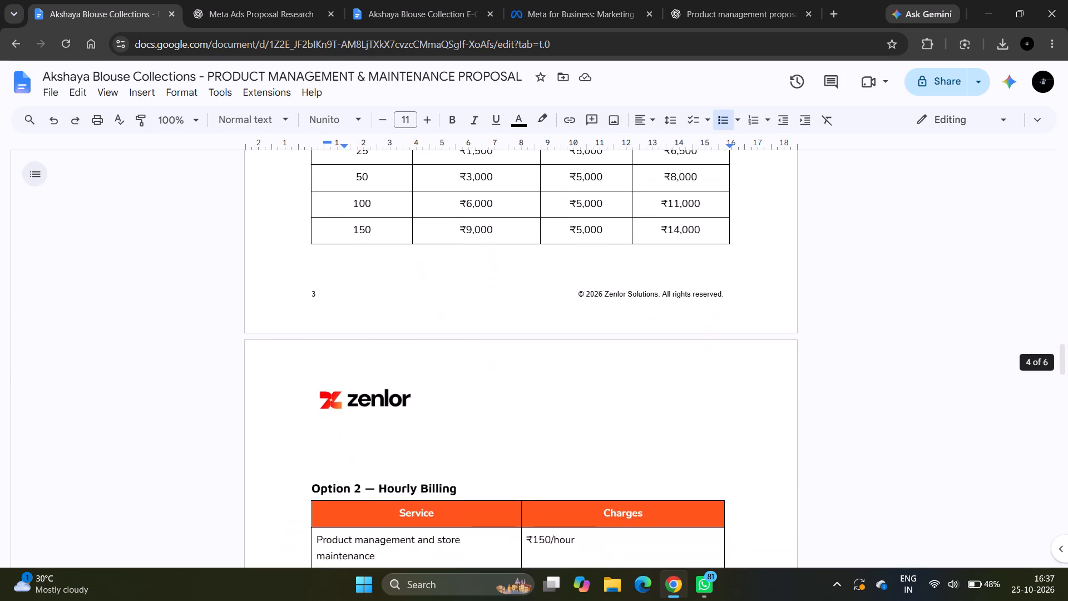
scroll(652, 409, "down", 3)
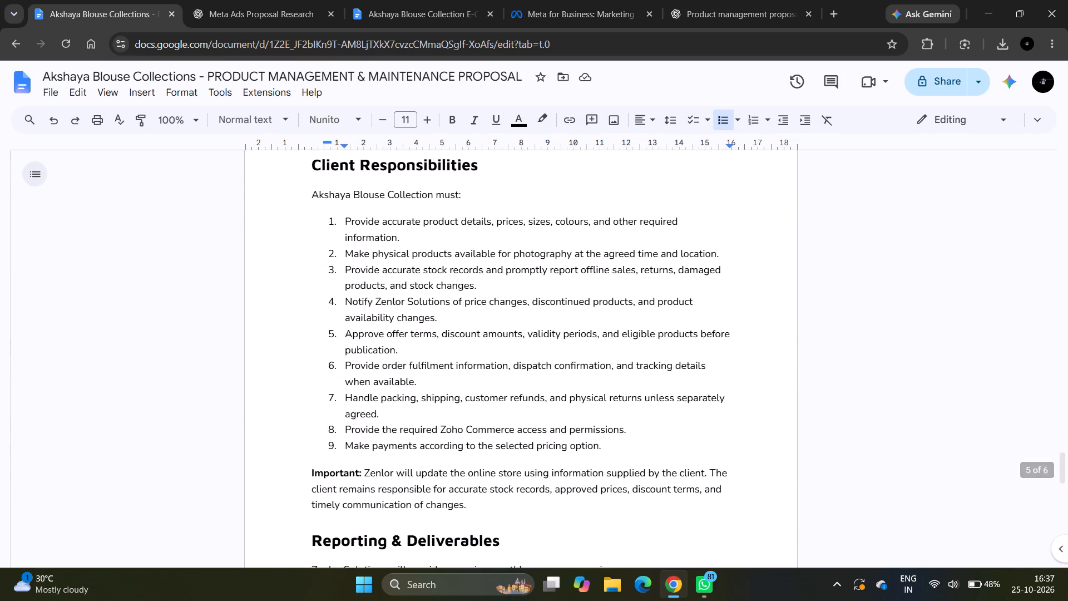
scroll(652, 409, "down", 1)
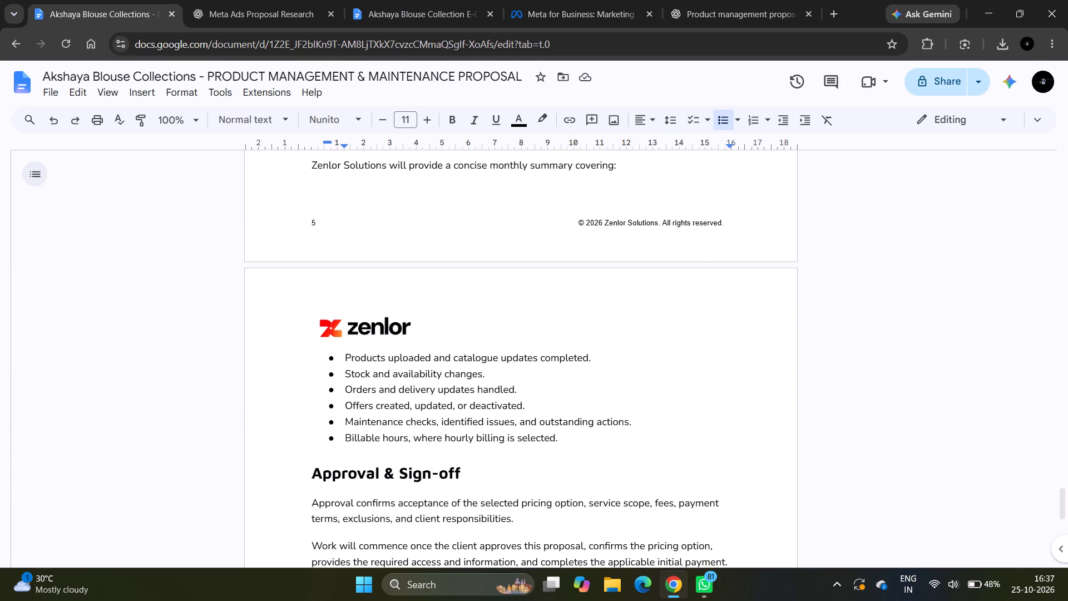
scroll(652, 409, "up", 1)
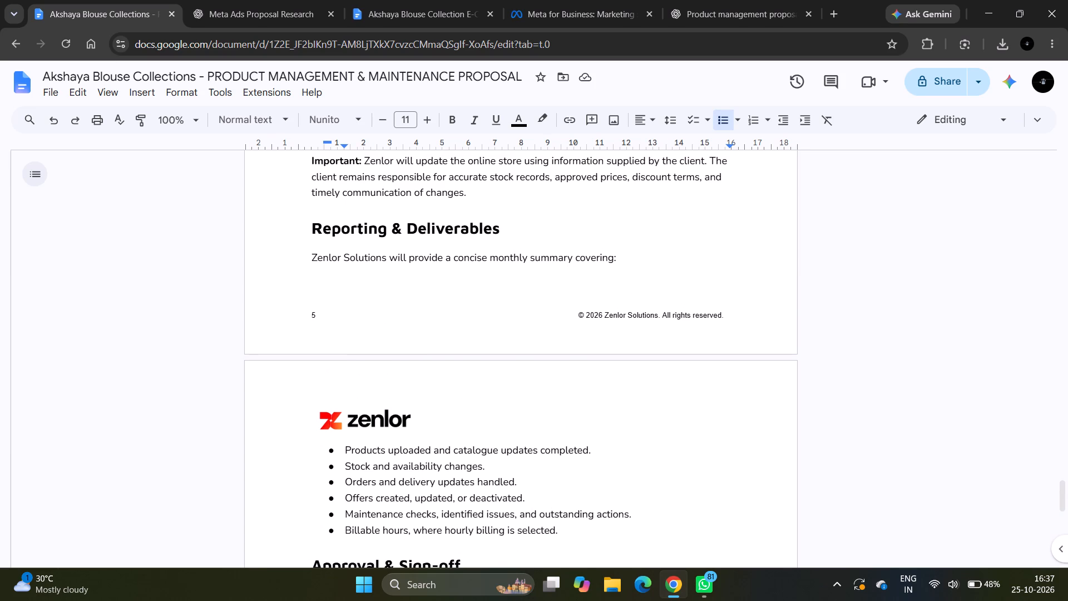
scroll(489, 486, "down", 1)
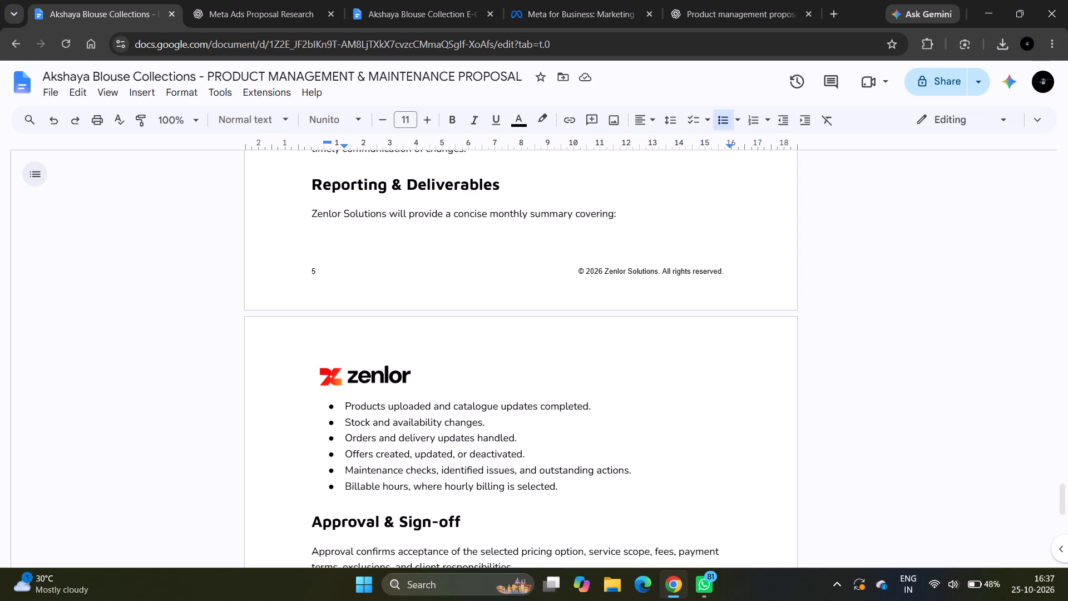
scroll(618, 359, "down", 1)
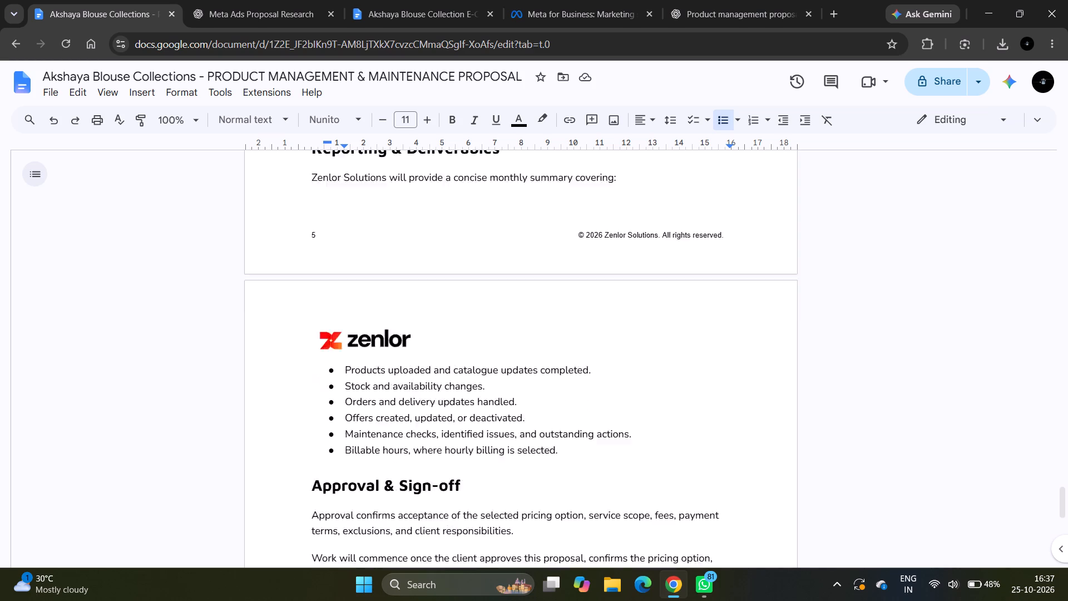
scroll(618, 359, "down", 3)
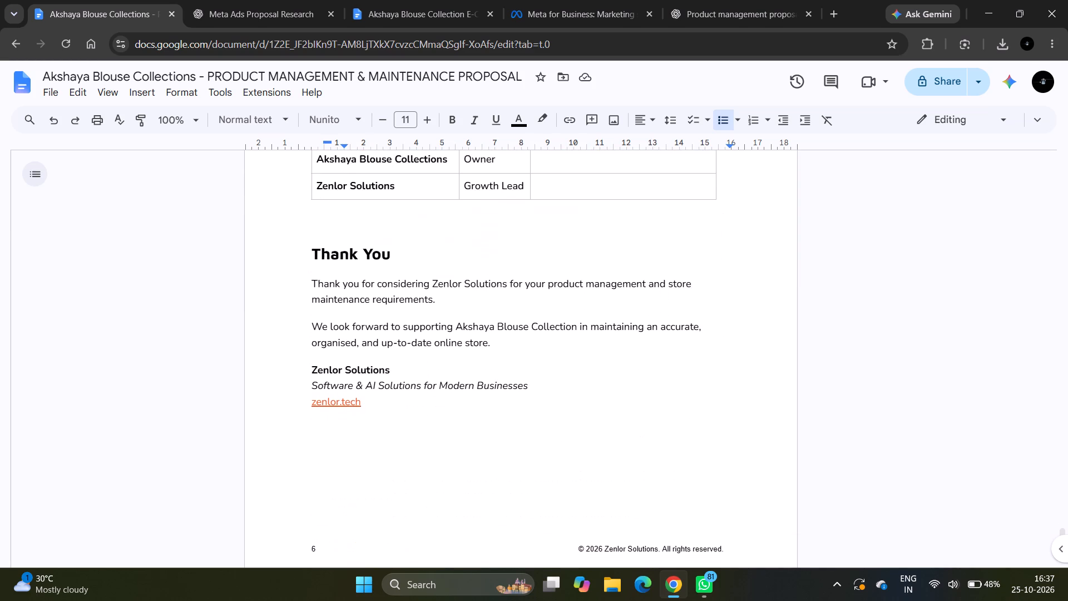
Go back over the proposal from the closing page to the cover and review the Option 2 Hourly Billing section.
scroll(618, 359, "up", 7)
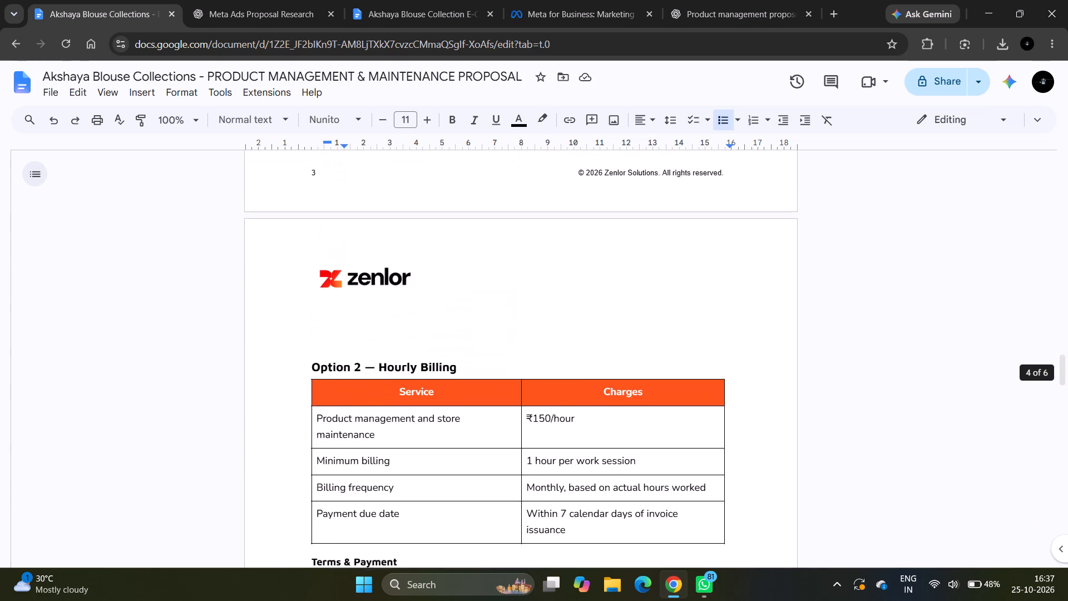
scroll(618, 359, "up", 6)
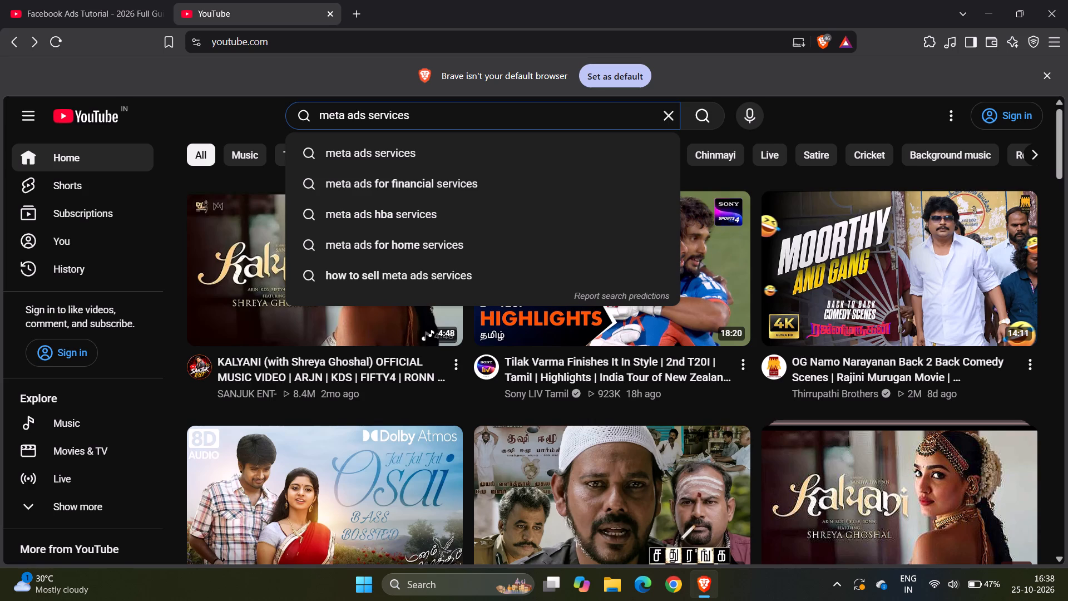
scroll(555, 390, "down", 2)
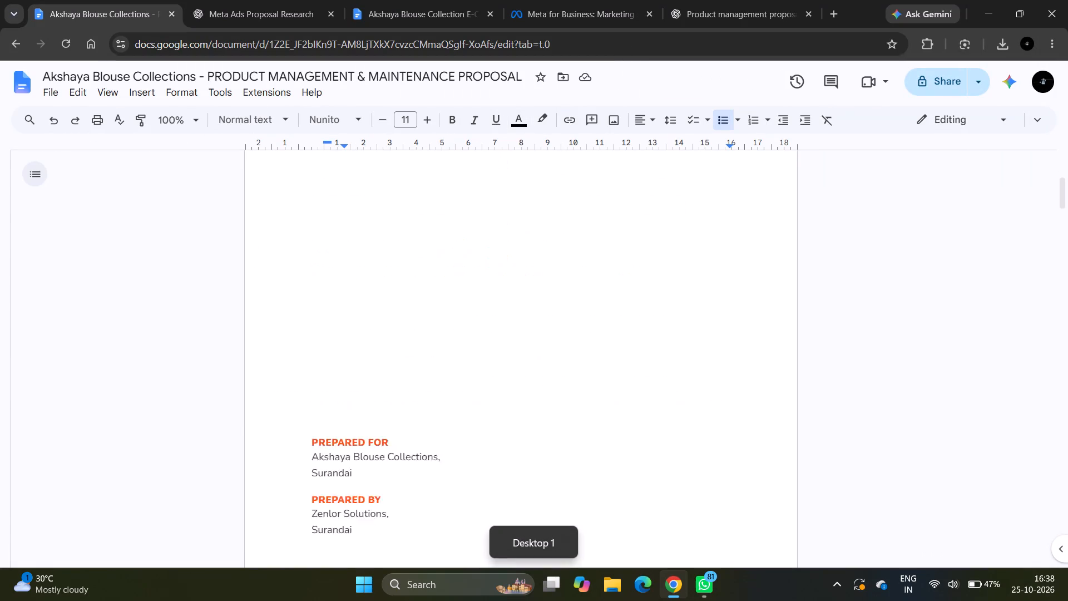
scroll(555, 390, "down", 6)
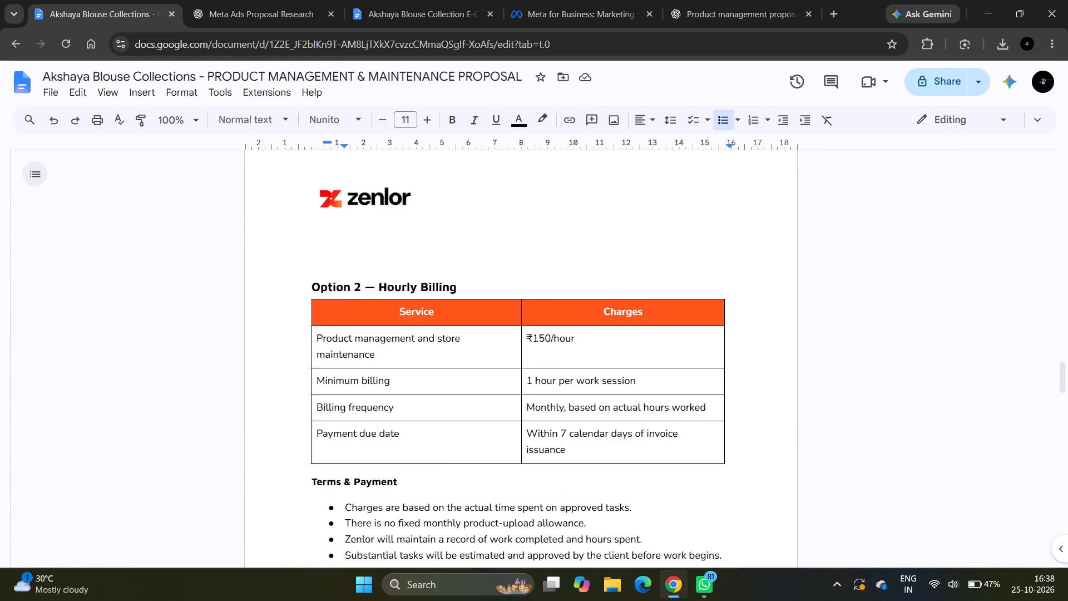
Cut the Reporting & Deliverables heading, intro line and bullets from above Approval & Sign-off, and remove the leftover blank lines.
scroll(555, 390, "down", 3)
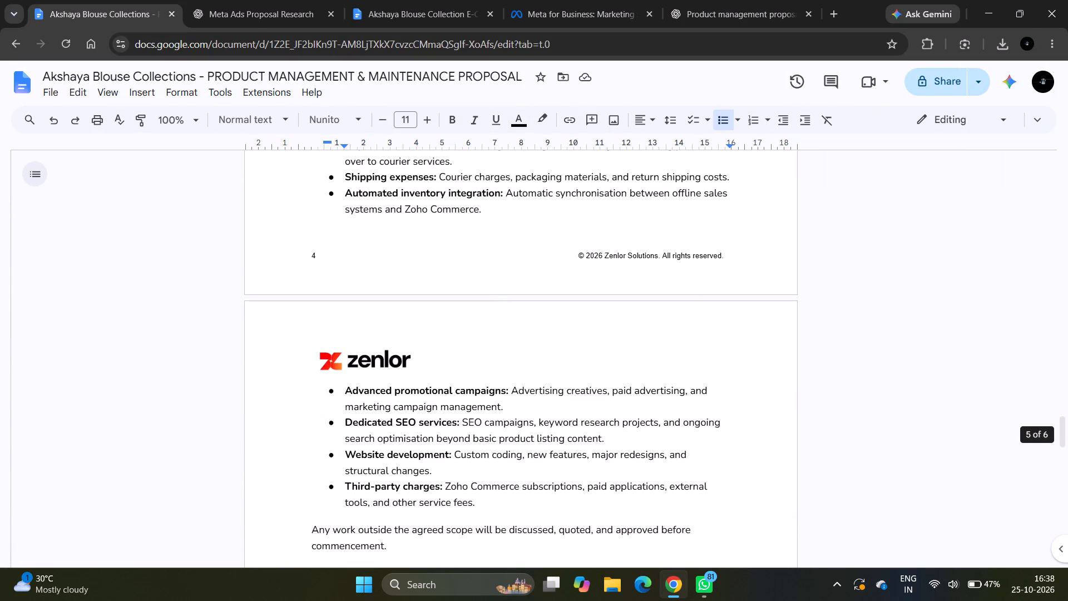
scroll(555, 390, "down", 4)
scroll(555, 390, "up", 1)
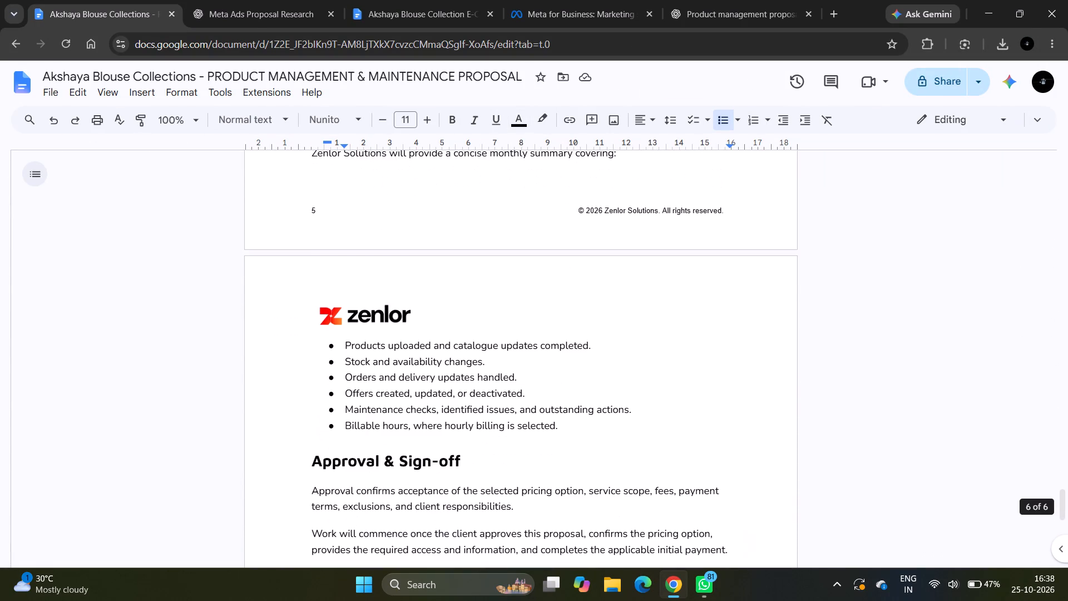
scroll(555, 390, "up", 1)
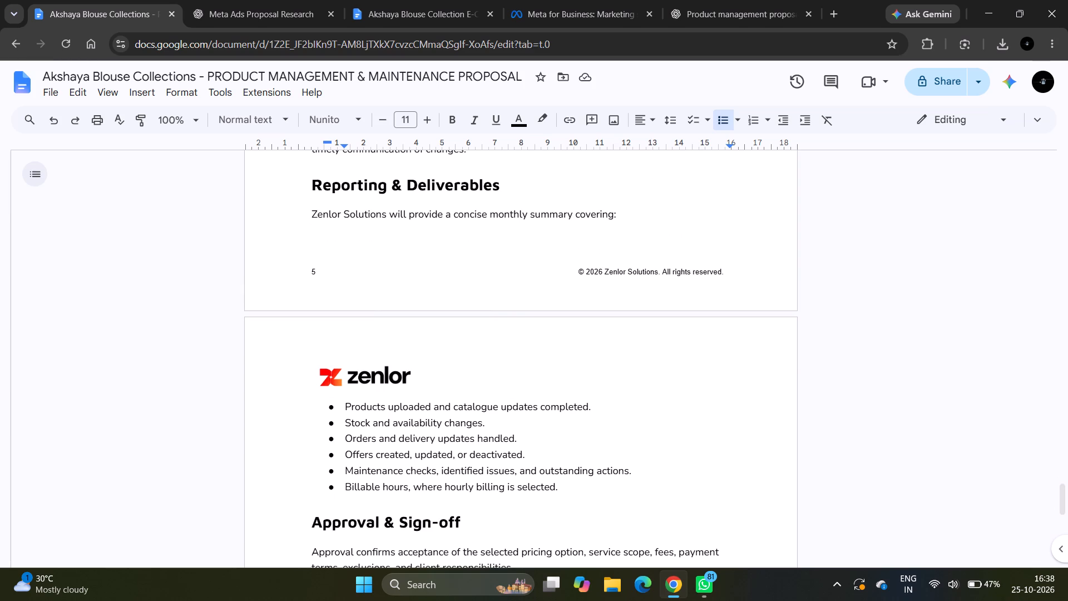
left_click_drag(313, 185, 571, 488)
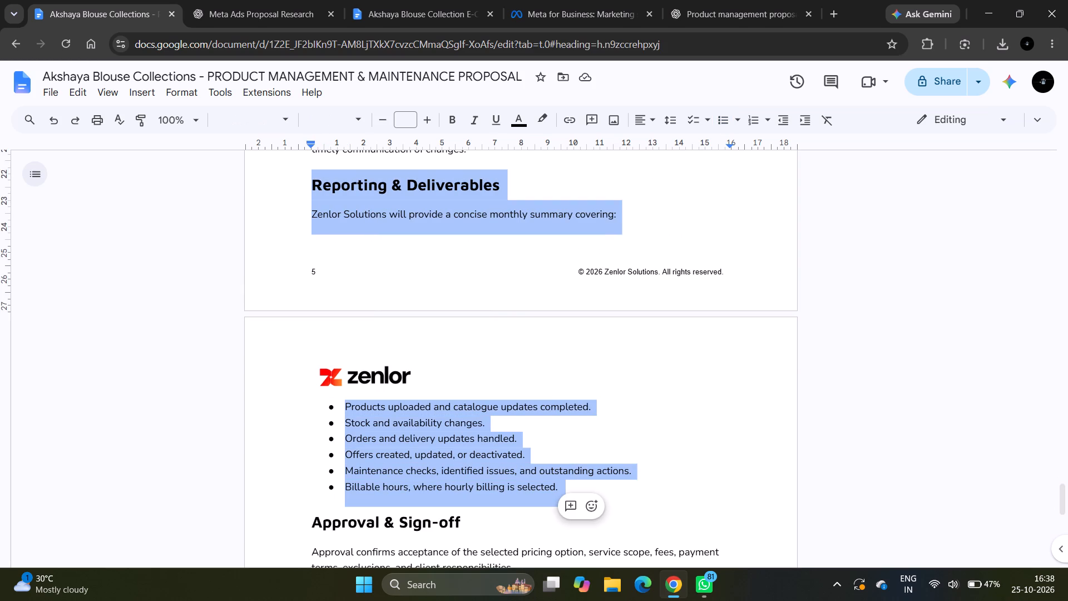
key("shift+Left")
key("ctrl+x")
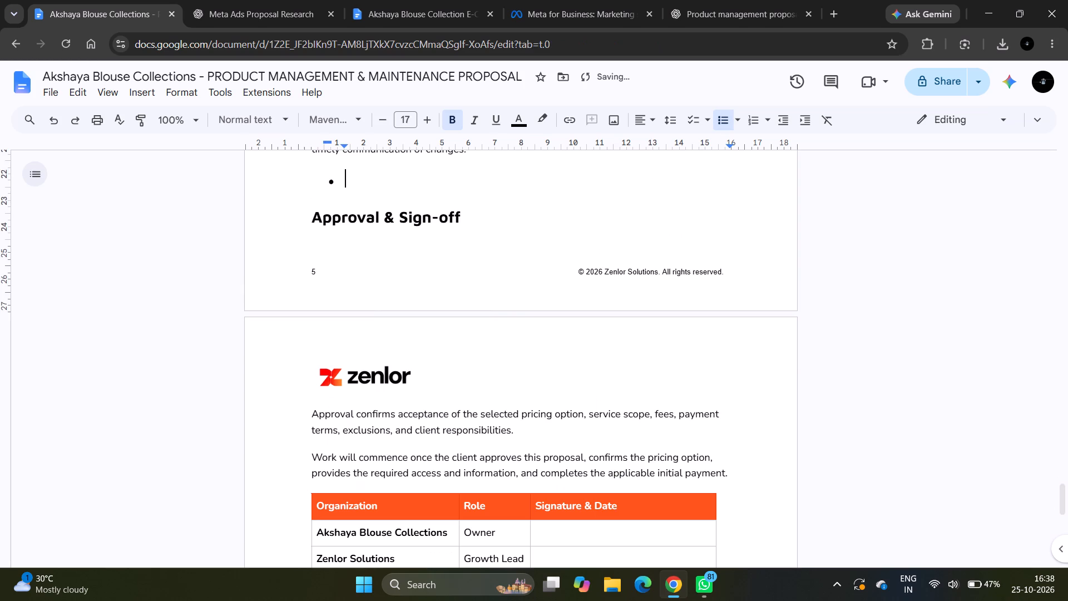
key("BackSpace")
key("BackSpace")
scroll(520, 495, "up", 2)
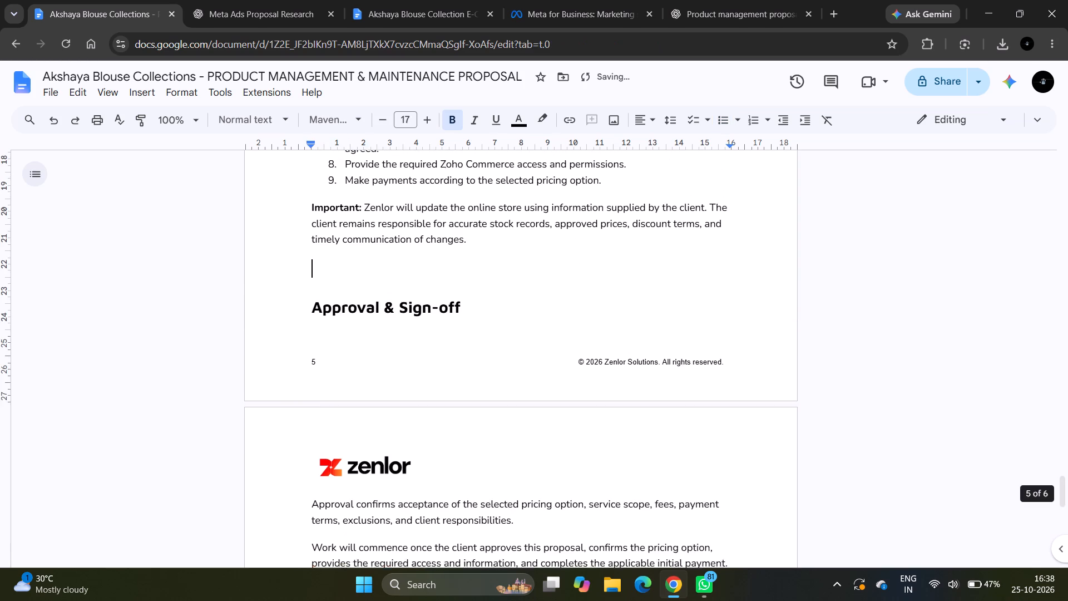
key("BackSpace")
Paste the Reporting & Deliverables section between the italic note on rates and taxes and the Excluded Services heading.
scroll(520, 495, "up", 2)
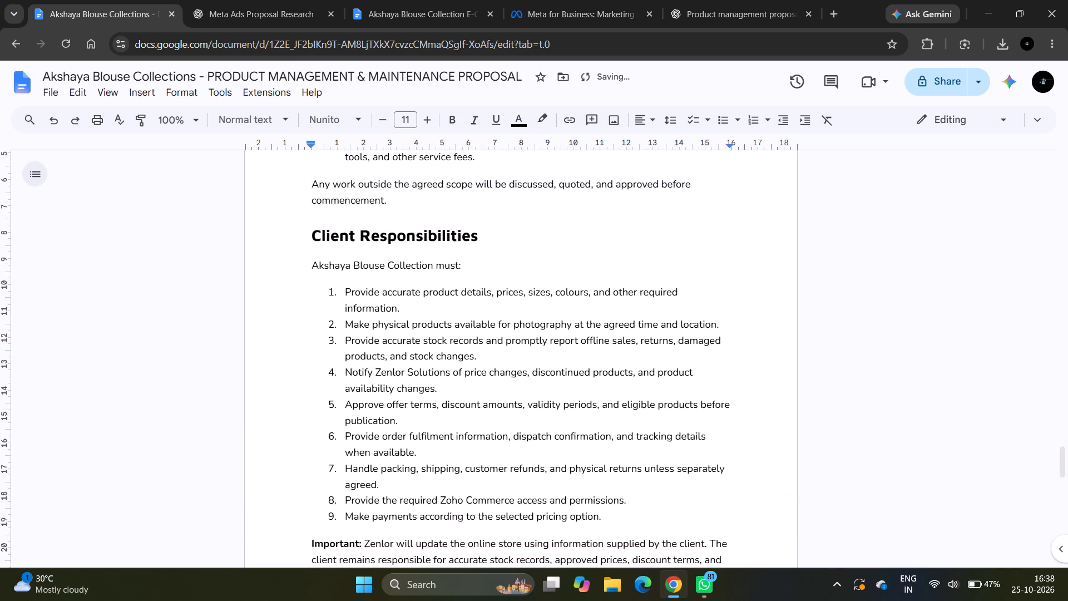
scroll(520, 495, "up", 3)
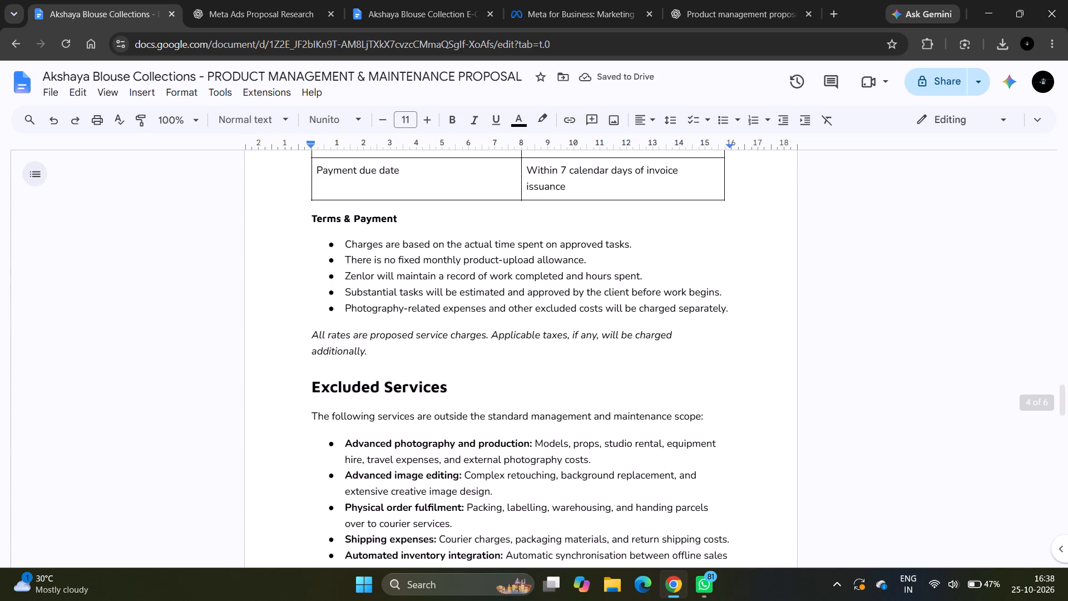
left_click(404, 354)
key("Return")
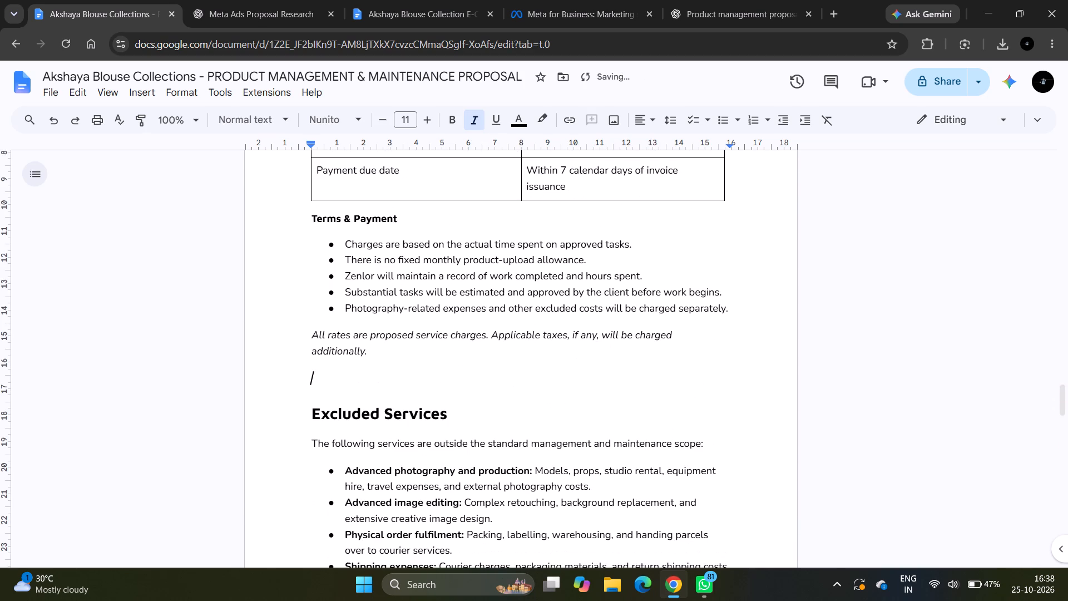
key("BackSpace")
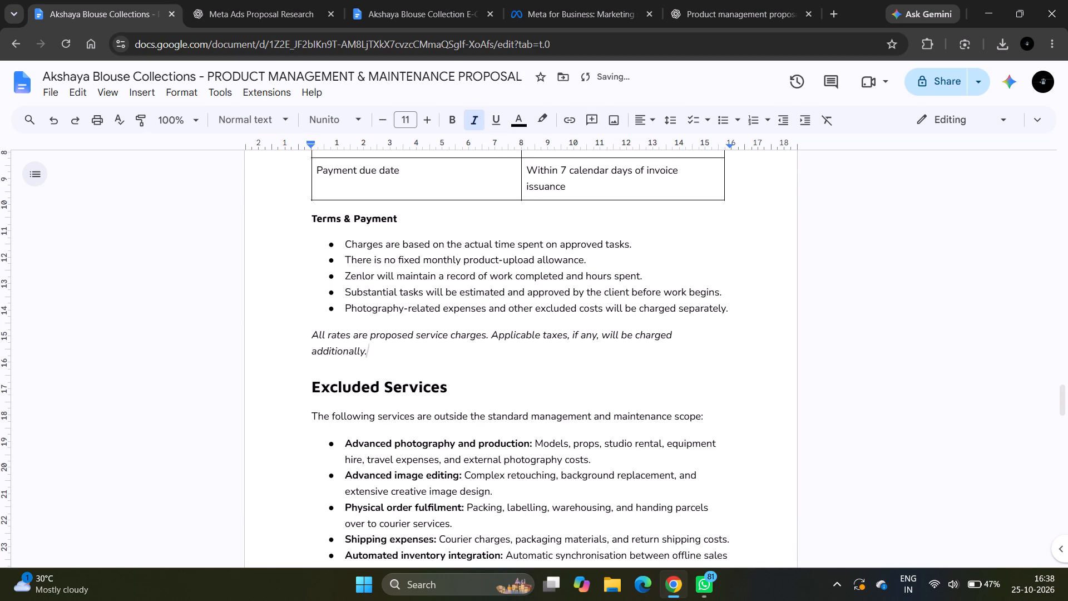
key("Left")
key("Down")
key("Left")
key("Left")
key("Left")
key("Left")
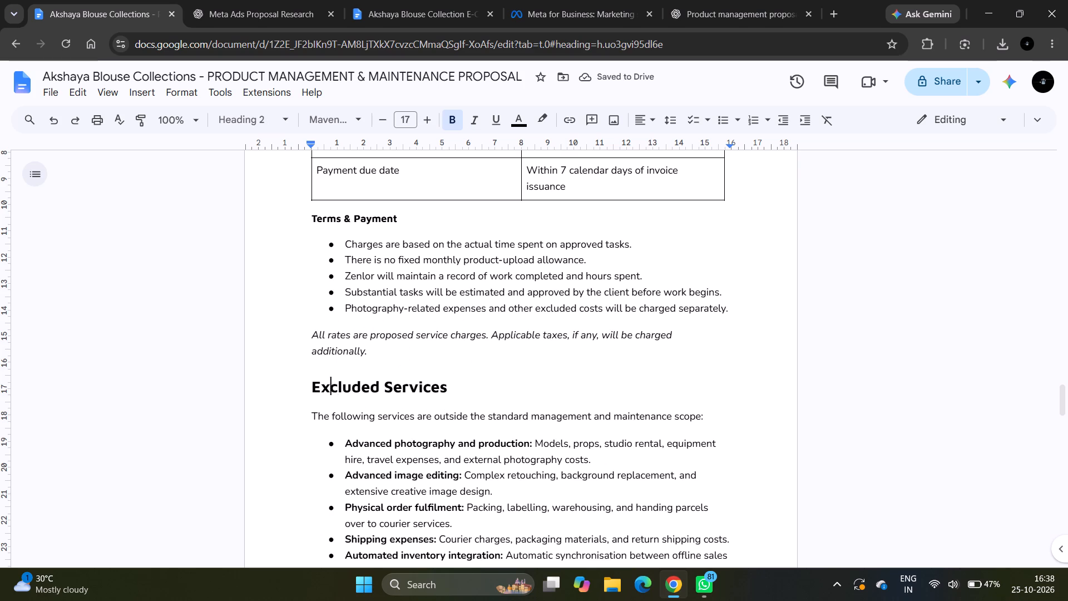
key("Left")
key("Left")
key("Return")
key("Up")
key("ctrl+v")
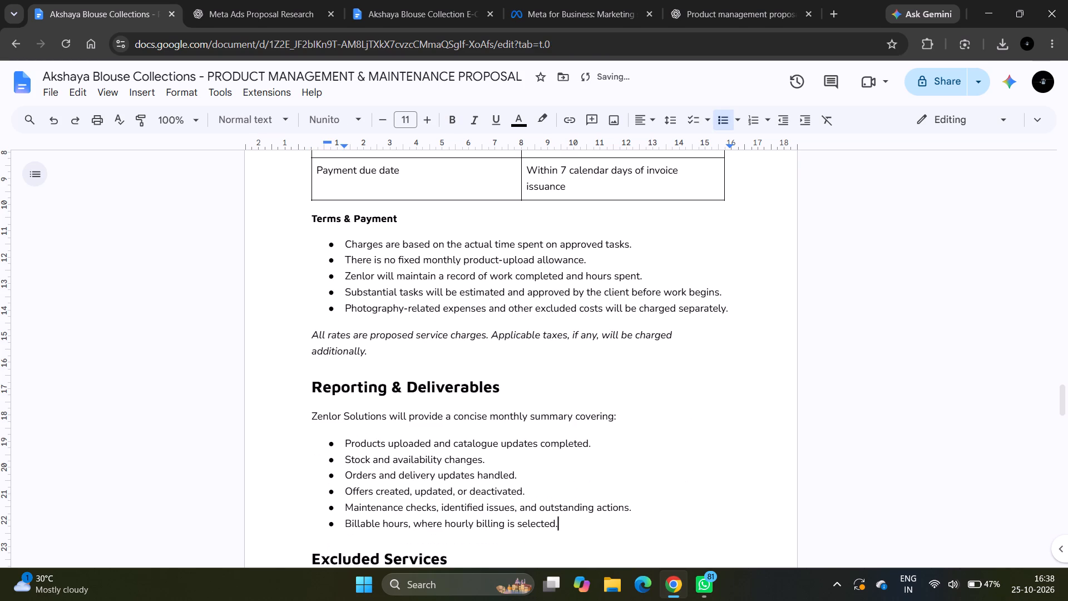
Check the proposal's layout around the moved section, from the Scope of Services through to Approval & Sign-off.
scroll(404, 354, "down", 1)
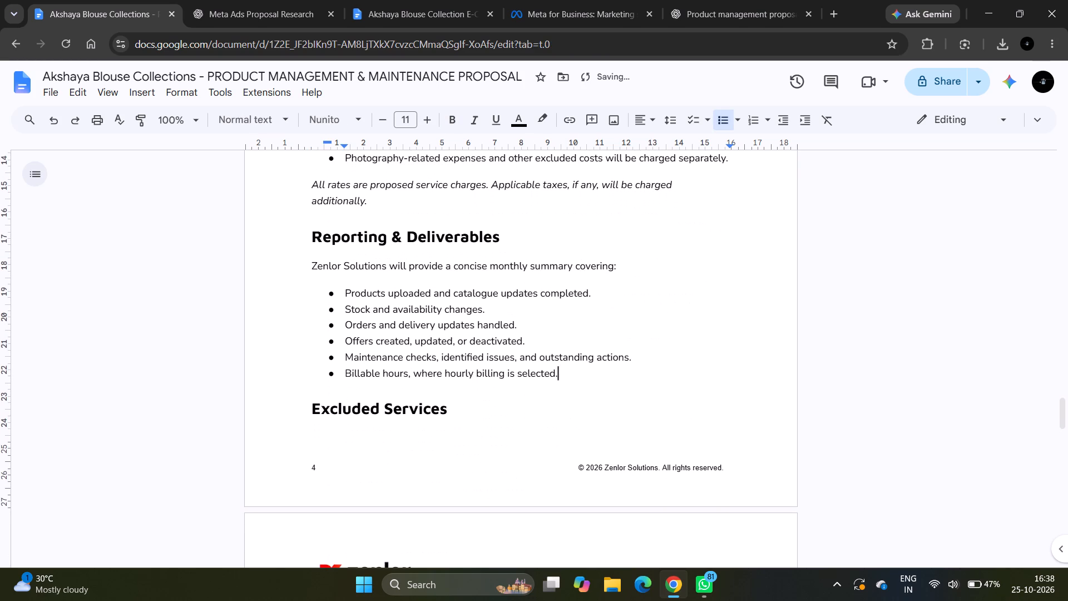
scroll(404, 354, "down", 1)
scroll(404, 354, "up", 4)
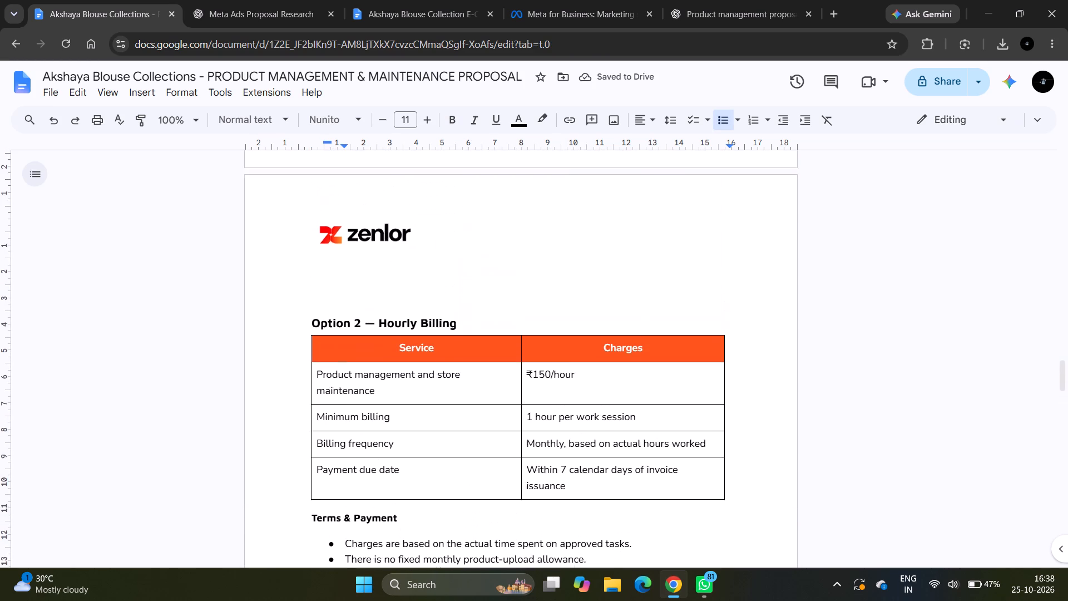
scroll(404, 354, "up", 4)
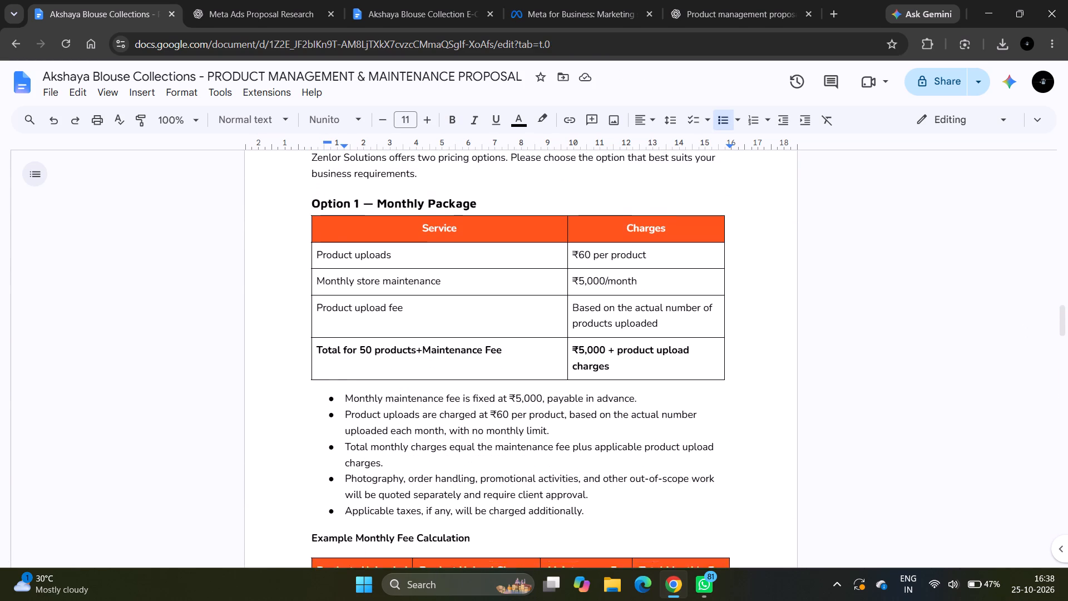
scroll(404, 354, "up", 2)
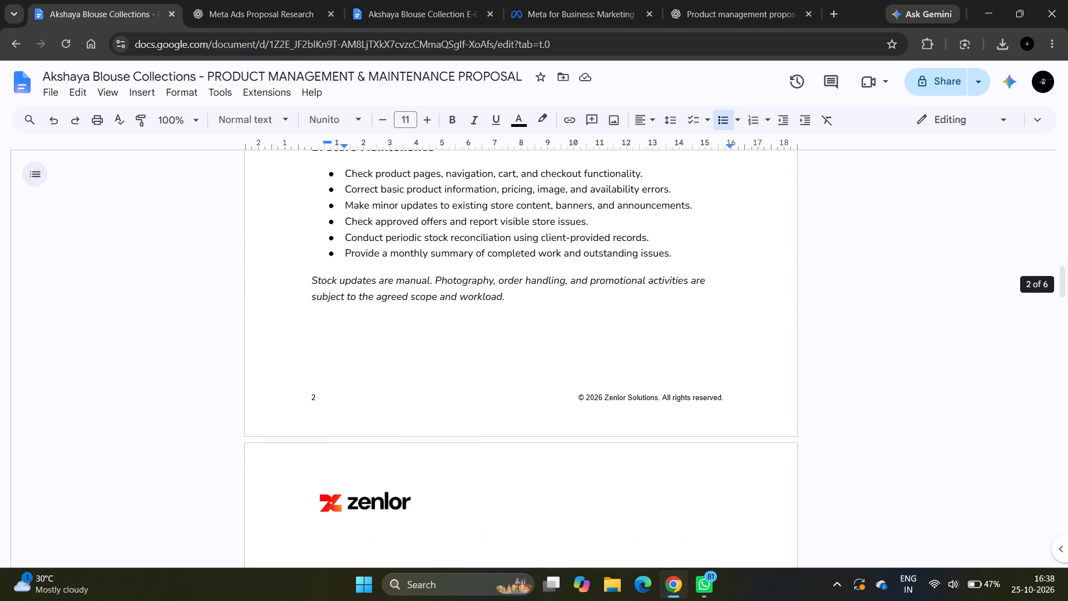
scroll(449, 425, "up", 3)
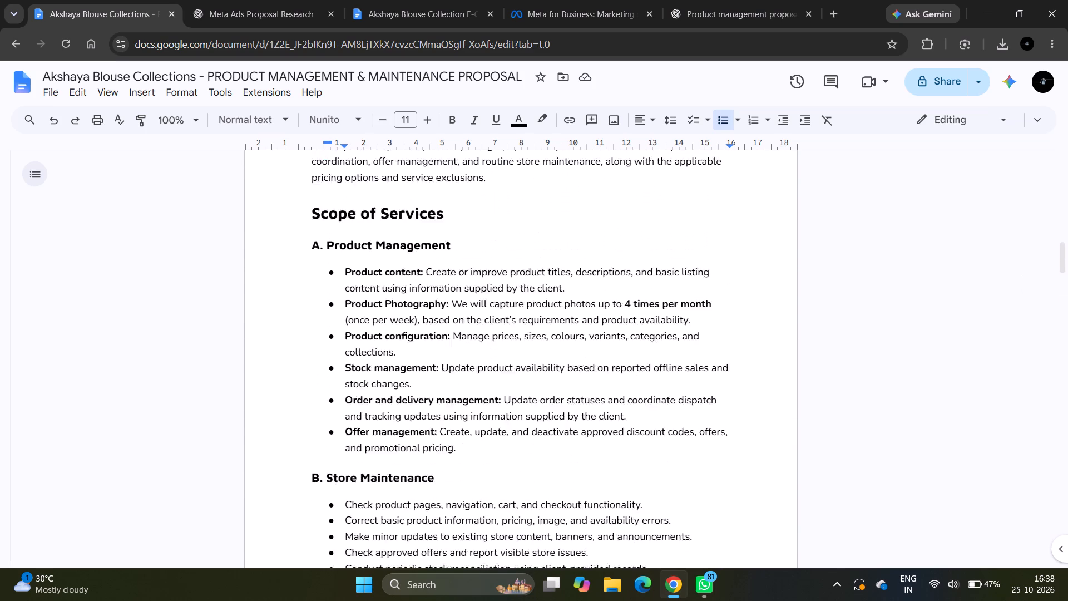
scroll(449, 425, "up", 1)
scroll(449, 425, "down", 8)
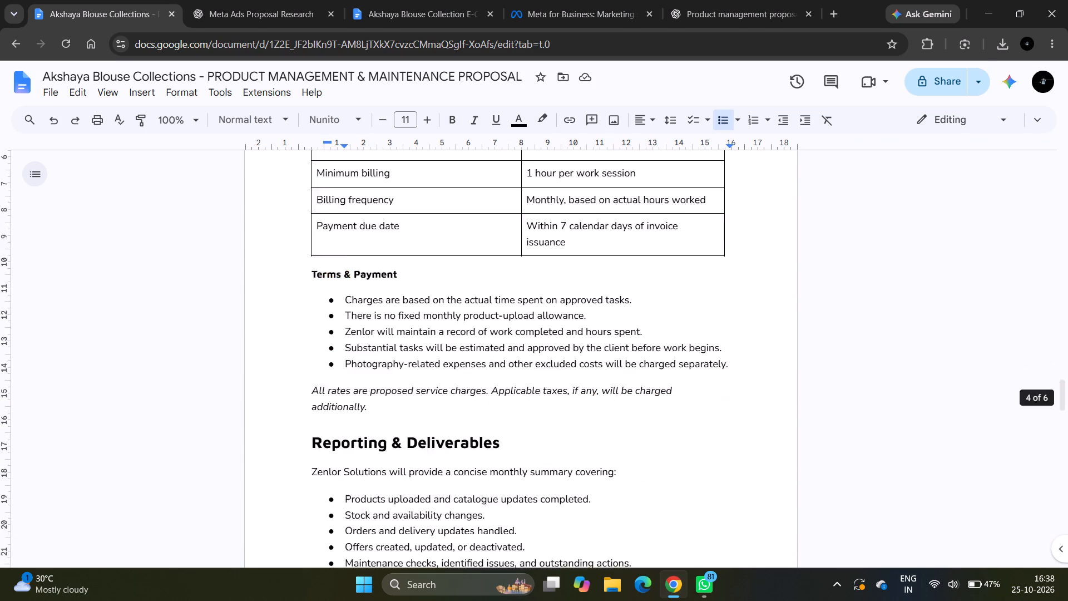
scroll(449, 425, "down", 4)
Insert a line break before the Excluded Services heading to push it down towards its list on the following page.
scroll(449, 425, "up", 4)
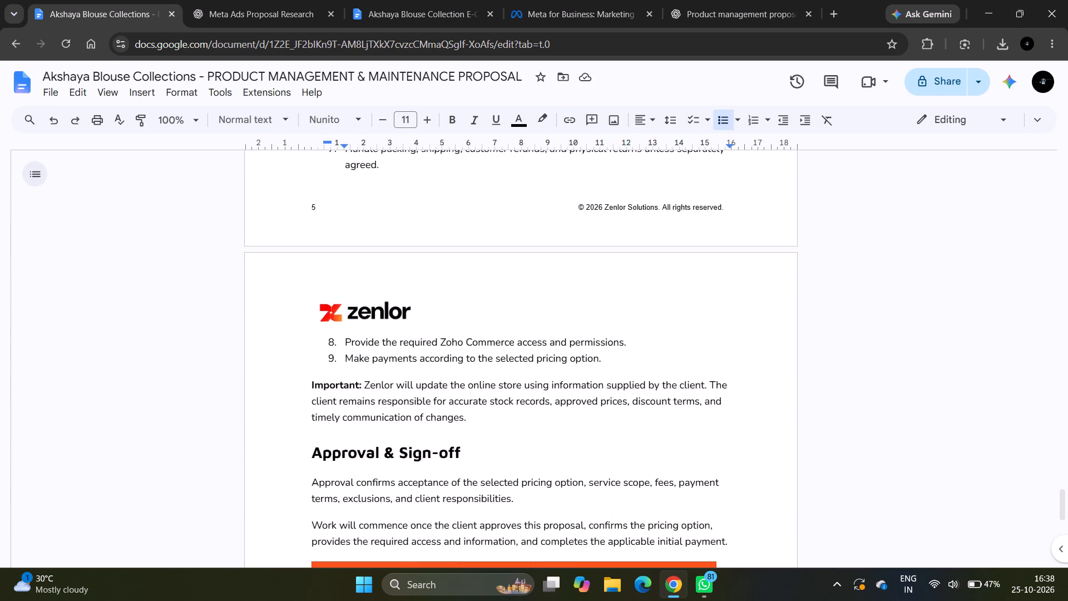
scroll(449, 425, "up", 4)
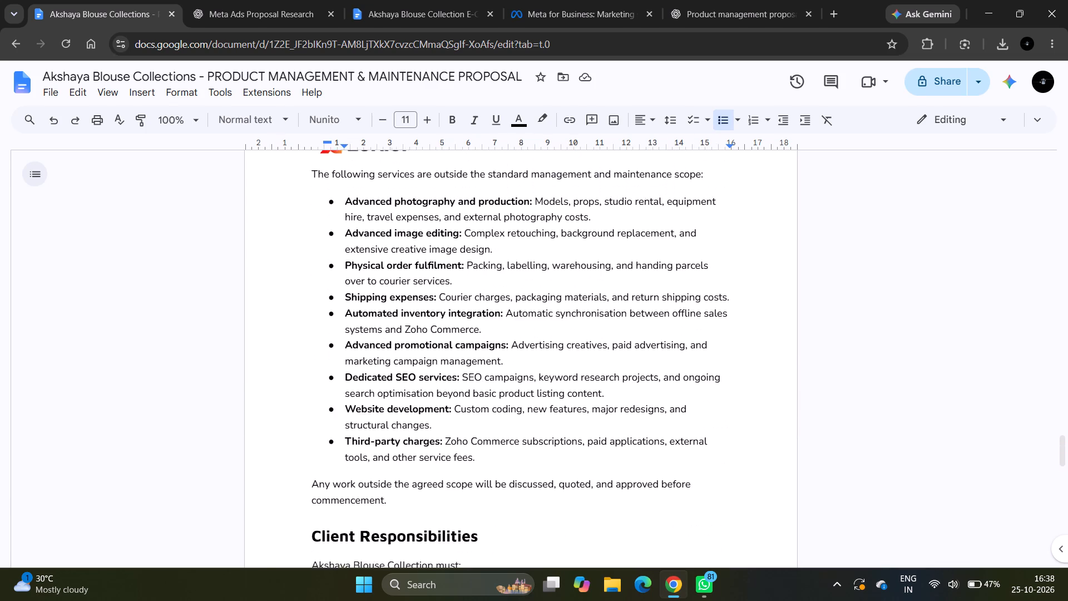
scroll(449, 425, "up", 2)
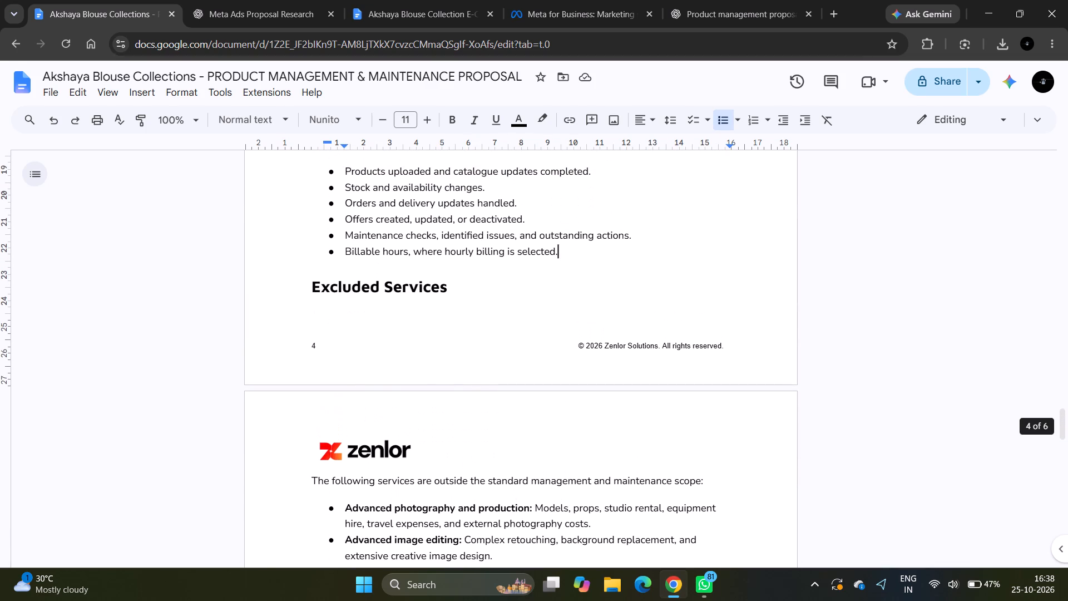
left_click(306, 286)
key("Return")
Look back over the proposal from Reporting & Deliverables to the cover page and start down through it again.
scroll(306, 286, "up", 2)
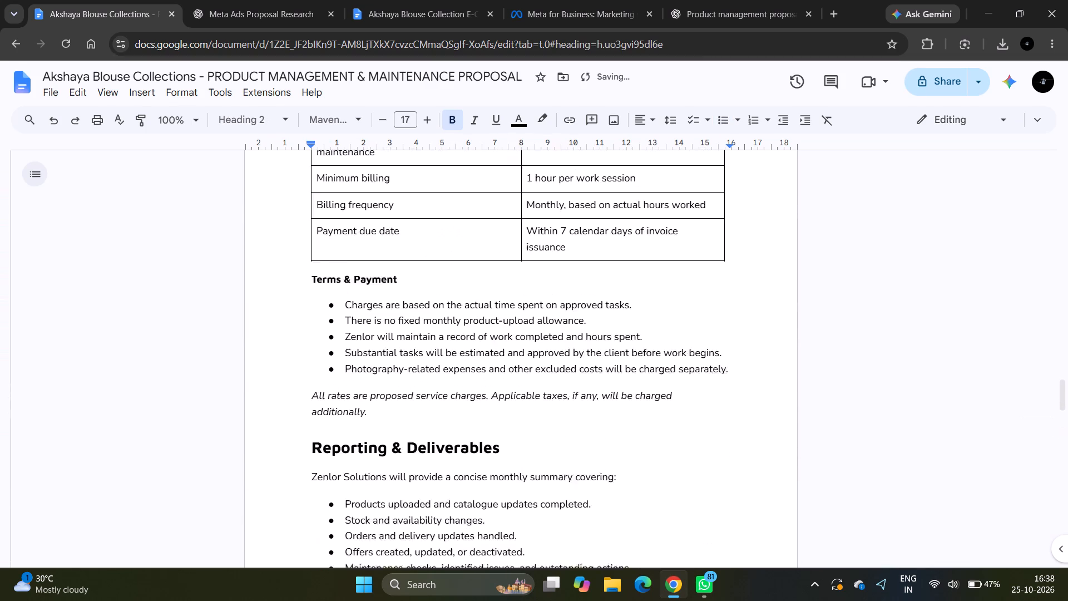
scroll(306, 286, "up", 5)
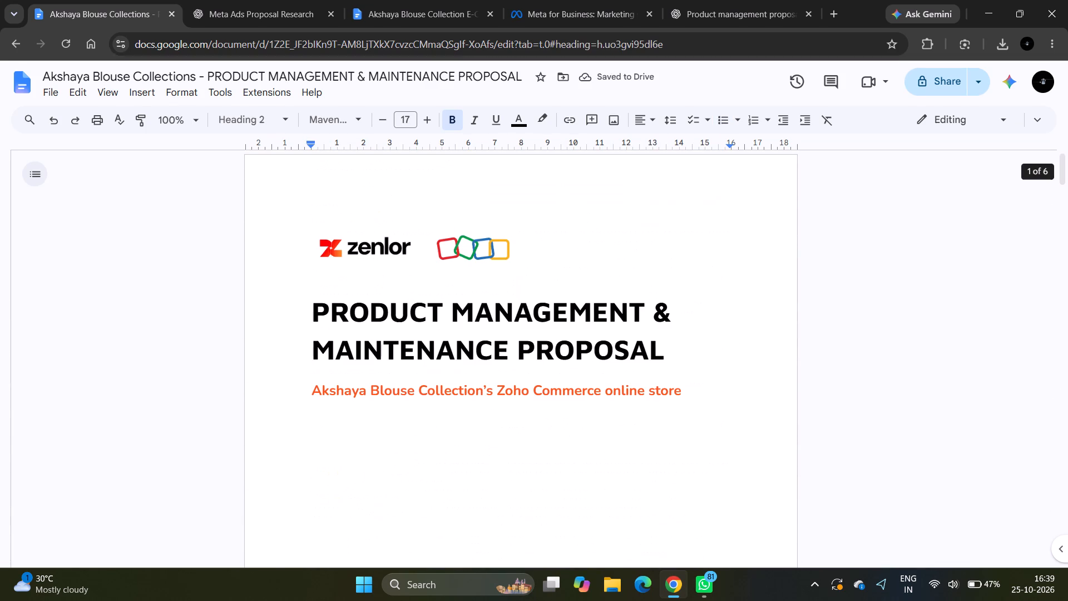
scroll(416, 320, "down", 3)
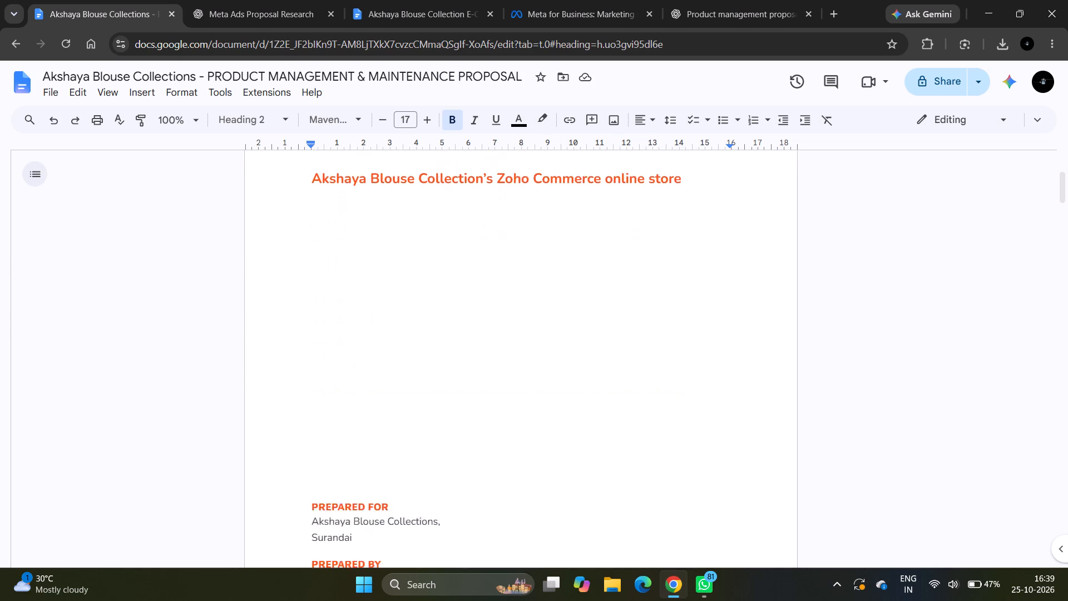
scroll(416, 320, "down", 2)
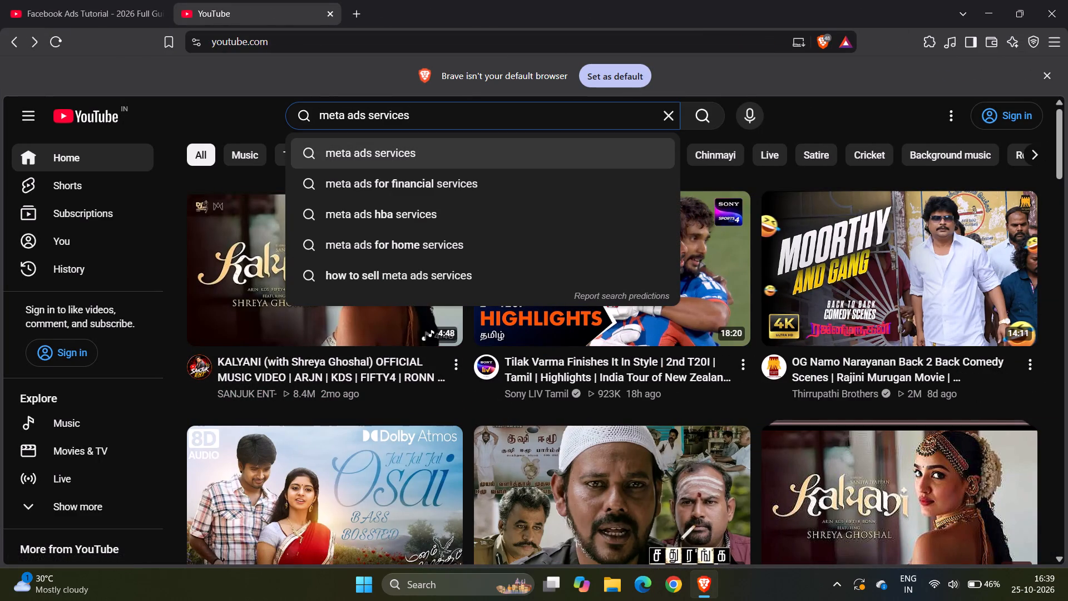
In Brave, search YouTube for "meta ads services for an ecommerce website".
key("space")
type("for an")
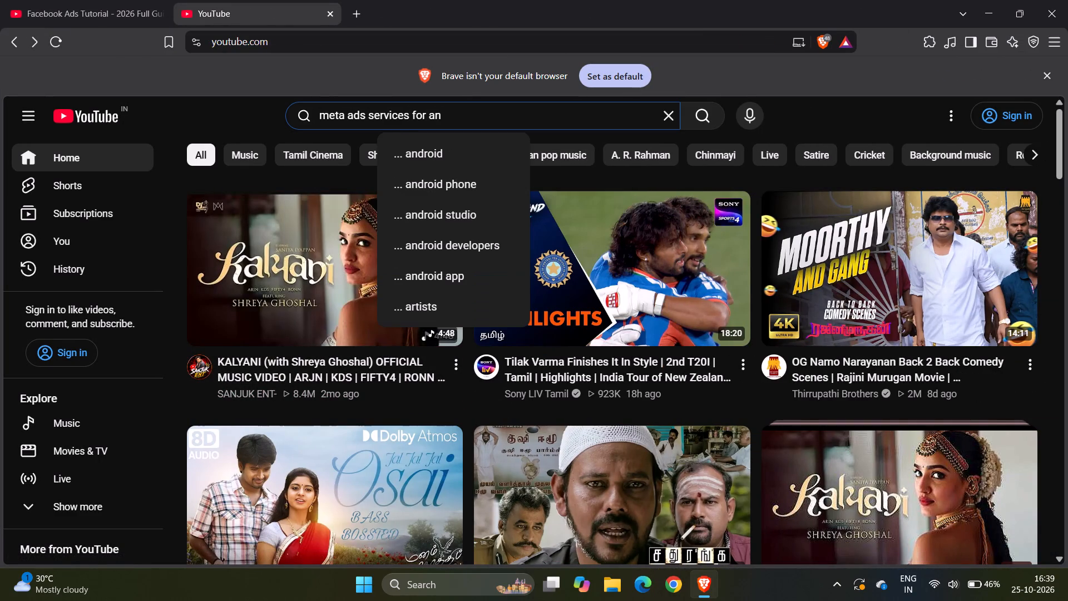
key("space")
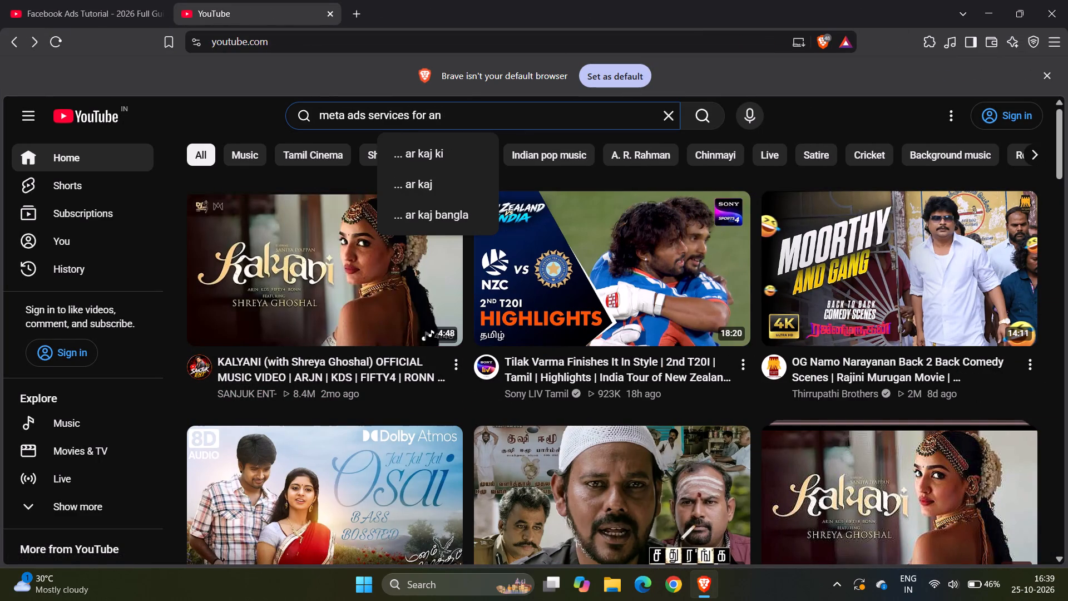
key("e")
type("co")
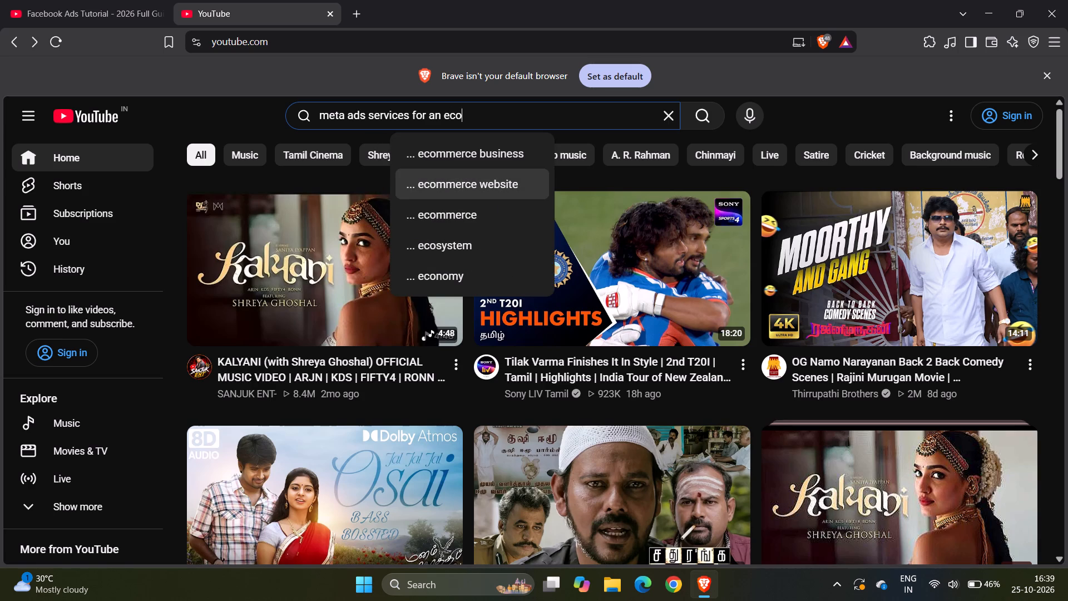
left_click(463, 190)
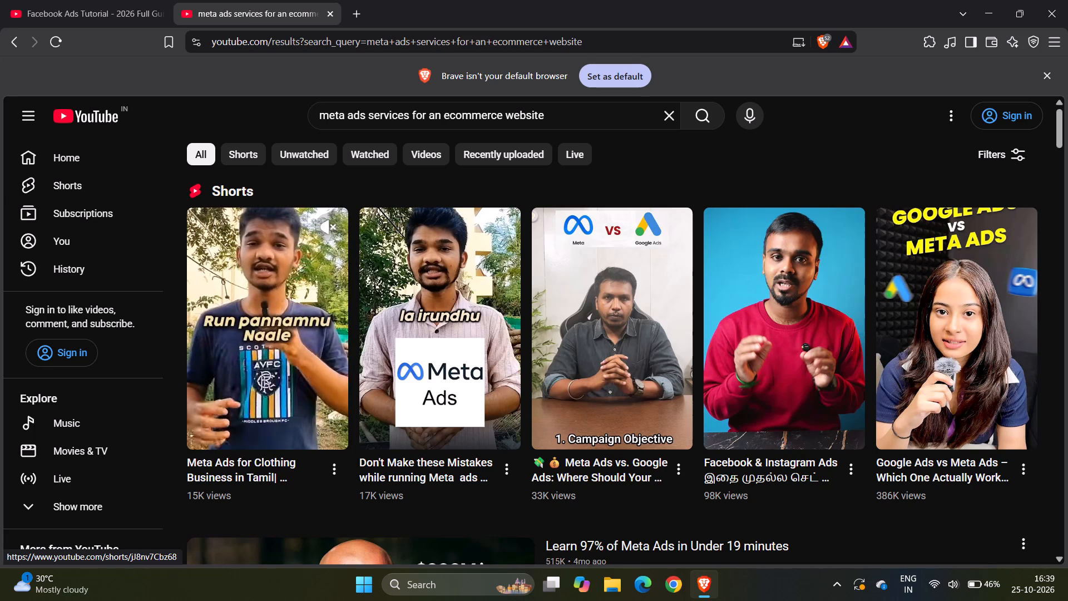
Back in the proposal in Chrome, replace "for 50" with "uploaded" in the Monthly Package table's total row label.
scroll(455, 321, "up", 2)
scroll(455, 321, "down", 5)
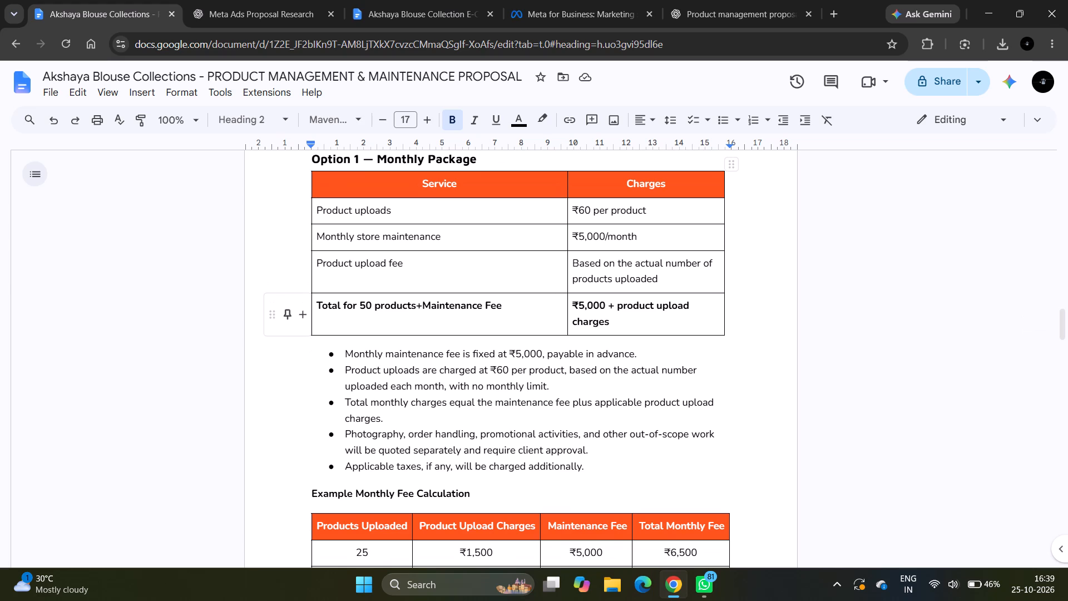
scroll(455, 321, "down", 2)
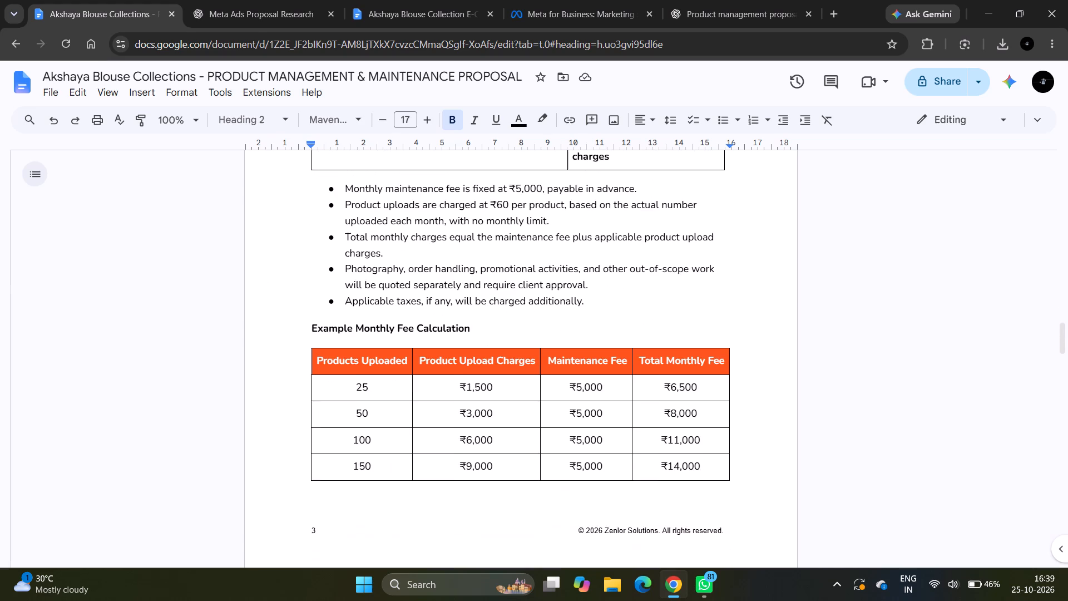
scroll(455, 321, "up", 1)
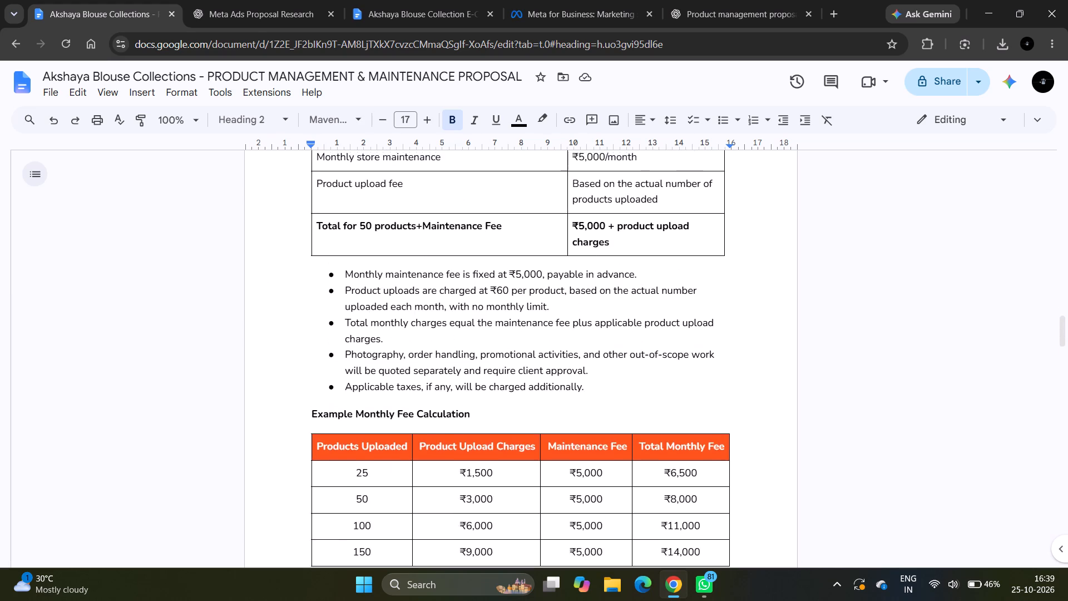
scroll(455, 321, "up", 1)
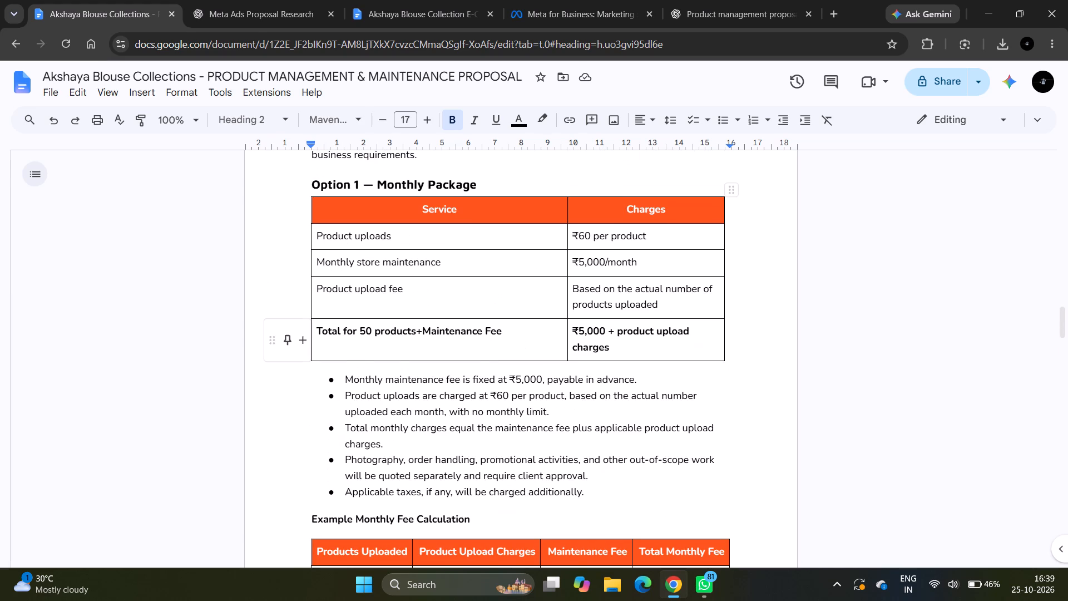
left_click(373, 331)
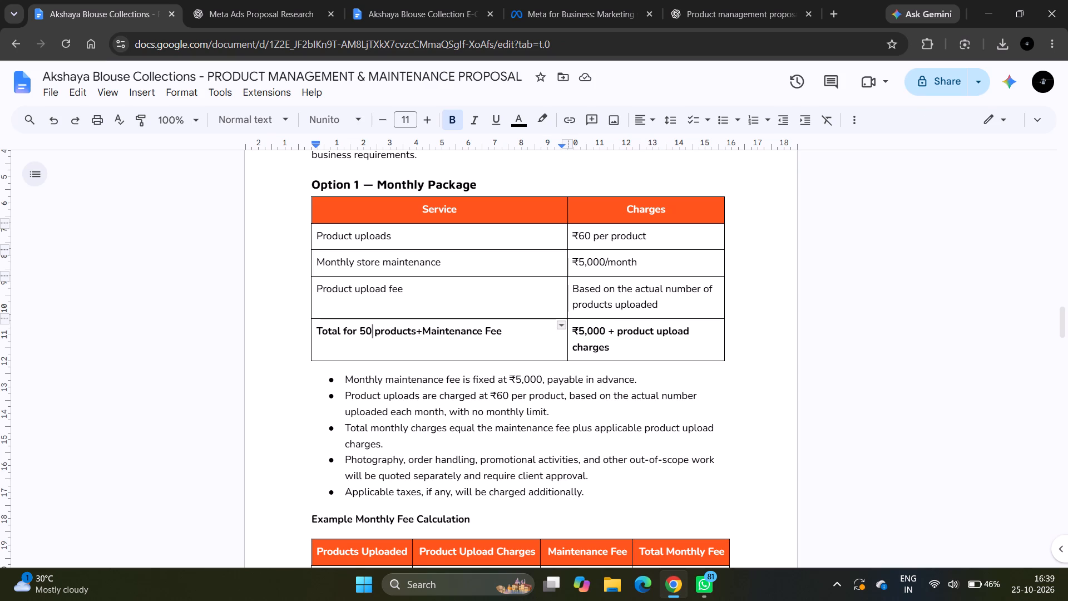
left_click_drag(417, 331, 362, 338)
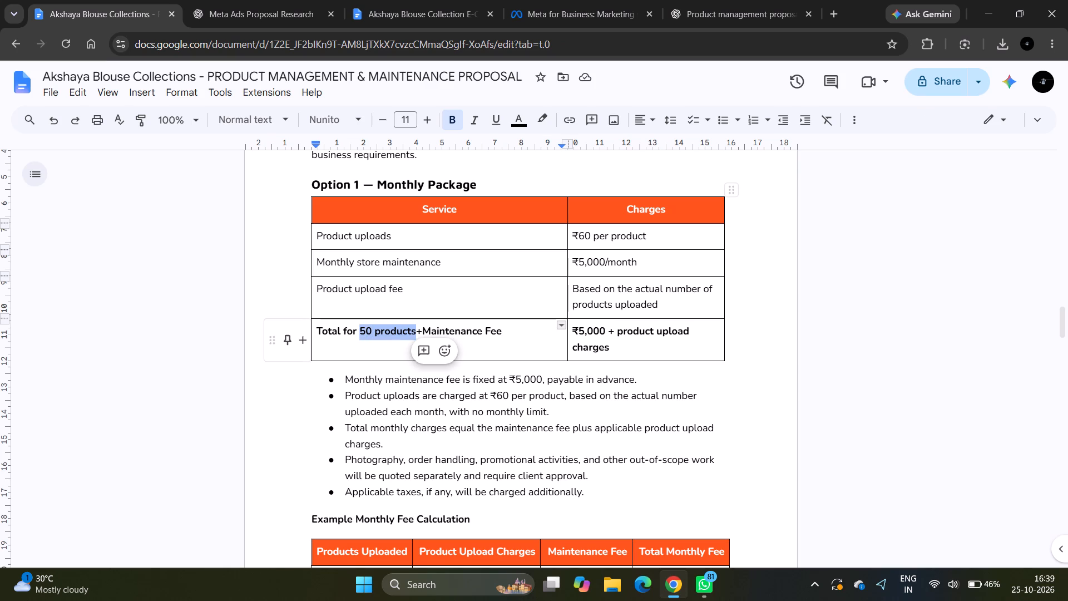
key("shift+Left")
key("shift+Left")
key("shift+Left")
key("shift+Left")
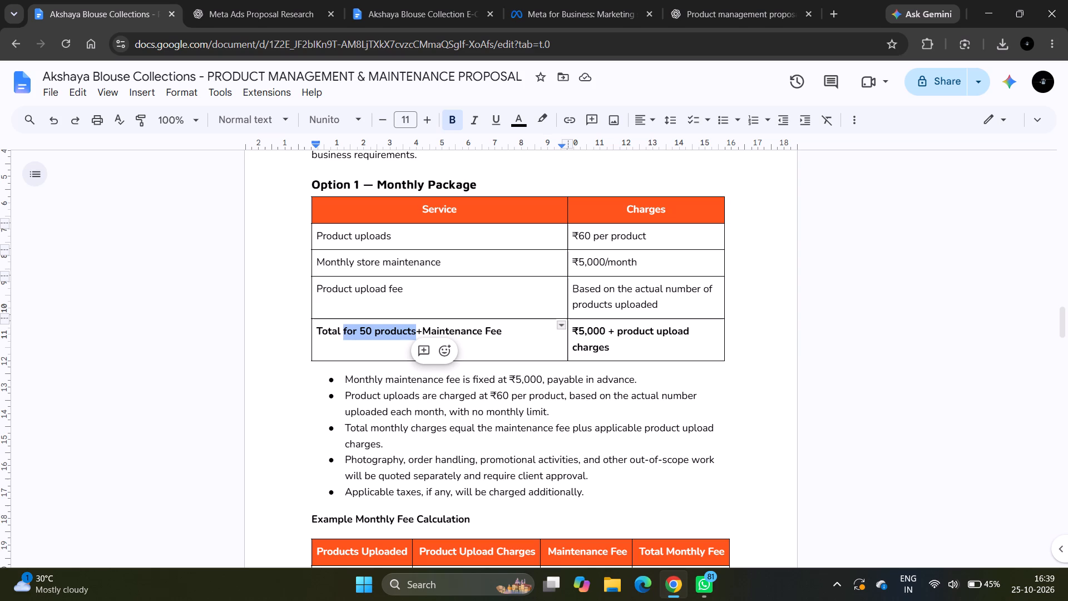
left_click(373, 333)
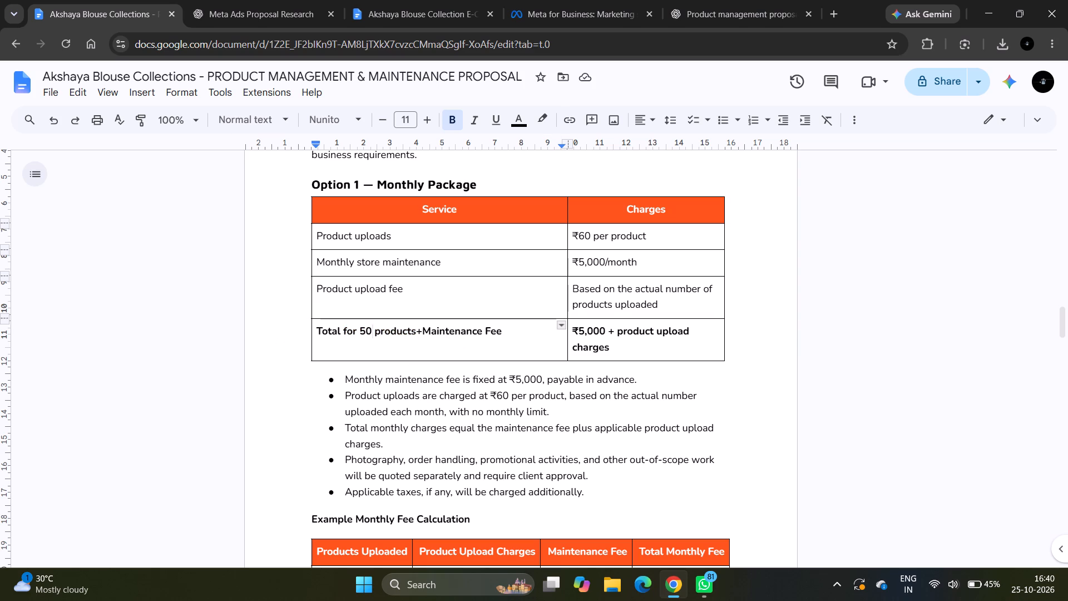
left_click_drag(373, 333, 345, 335)
type("uploaded")
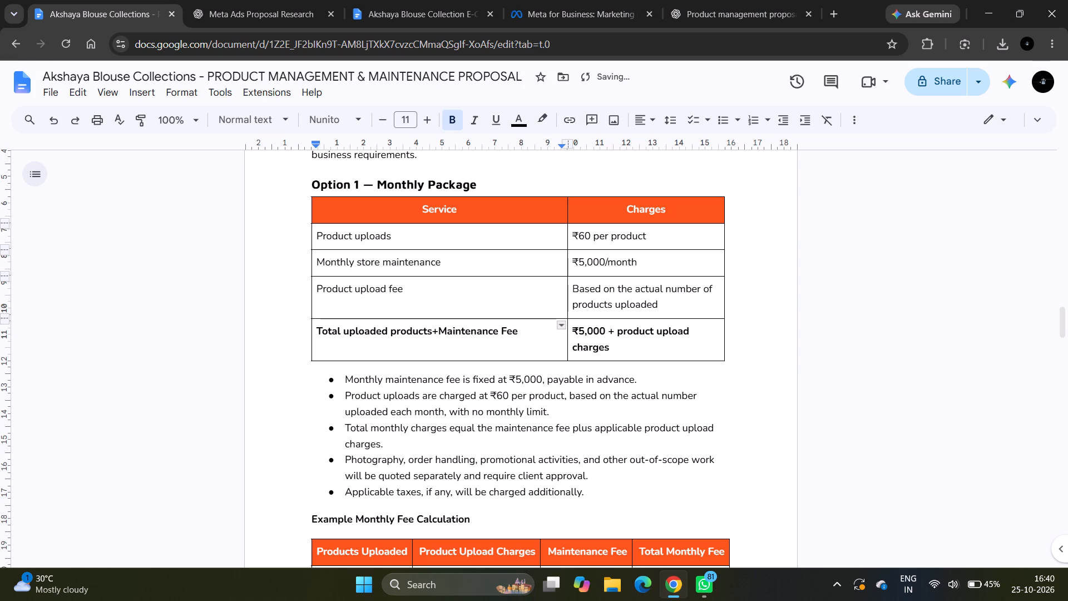
Capitalise the words "Uploaded" and "Products" in the Monthly Package total row label.
left_click(349, 333)
key("BackSpace")
key("shift+u")
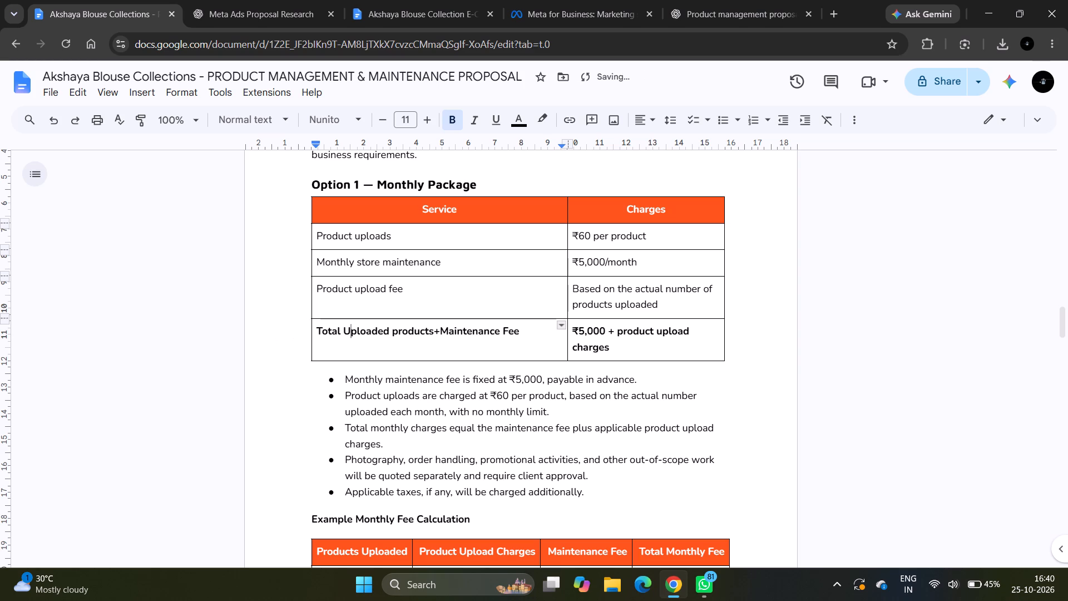
left_click(398, 329)
key("BackSpace")
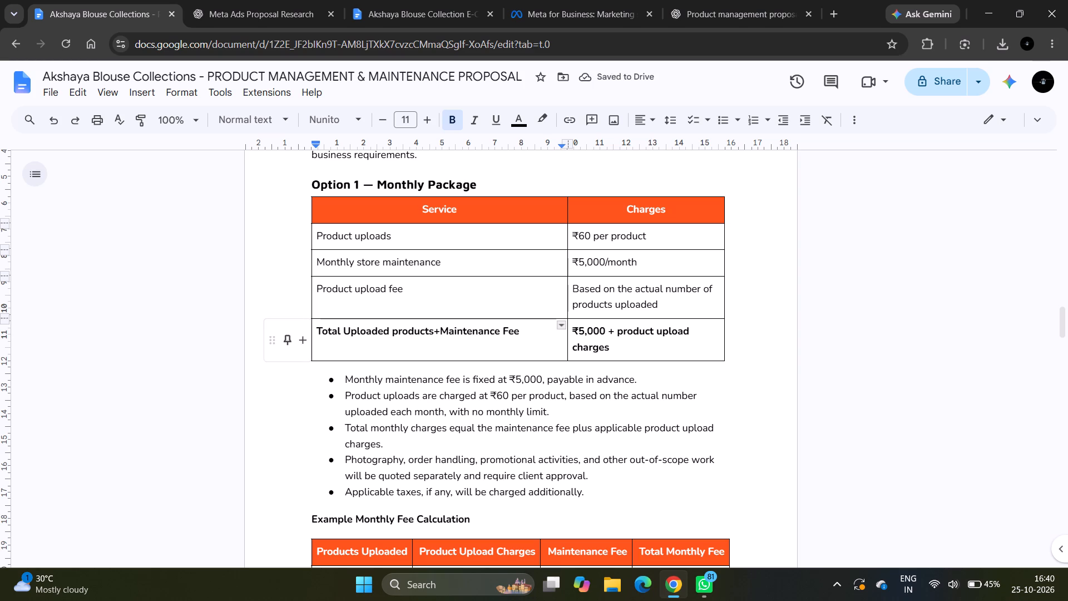
key("shift+p")
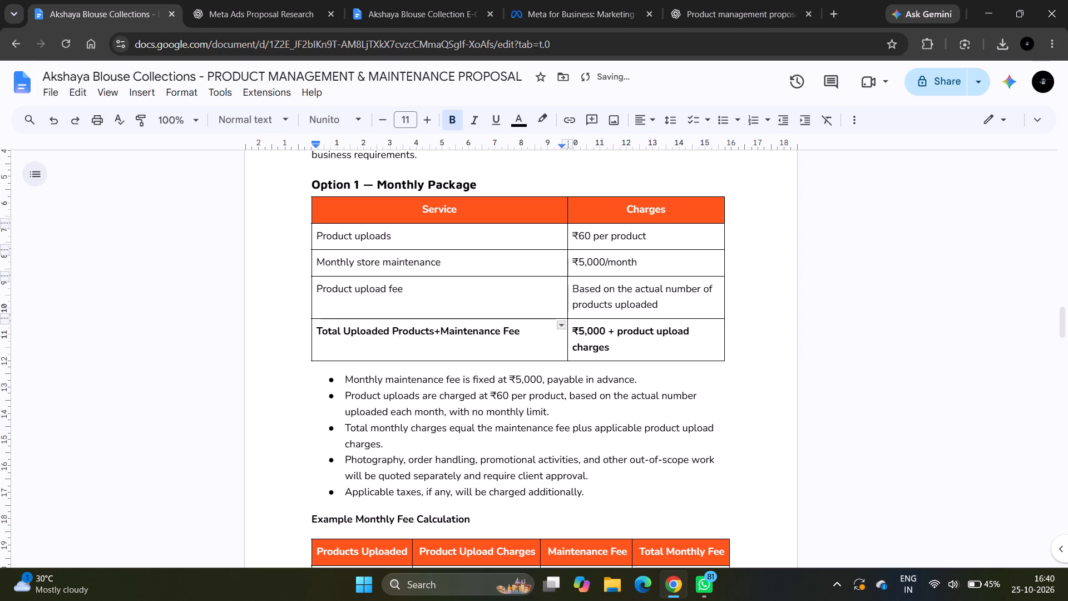
Insert "Fee" after "Products" in the total row label so it reads "Total Uploaded Products Fee+Maintenance Fee".
left_click(528, 336)
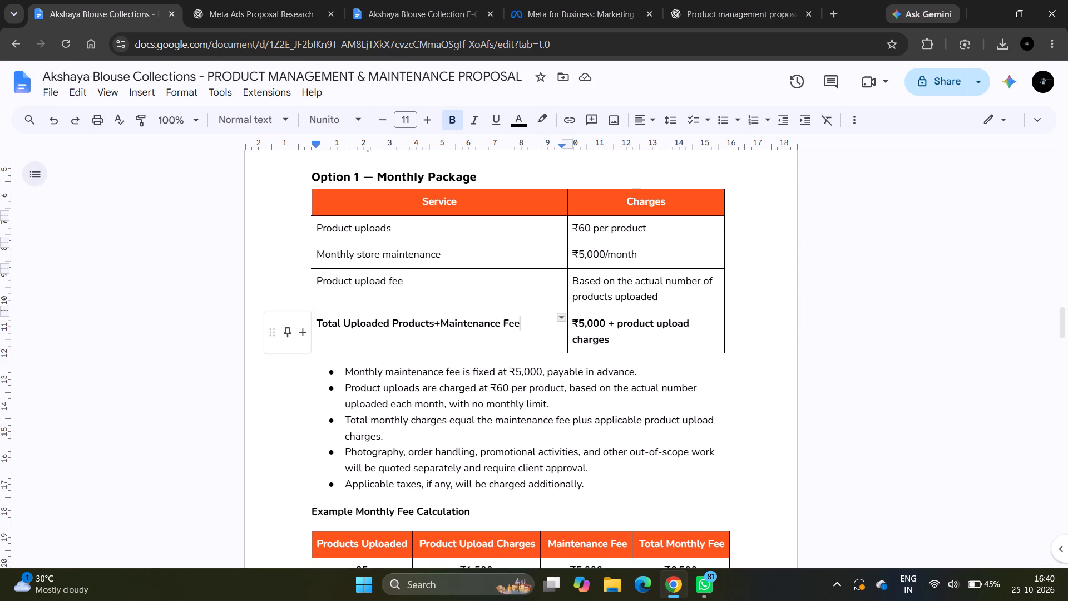
scroll(462, 351, "down", 1)
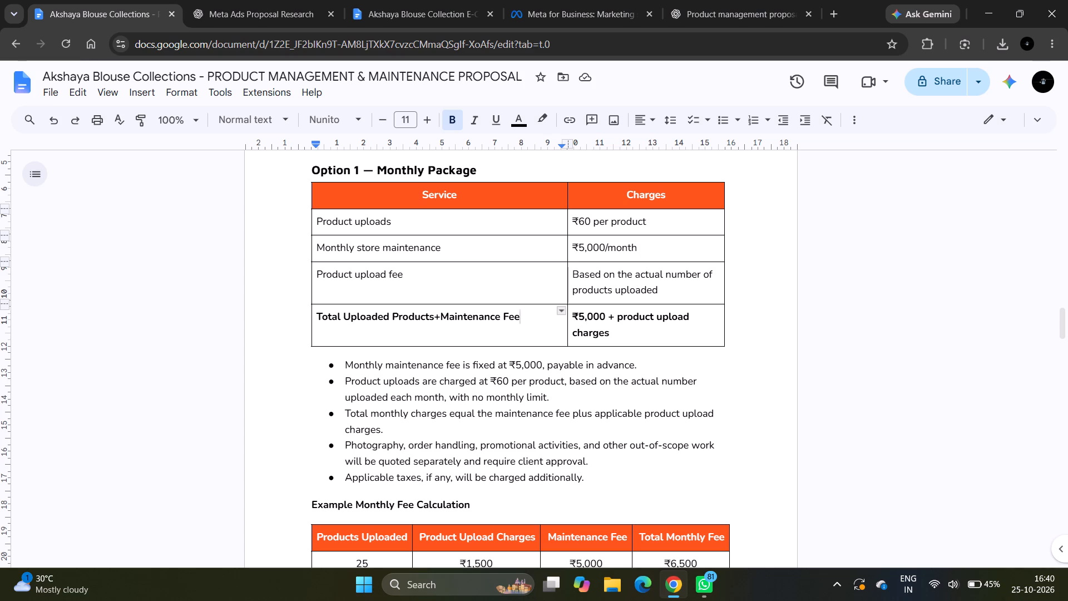
left_click(434, 314)
key("space")
type("Fee")
key("space")
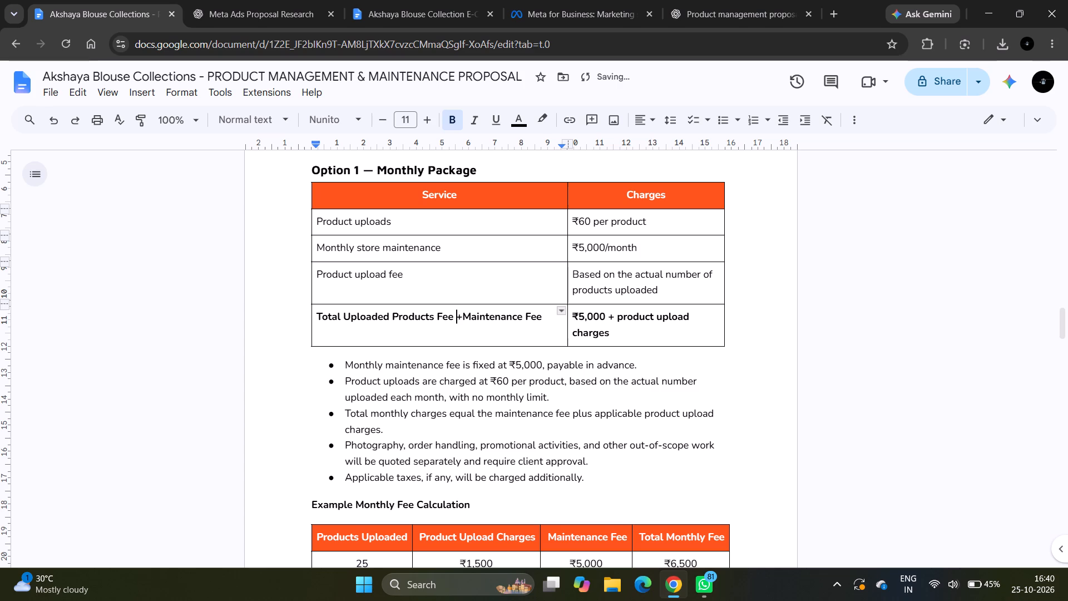
key("BackSpace")
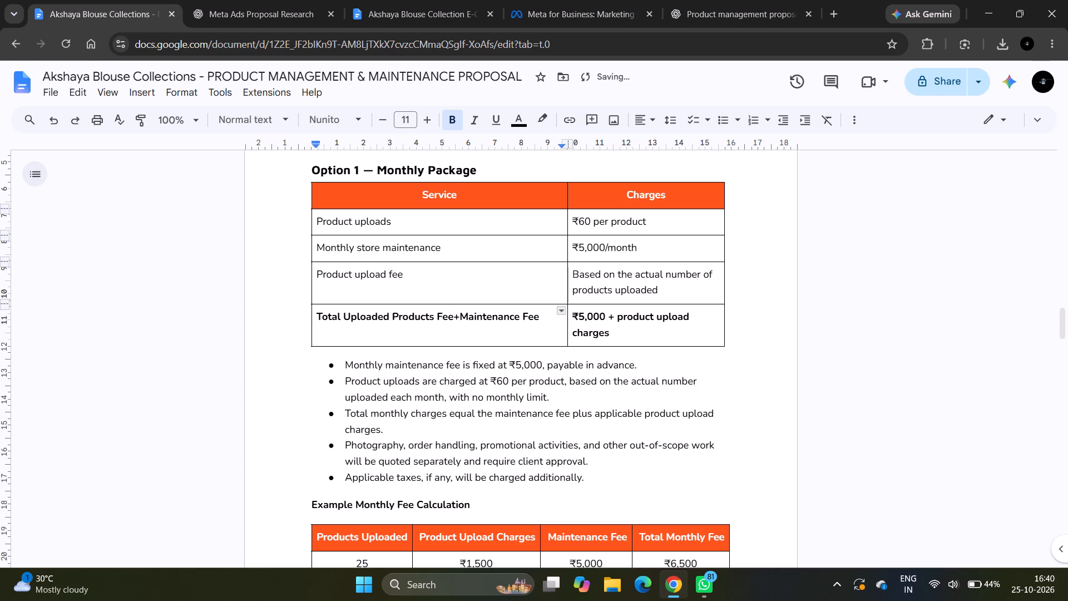
Delete ", payable in advance" from the monthly maintenance fee bullet below the Monthly Package table.
scroll(491, 446, "down", 2)
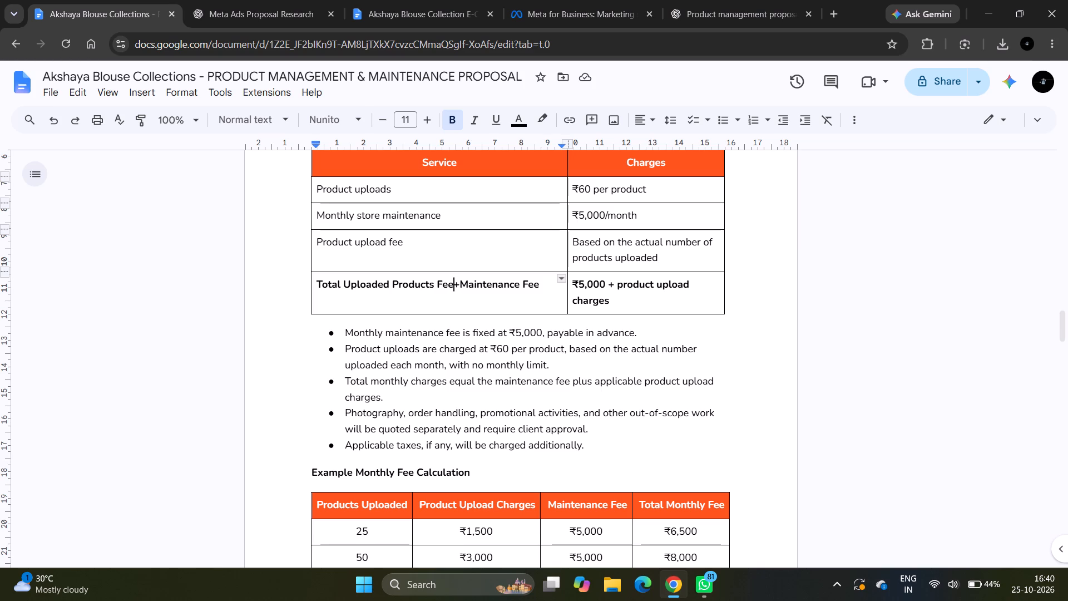
left_click_drag(543, 333, 626, 336)
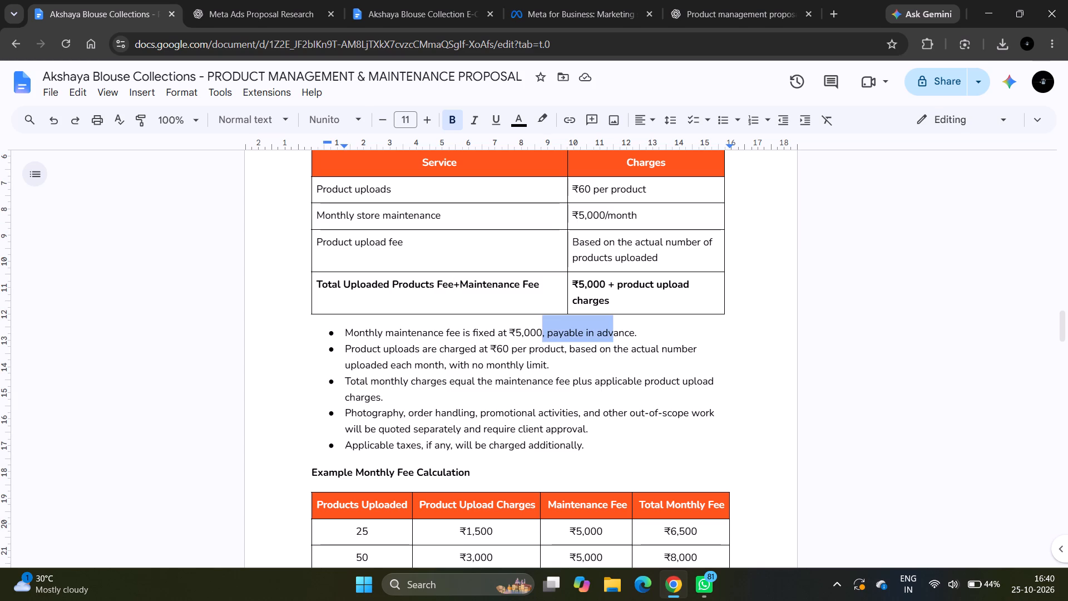
left_click_drag(626, 336, 633, 332)
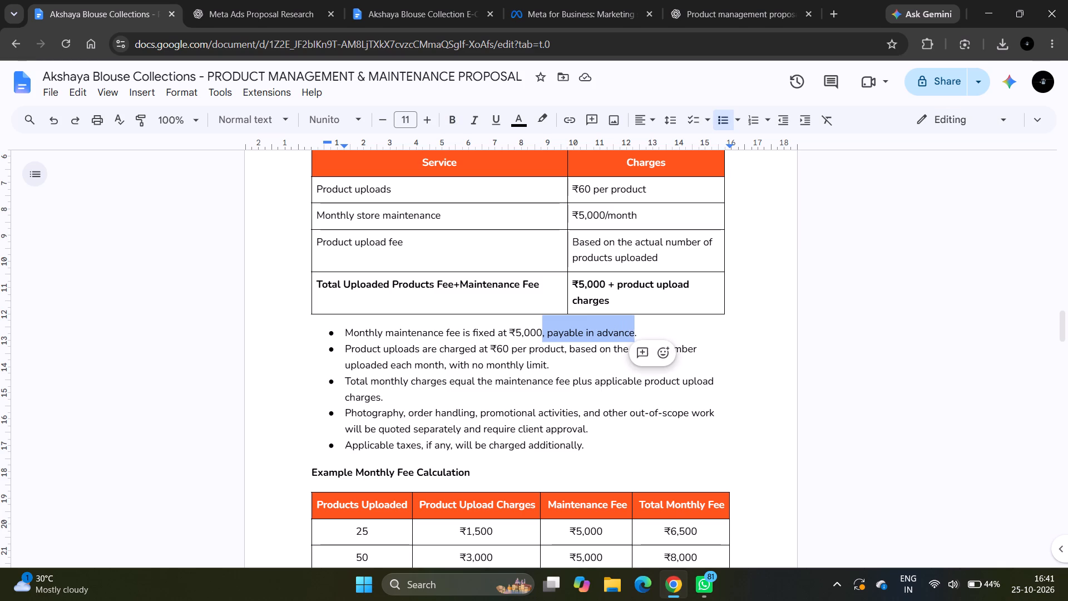
key("BackSpace")
left_click(597, 342)
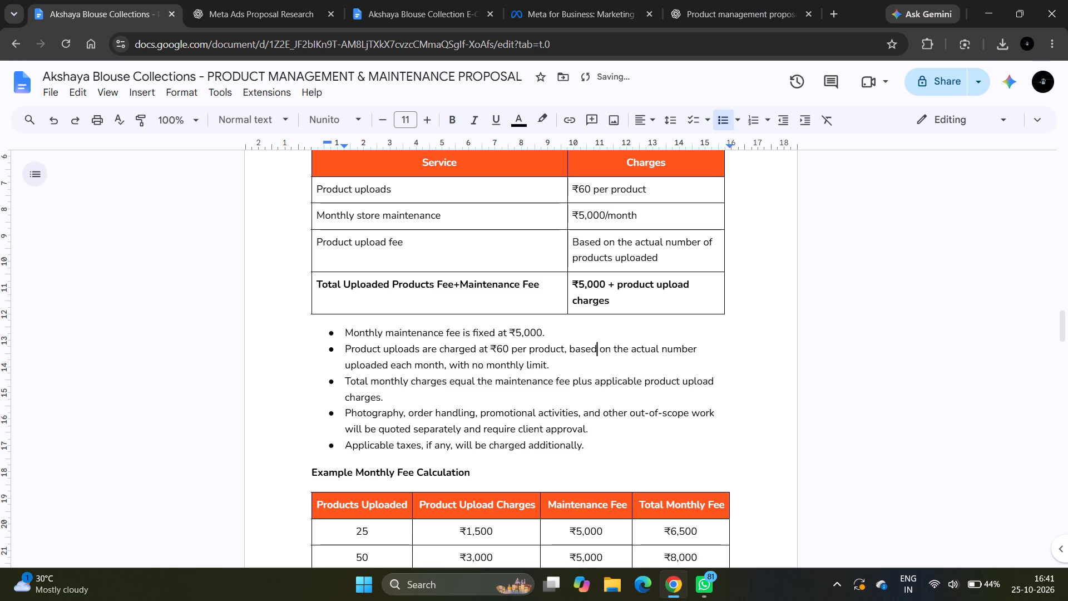
left_click(579, 336)
Delete the bullet about photography, order handling, promotional activities and other out-of-scope work from the Monthly Package notes.
left_click_drag(597, 429, 533, 395)
key("BackSpace")
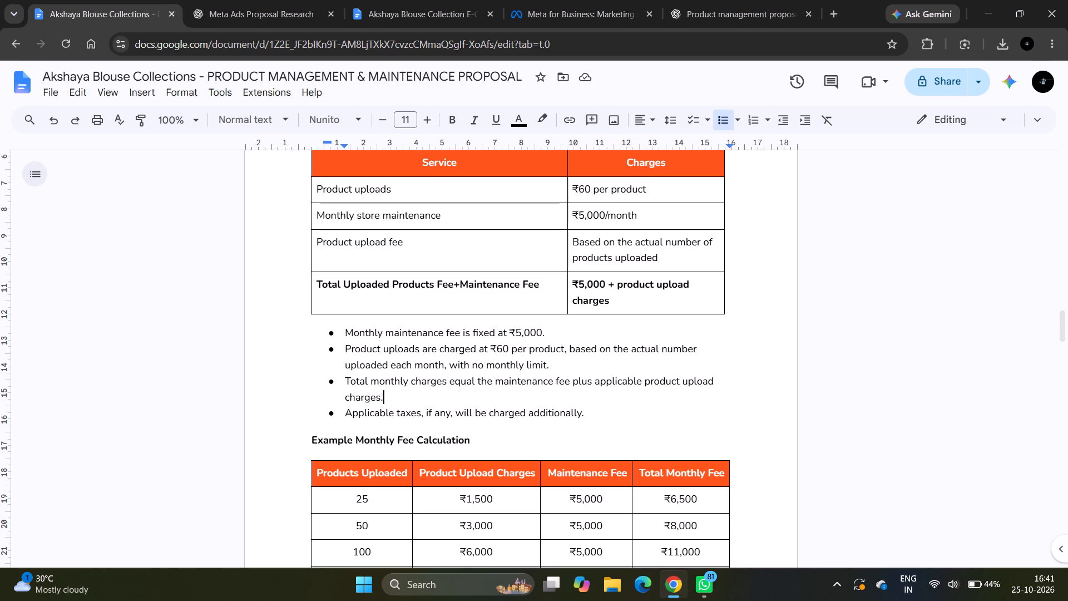
scroll(575, 426, "down", 2)
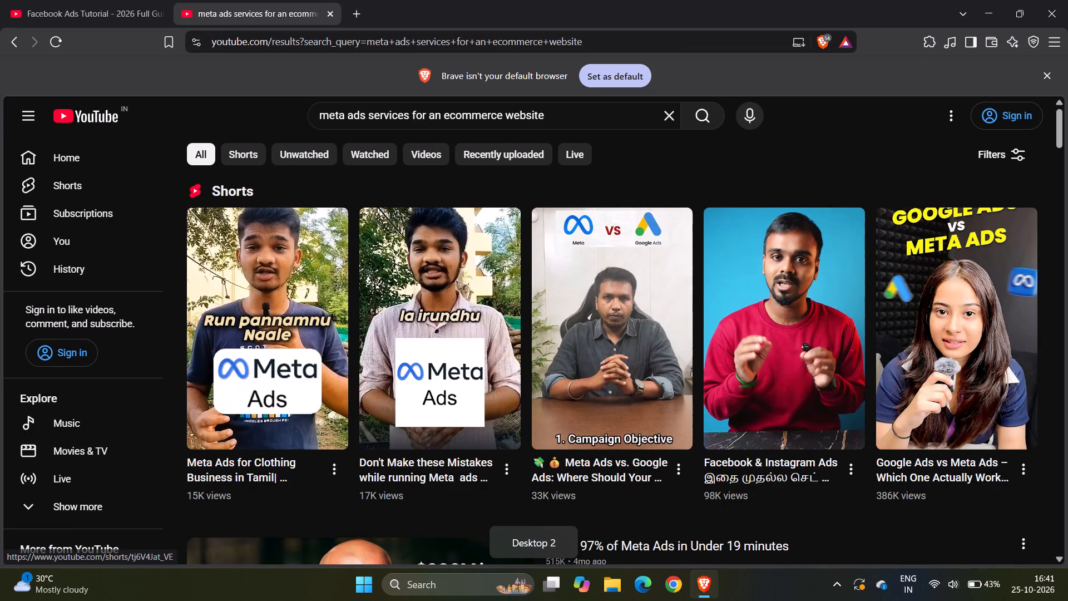
In Brave, open the YouTube Short "Meta Ads for Clothing Business in Tamil" and mute it.
left_click(274, 369)
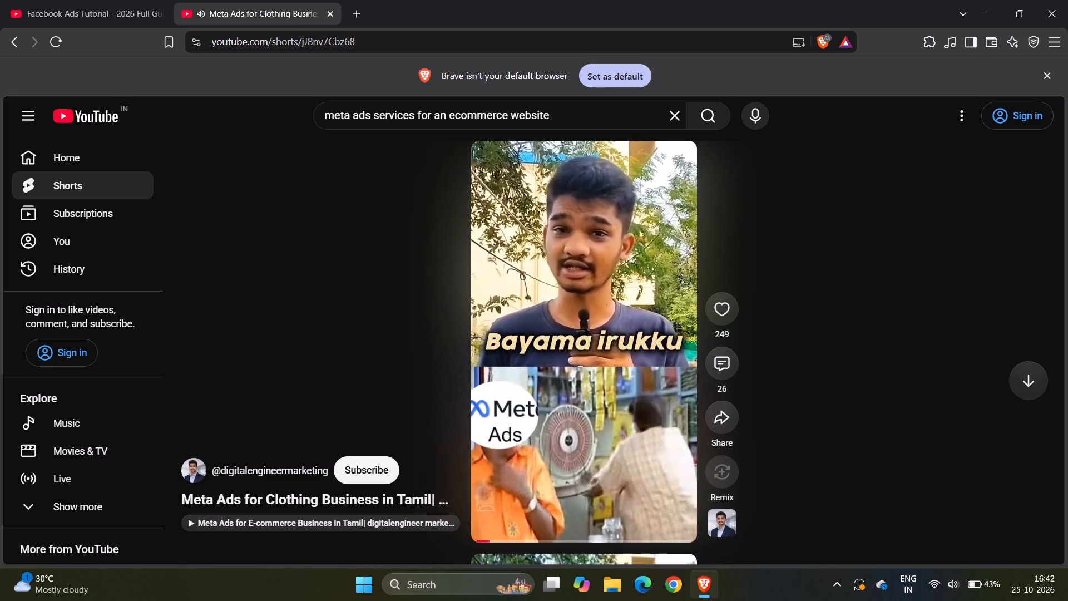
key("m")
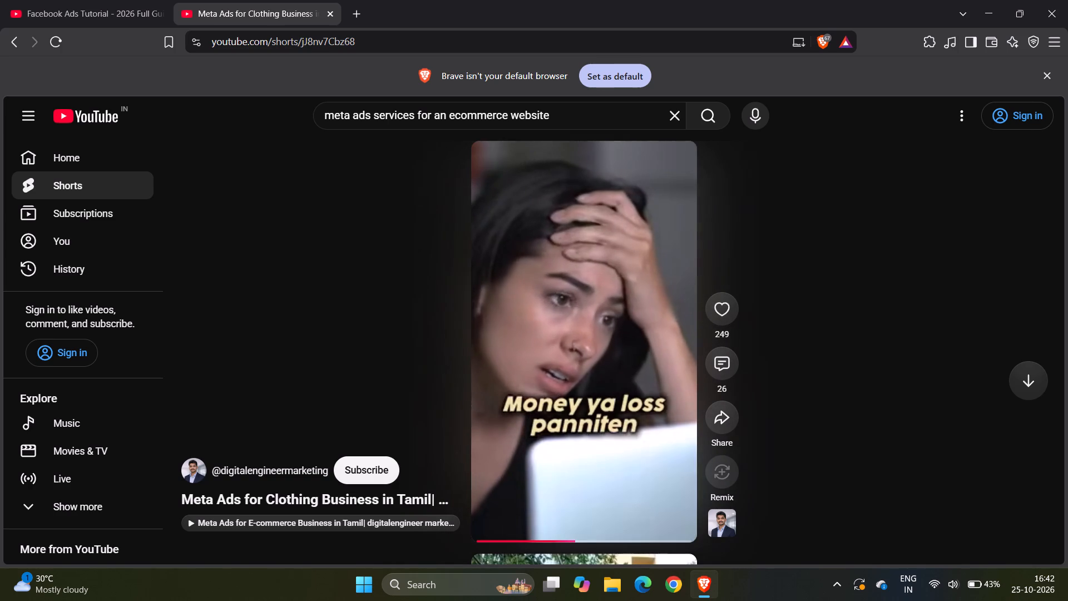
Turn on the computer's Bluetooth and check its list of paired audio devices.
left_click(993, 598)
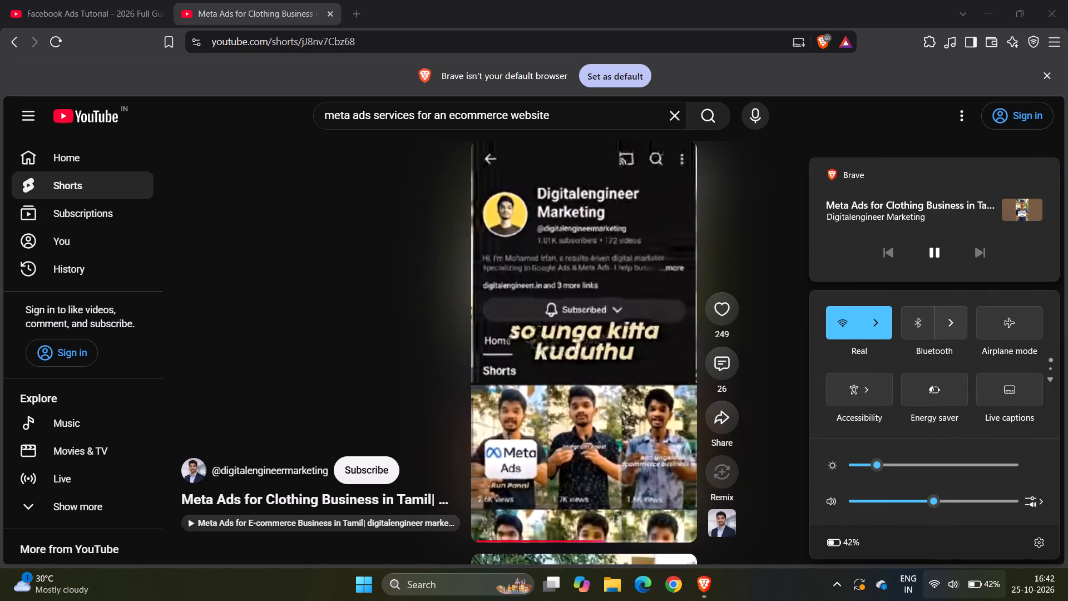
left_click(922, 334)
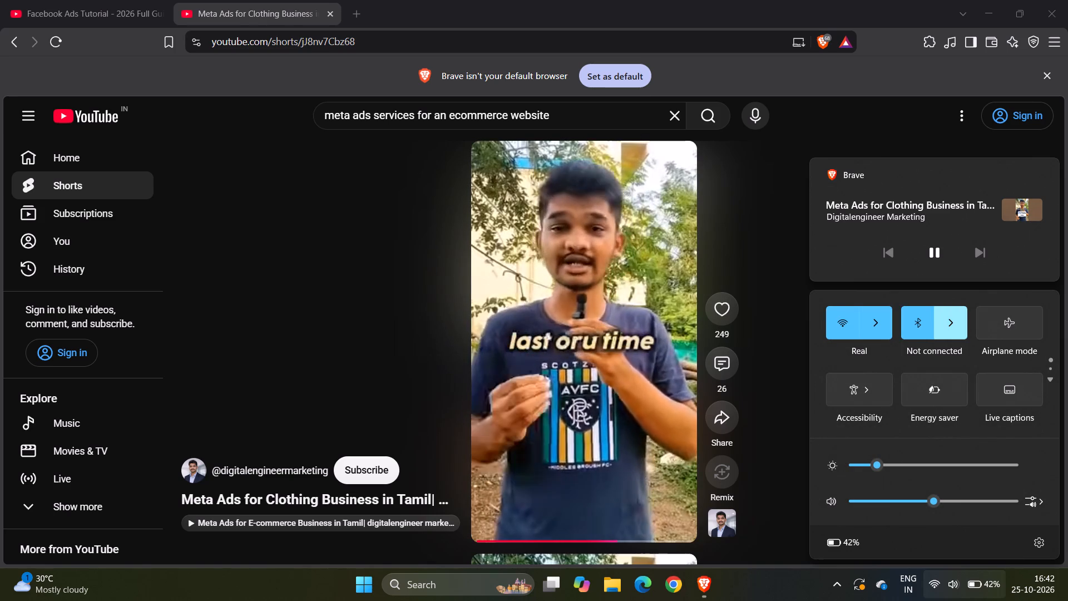
left_click(942, 329)
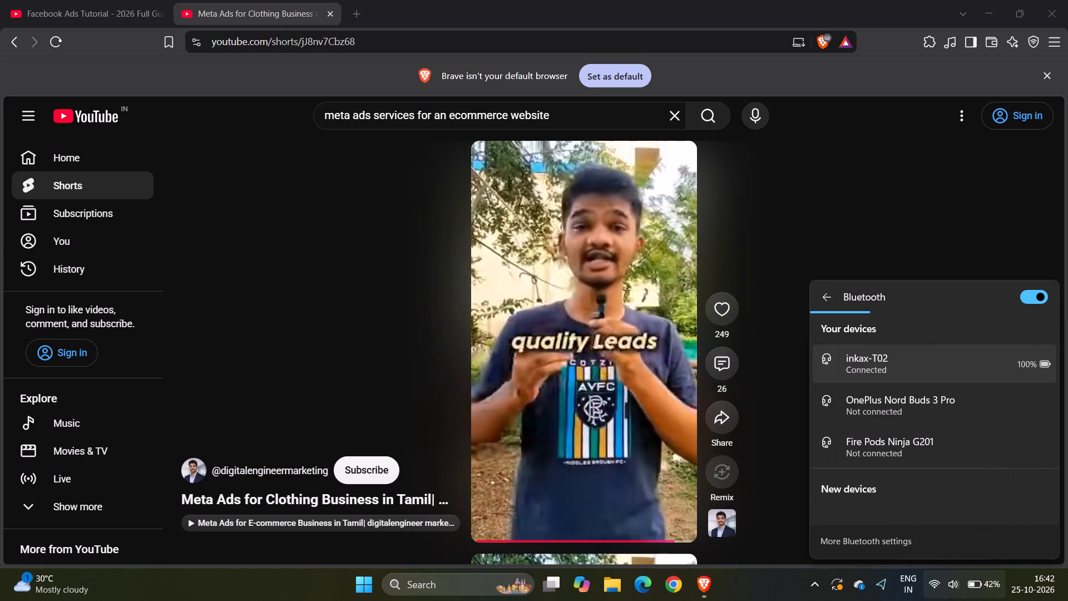
left_click(835, 250)
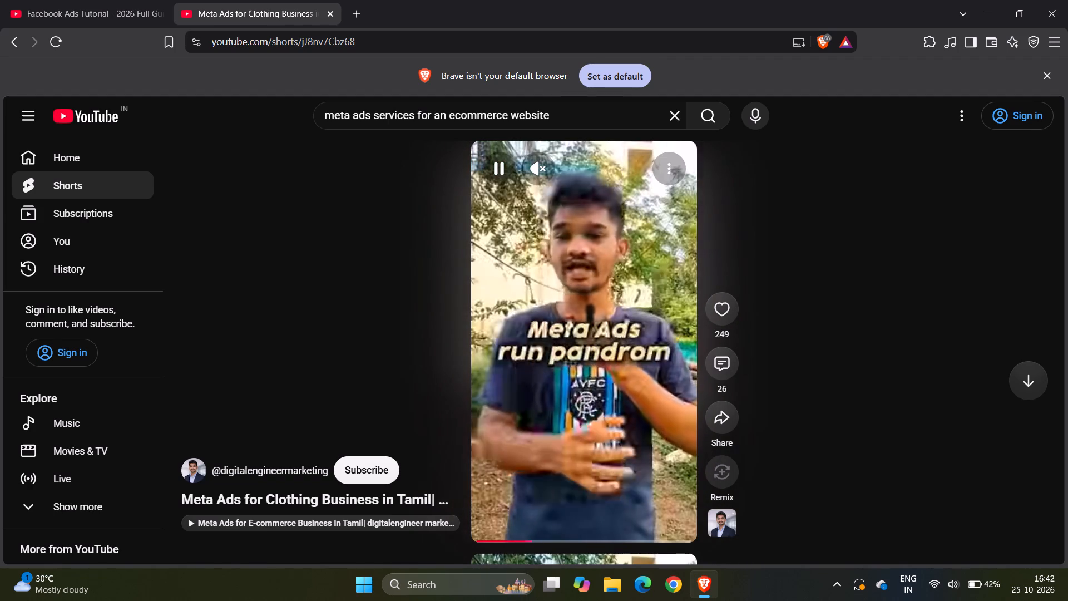
Pause the Meta Ads Short and resume its playback.
left_click(582, 333)
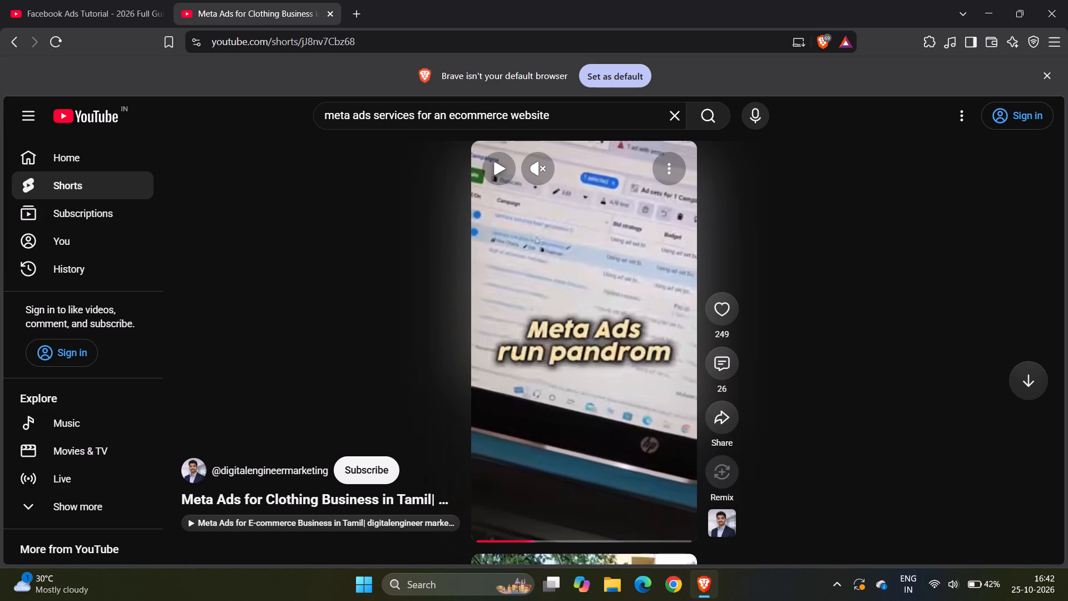
key("space")
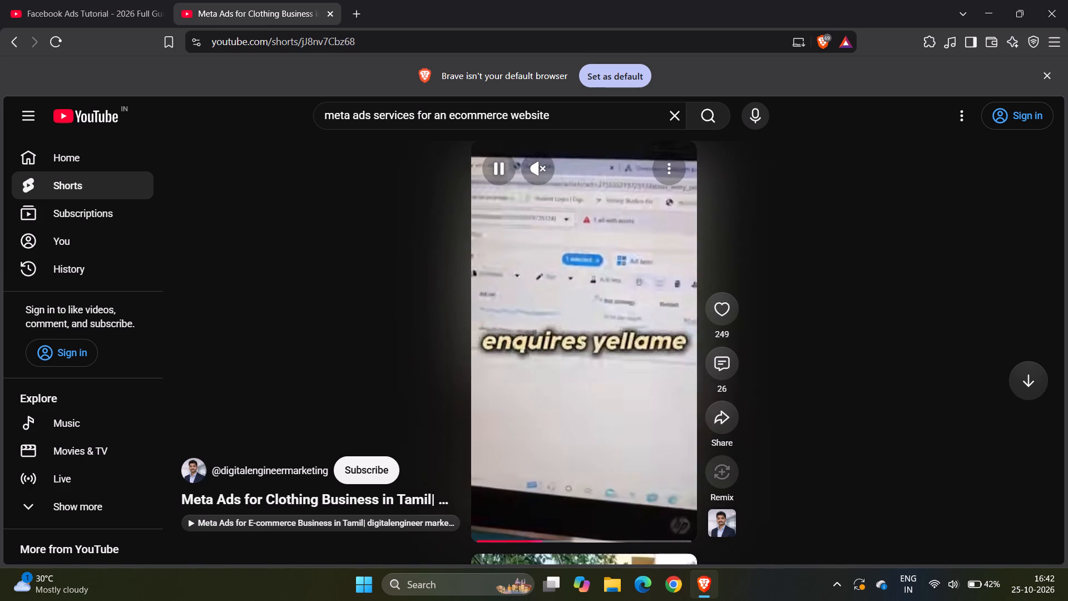
Unmute the Meta Ads for Clothing Business Short, watch more of it, and leave it paused.
left_click(540, 162)
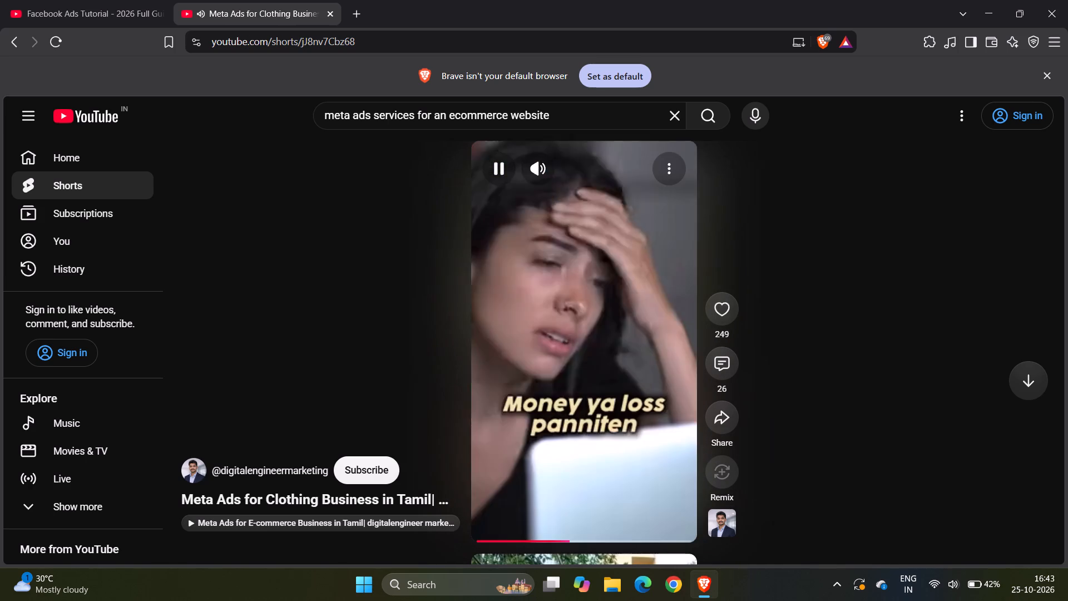
key("space")
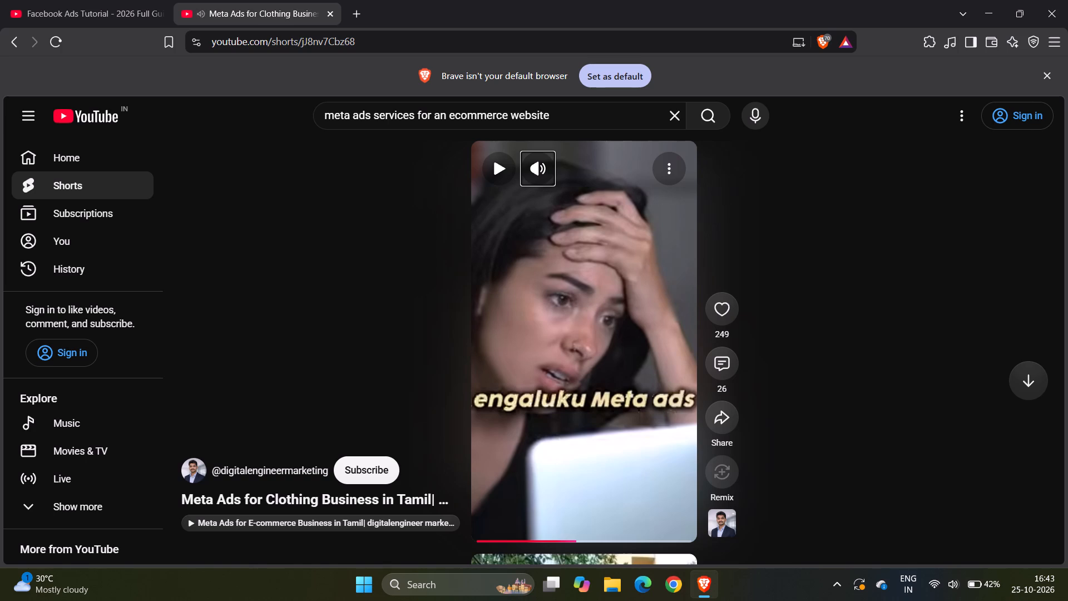
key("Up")
key("Down")
key("Up")
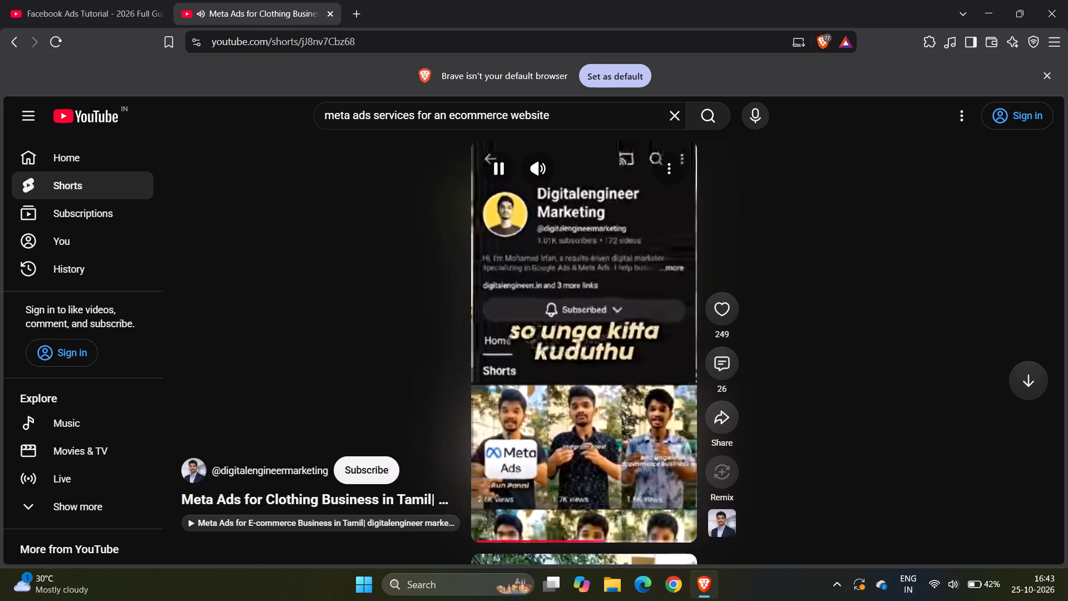
key("space")
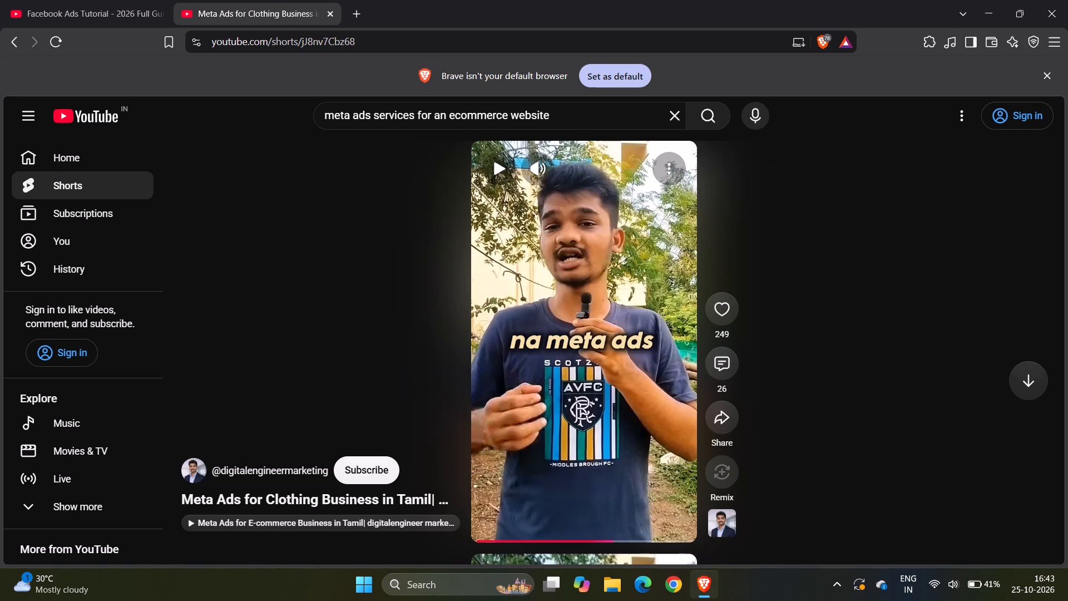
In the Google Docs proposal in Chrome, delete the Monthly Package bullet about total monthly charges and close the gap in the list.
key("alt+Tab")
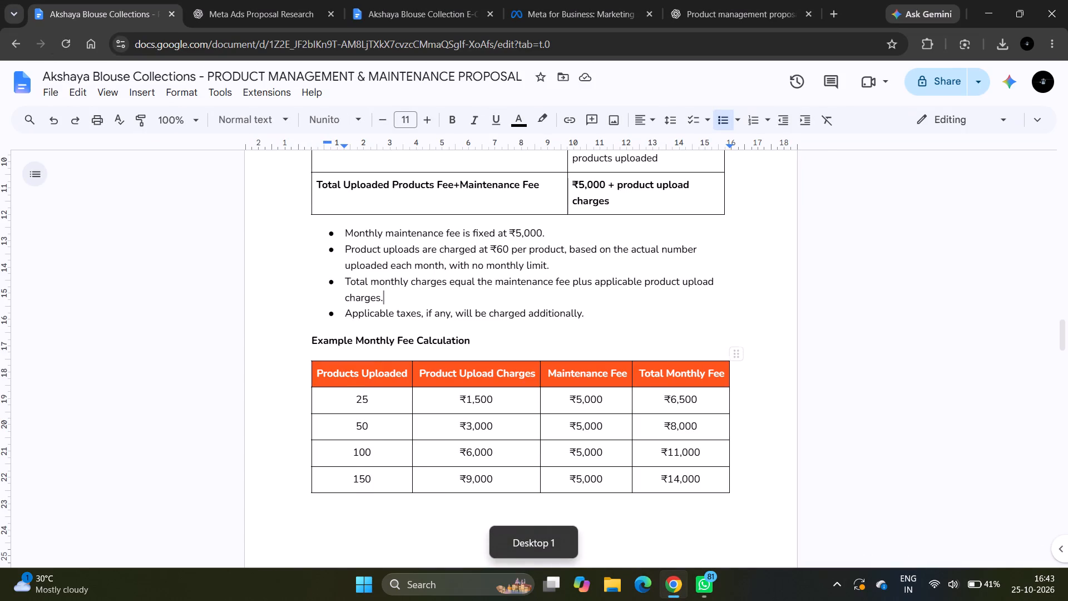
scroll(516, 284, "up", 2)
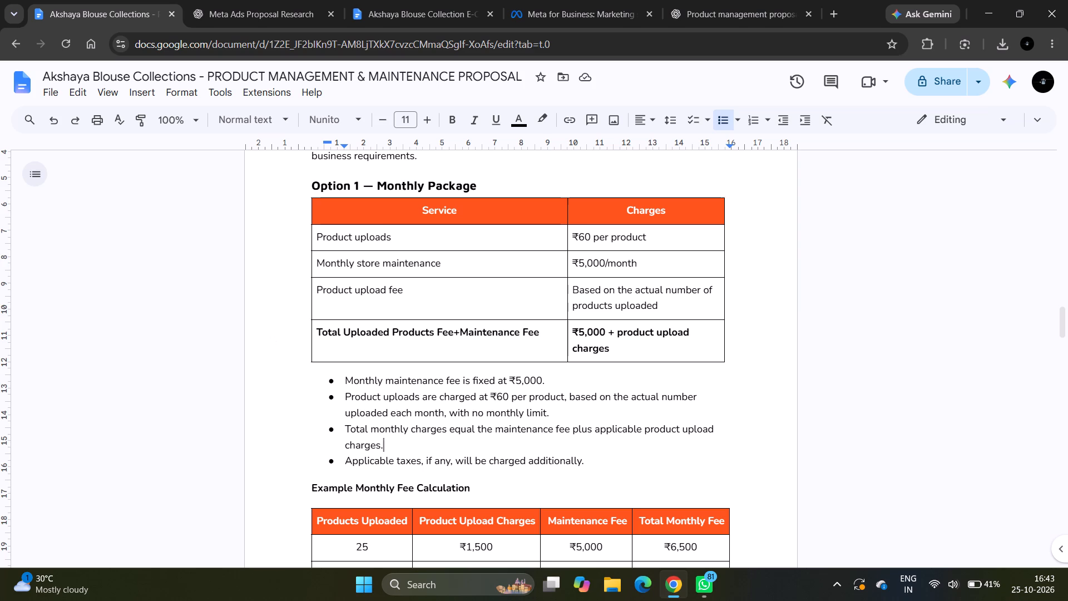
left_click_drag(389, 442, 324, 430)
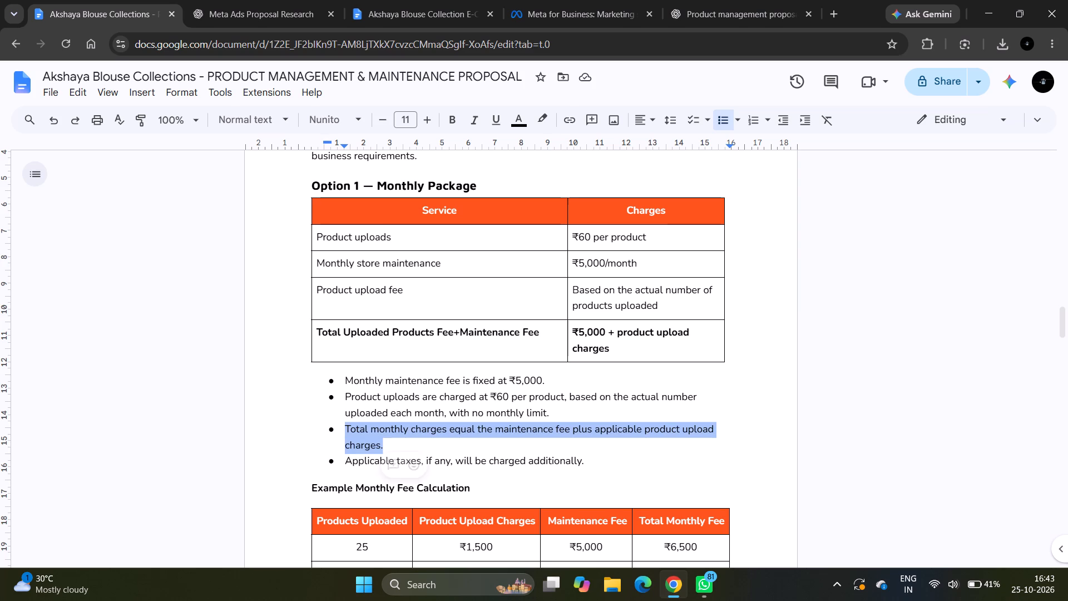
key("BackSpace")
key("BackSpace")
key("BackSpace")
key("BackSpace")
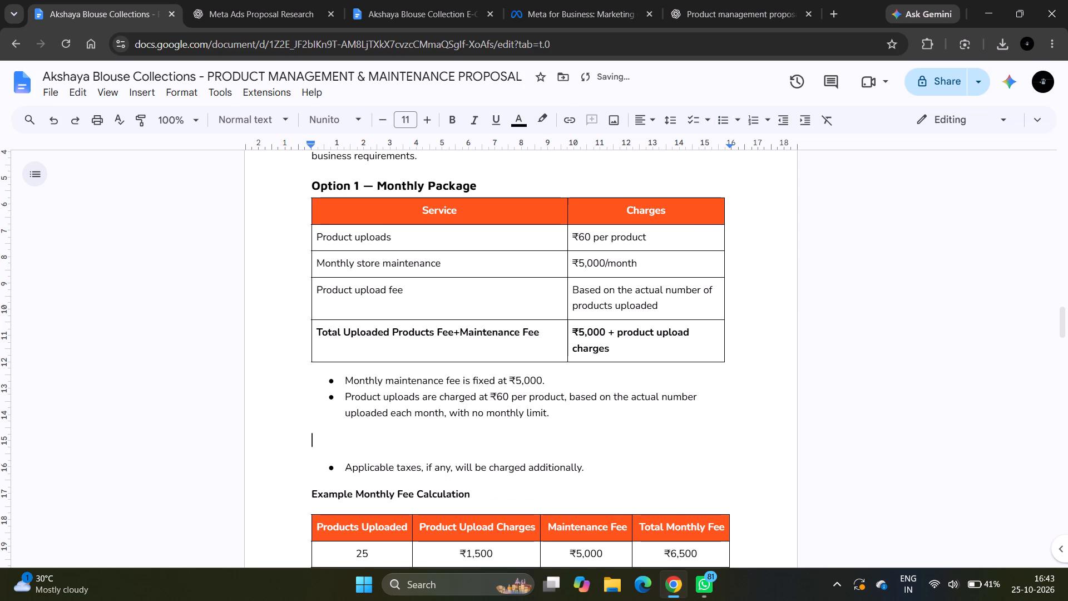
Add a line break before the "Option 2 — Hourly Billing" heading so that it starts on the next page with its table.
scroll(487, 480, "down", 1)
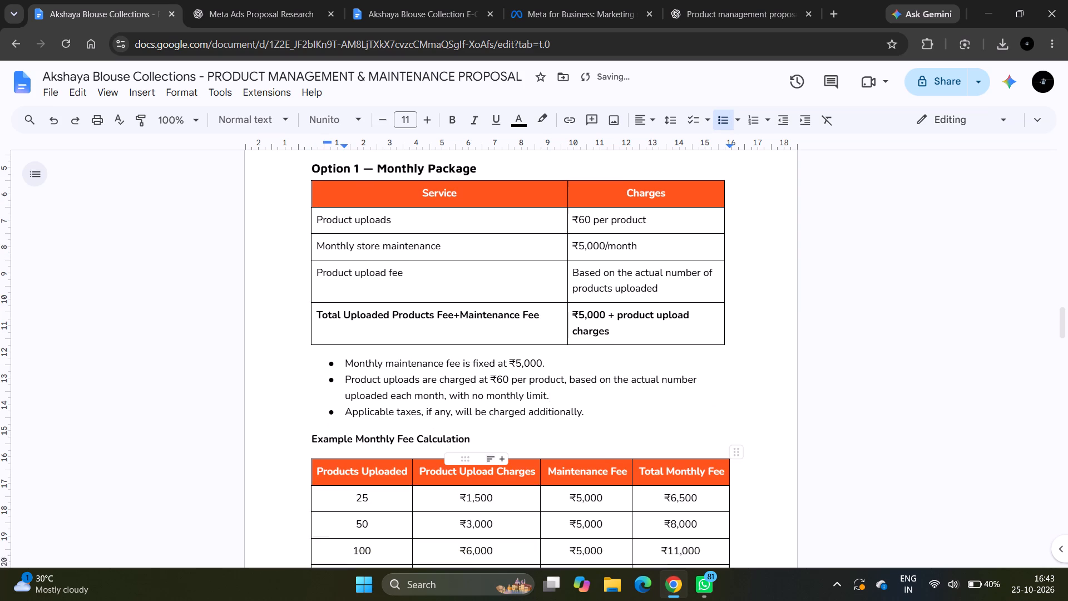
scroll(597, 437, "down", 1)
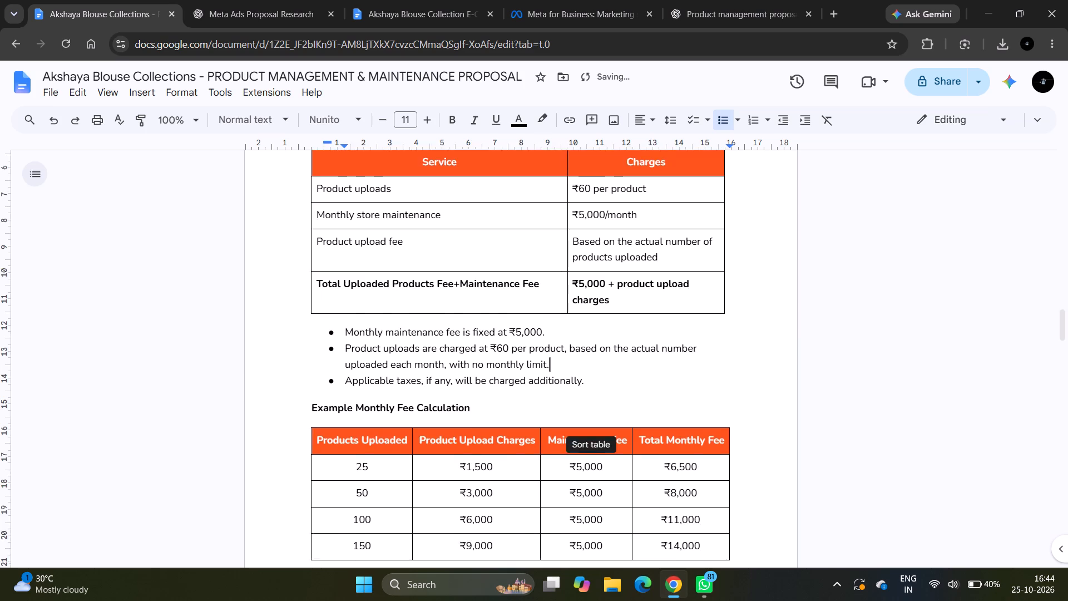
scroll(597, 437, "down", 2)
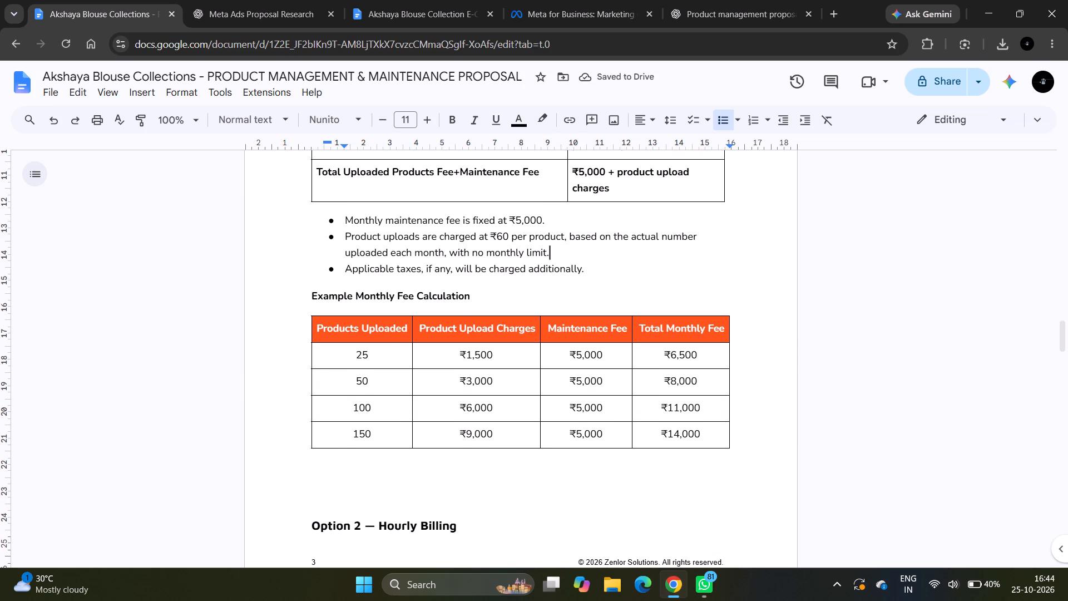
scroll(579, 455, "down", 1)
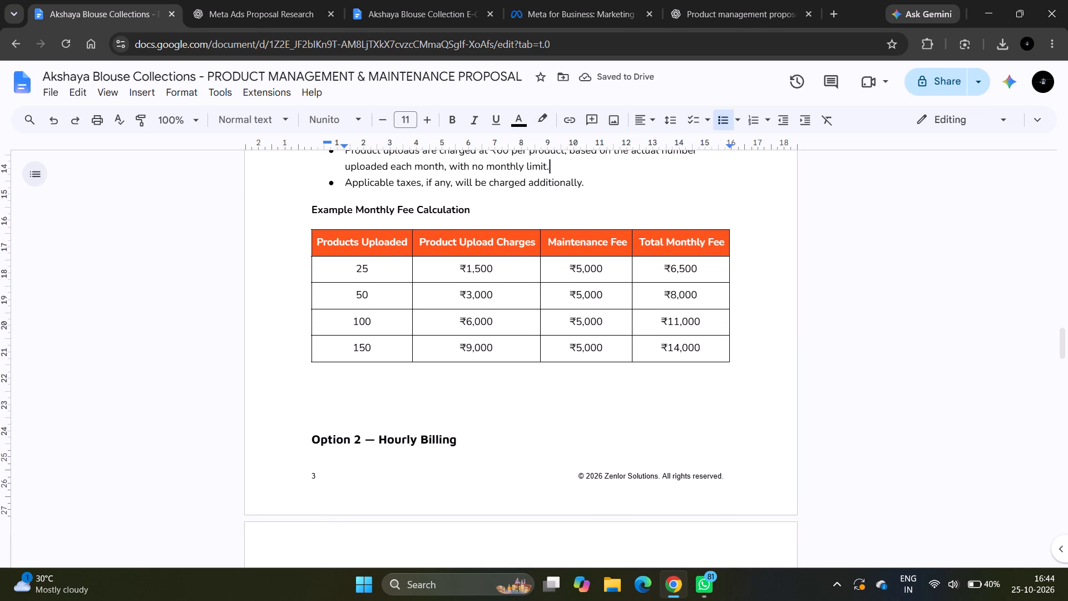
scroll(353, 423, "down", 2)
scroll(353, 423, "up", 2)
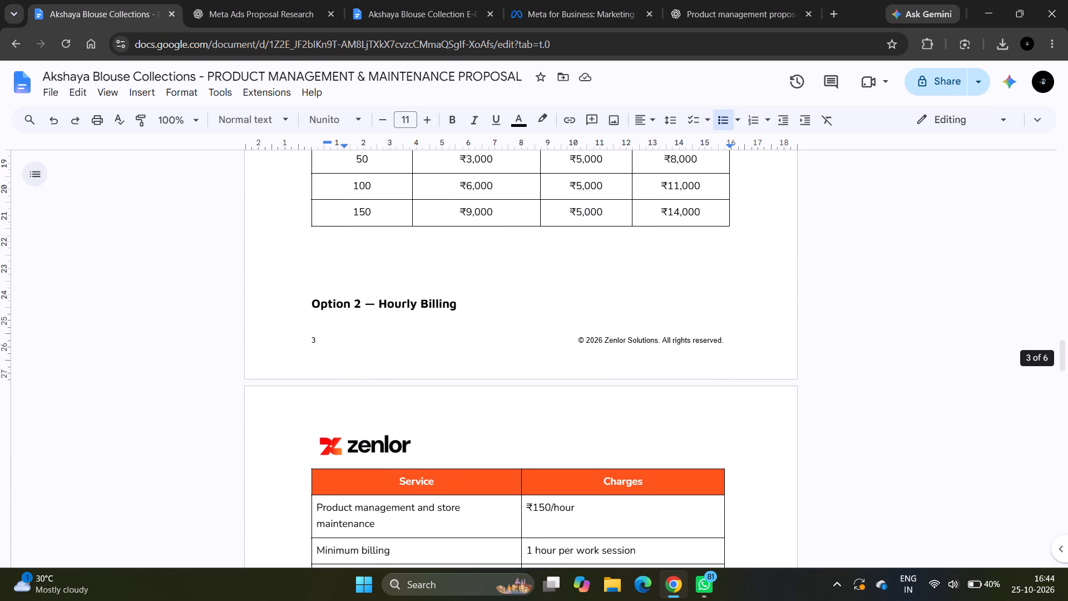
left_click(310, 306)
key("Return")
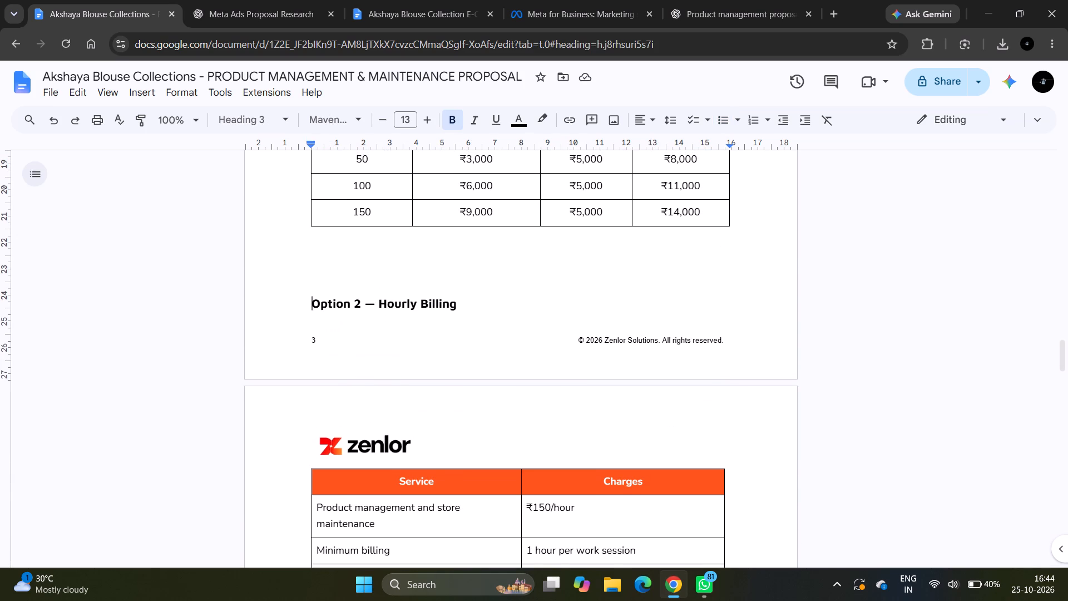
scroll(435, 313, "up", 2)
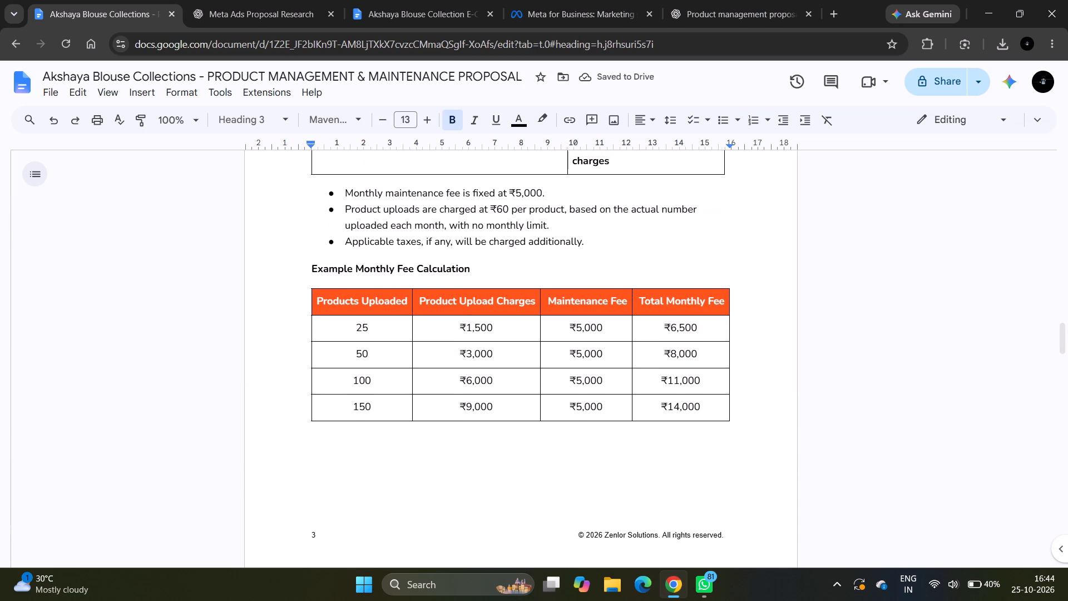
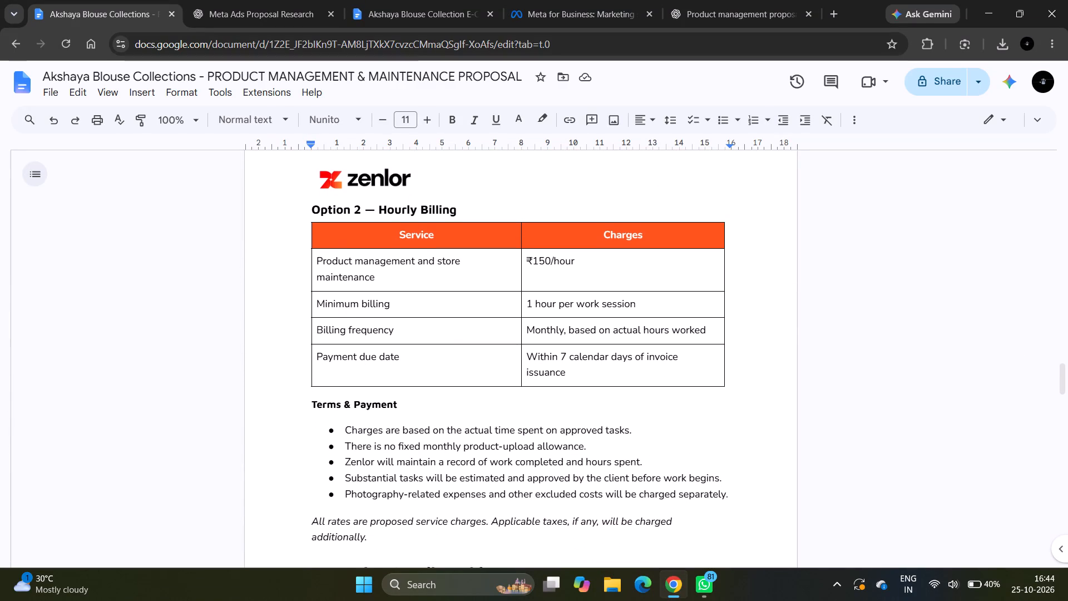
scroll(539, 421, "down", 2)
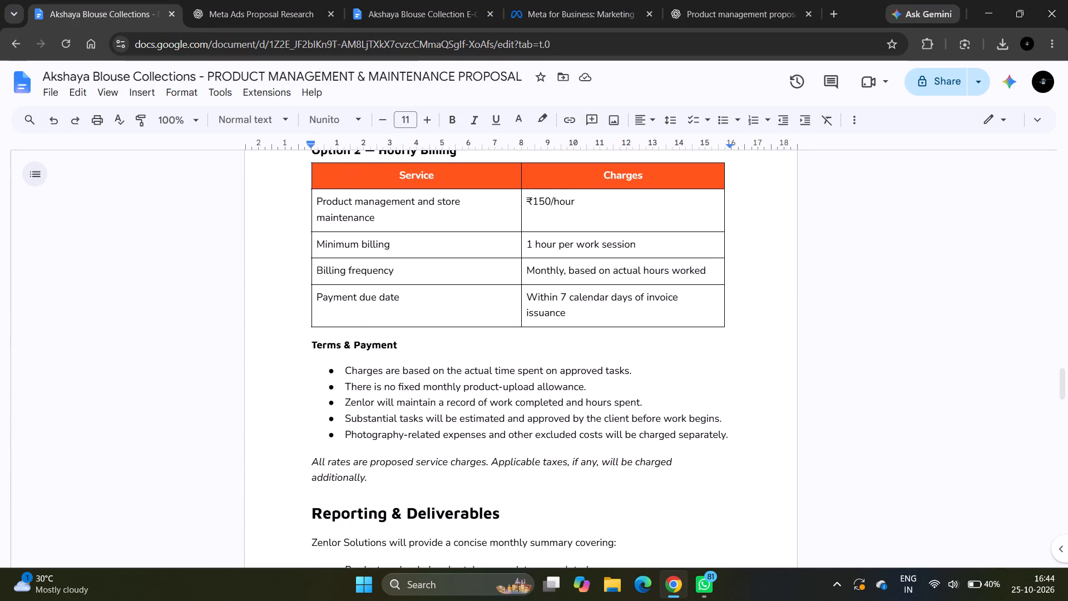
scroll(539, 421, "down", 2)
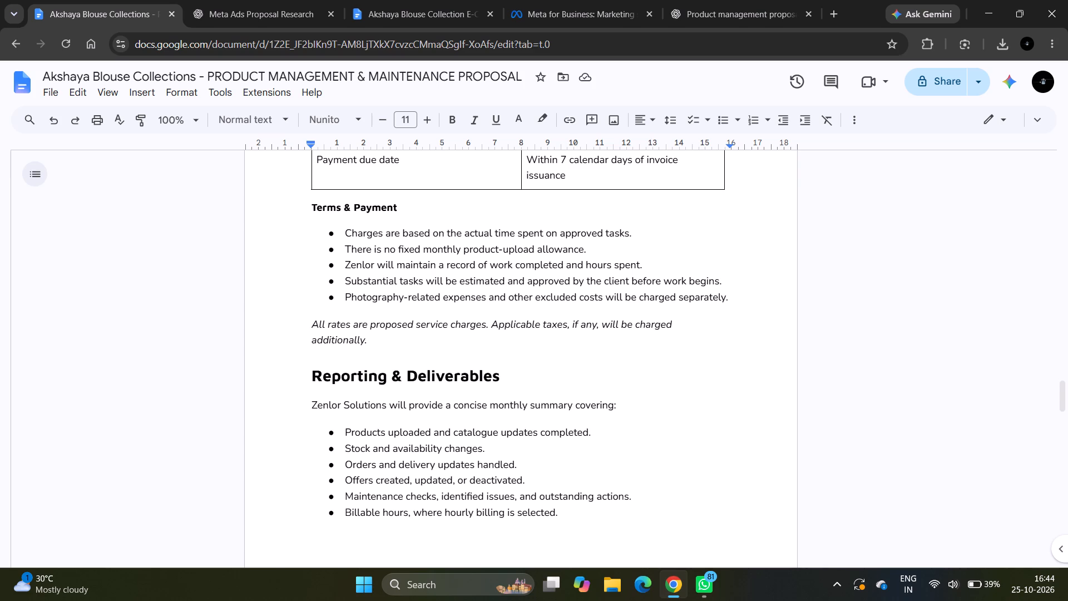
scroll(539, 421, "up", 6)
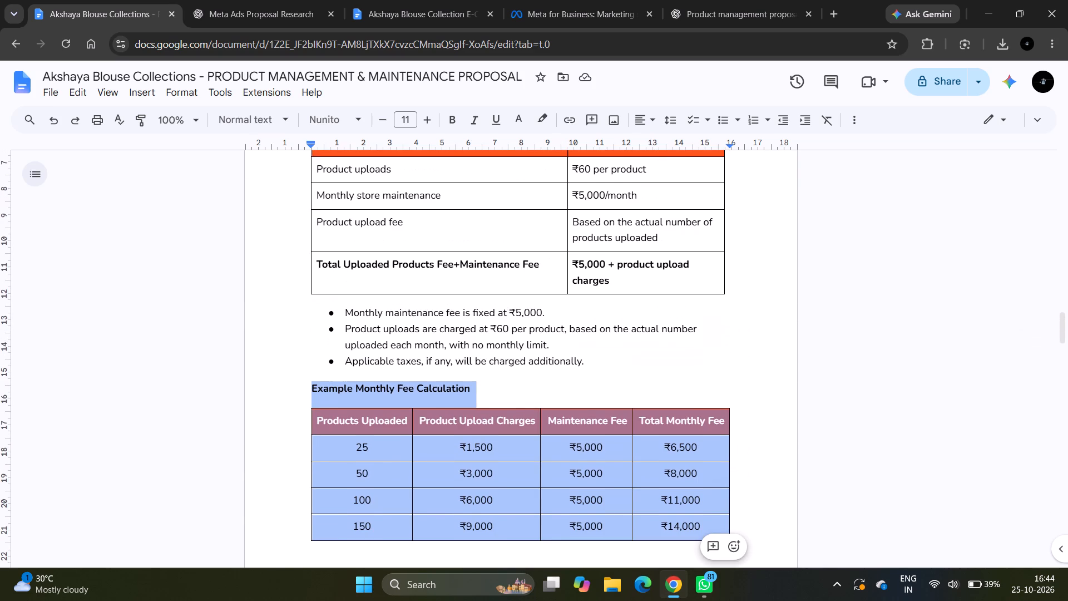
scroll(539, 421, "up", 1)
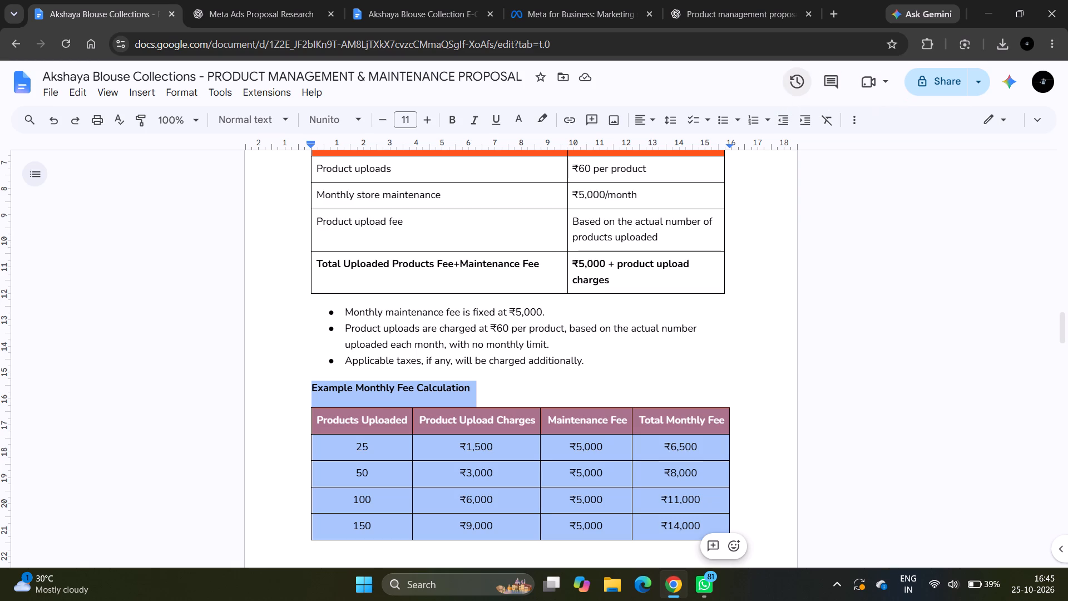
Share the proposal by setting its general access to "Anyone with the link" and copy the sharing link.
left_click(943, 85)
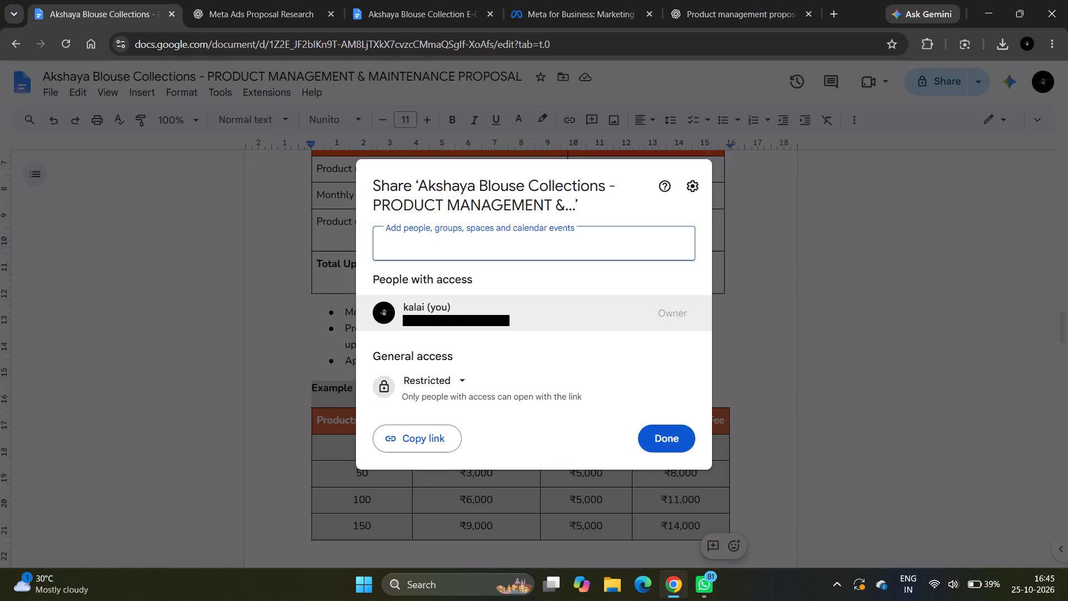
left_click(456, 371)
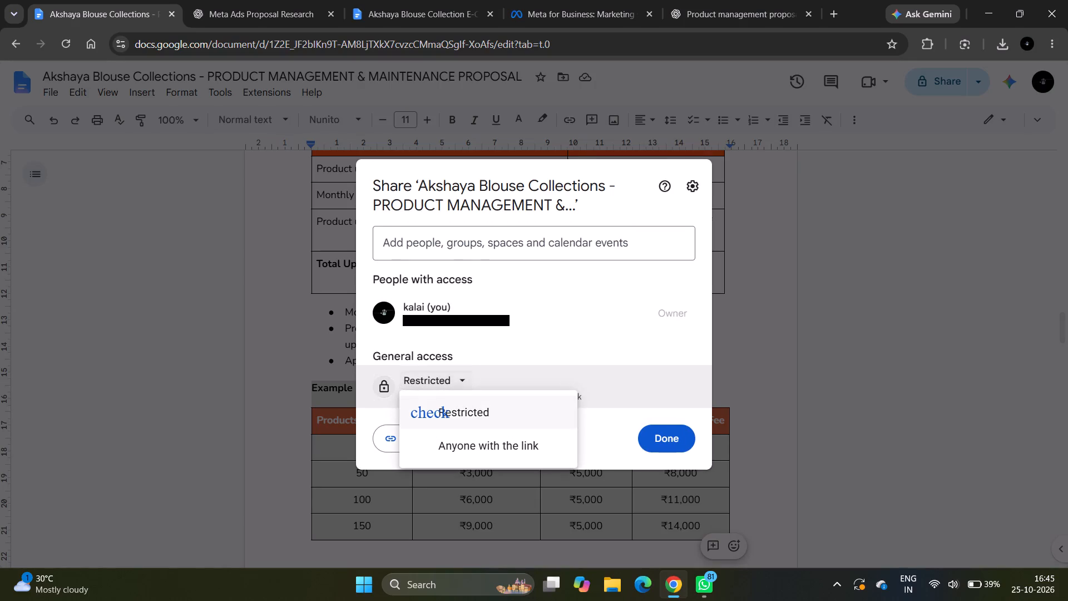
left_click(464, 440)
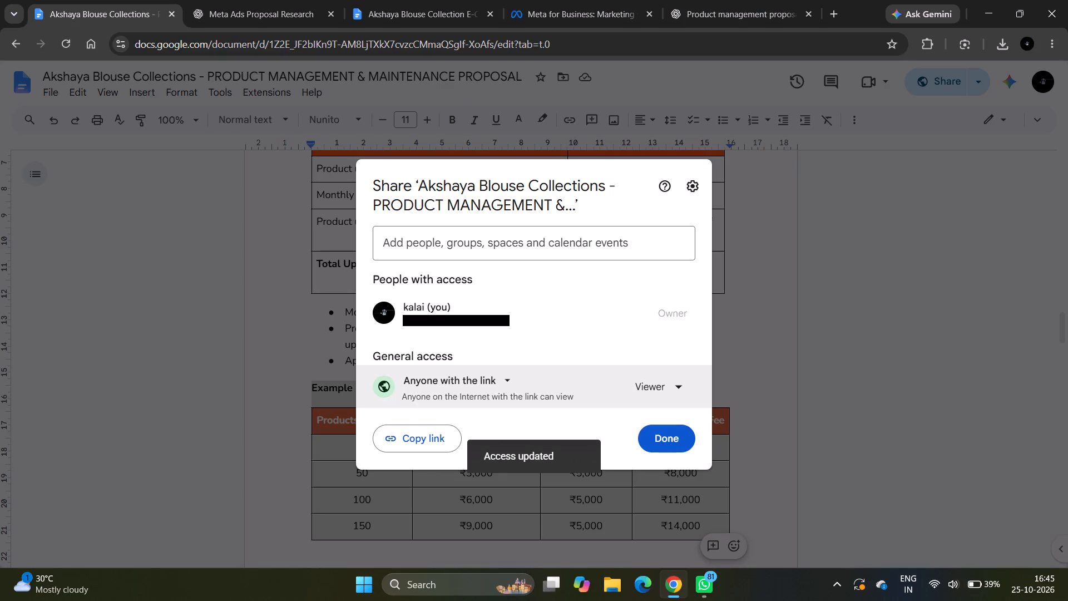
left_click(421, 442)
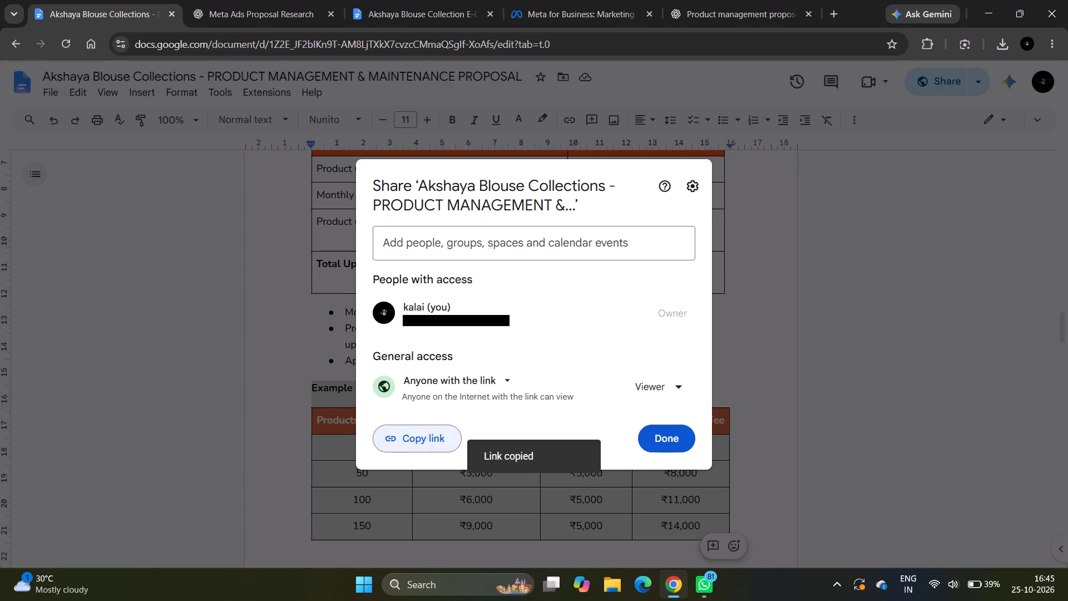
left_click(665, 436)
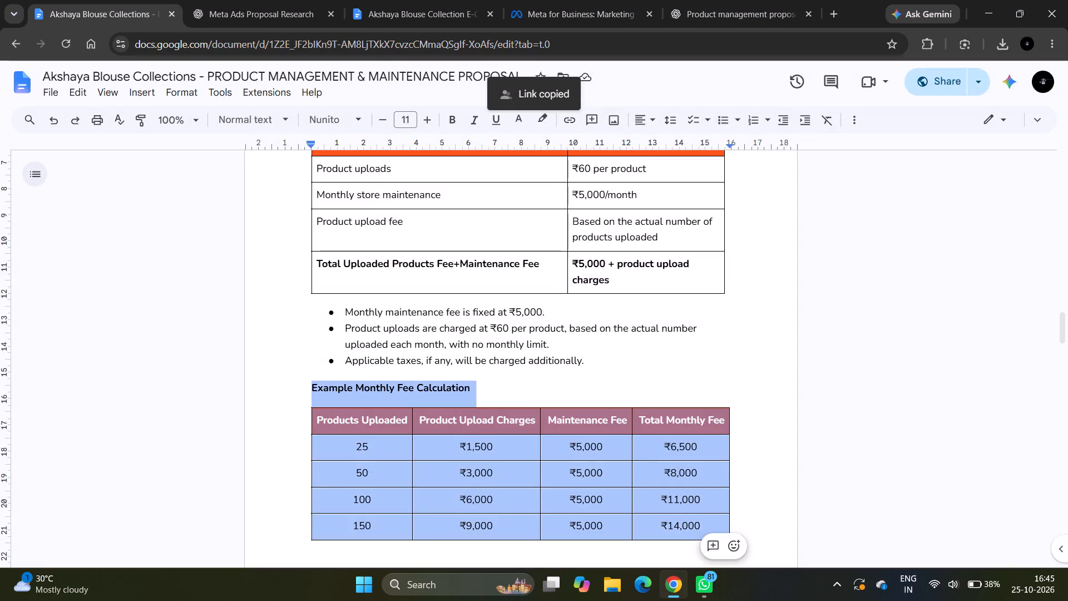
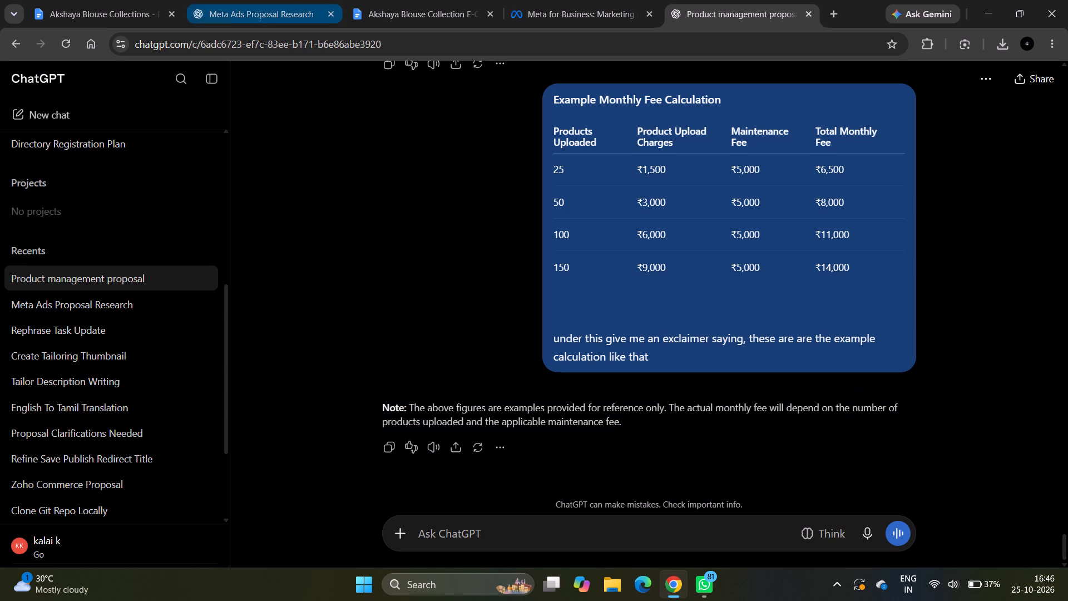
key("ctrl+Tab")
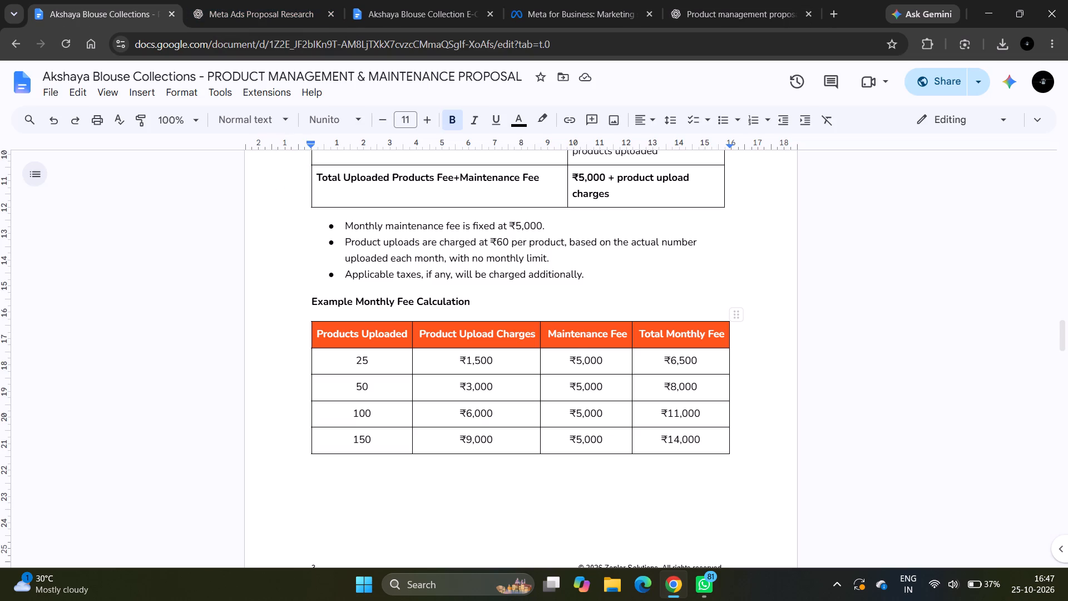
scroll(469, 419, "down", 1)
left_click(339, 348)
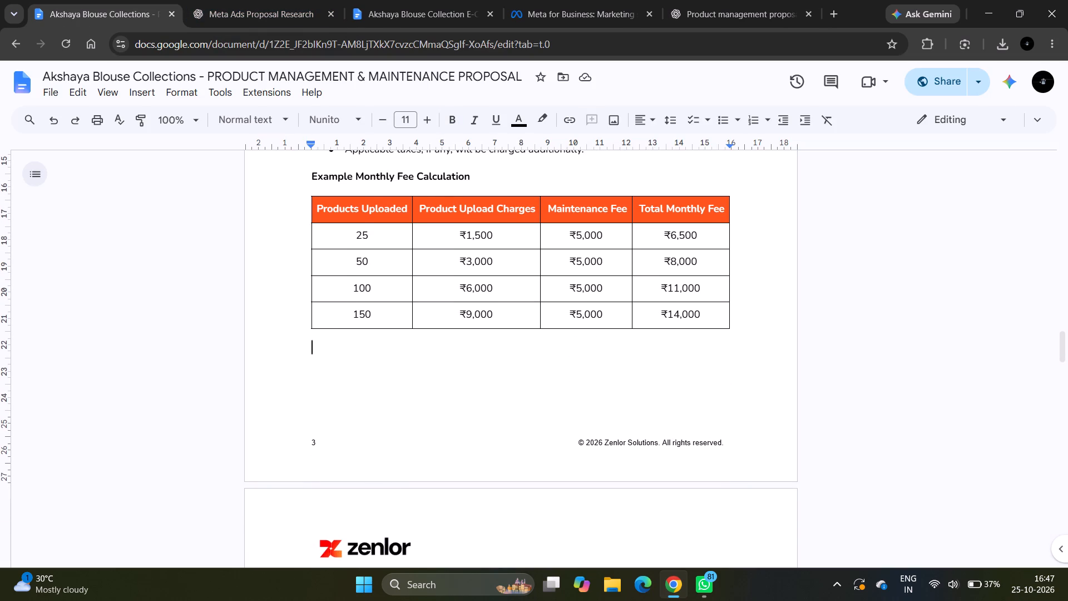
key("ctrl+v")
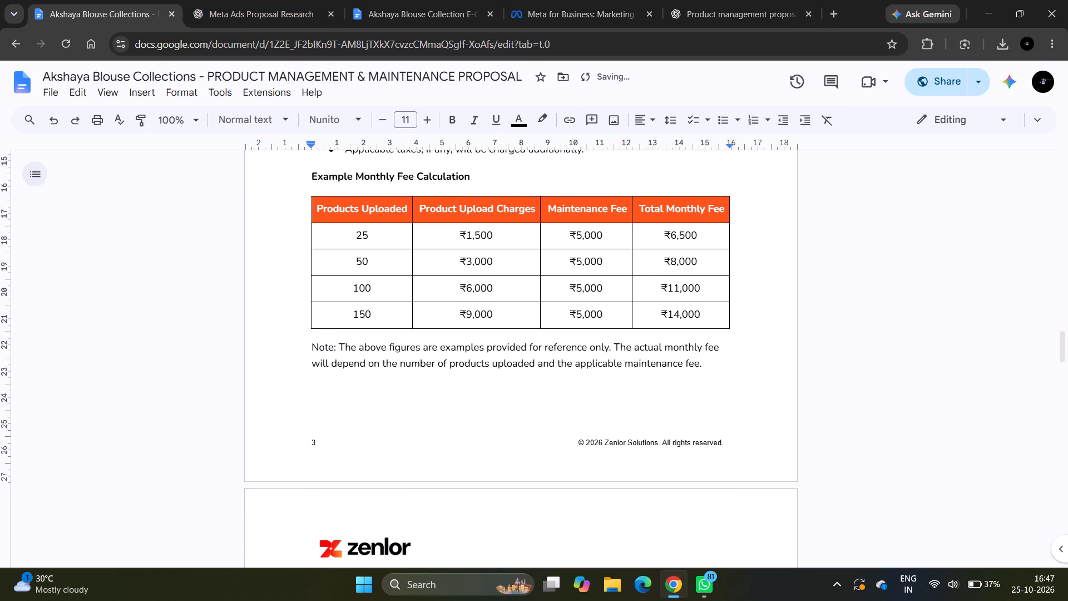
left_click(589, 411)
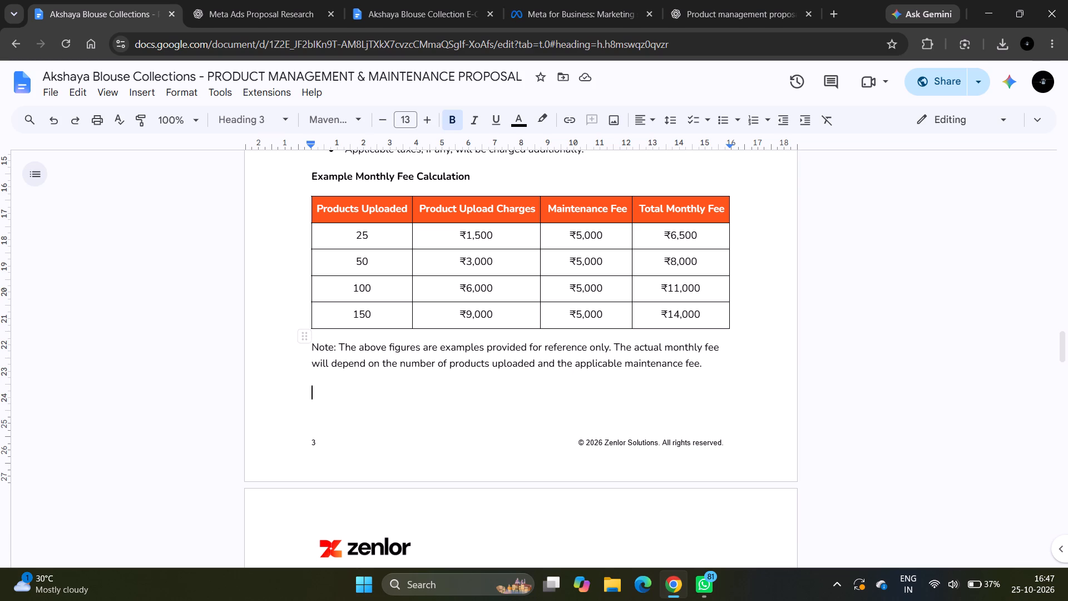
Change the text colour of the whole note under the example fee table to dark grey.
left_click_drag(313, 351, 662, 347)
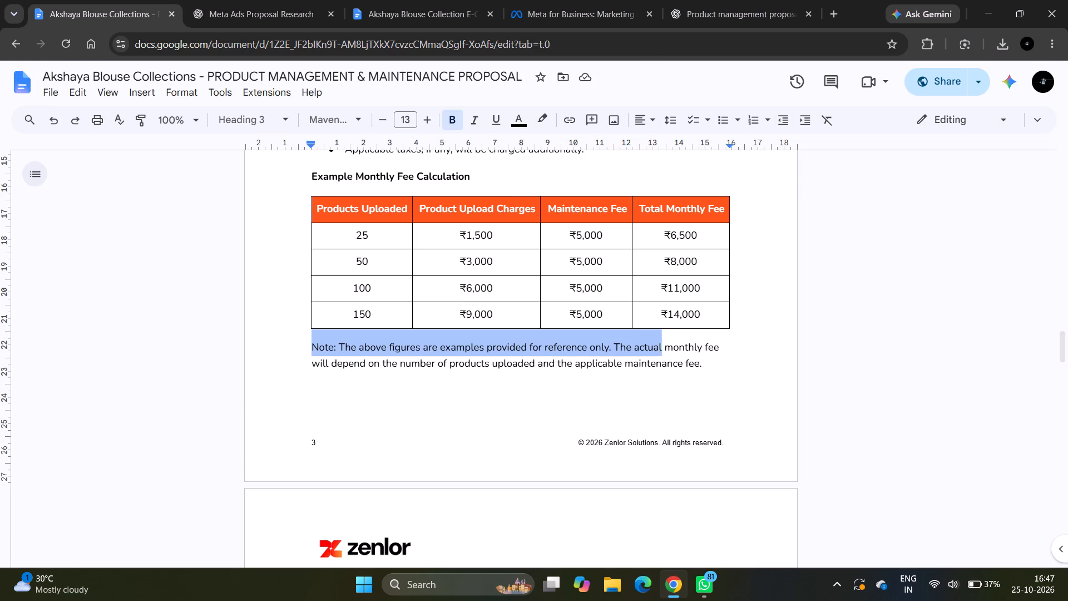
left_click_drag(662, 347, 701, 362)
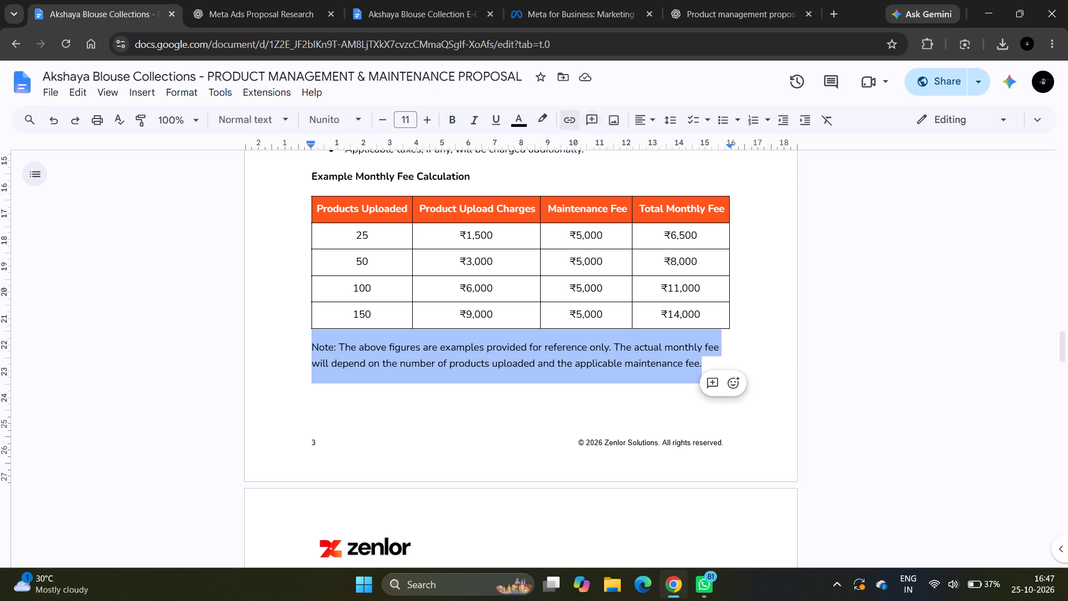
left_click_drag(520, 120, 562, 144)
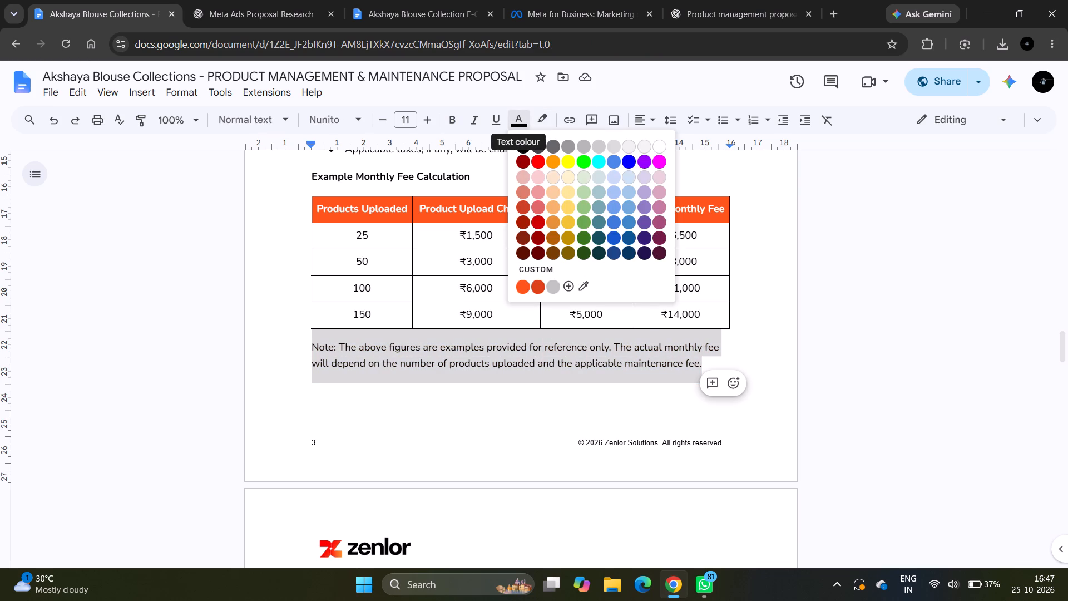
left_click_drag(562, 144, 538, 144)
left_click(538, 144)
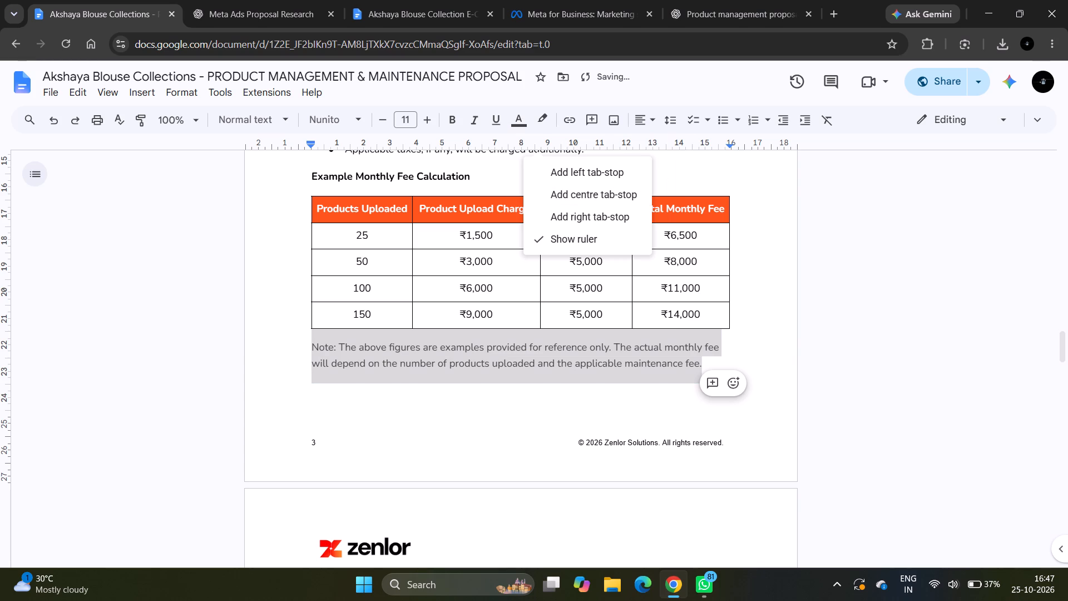
left_click(527, 417)
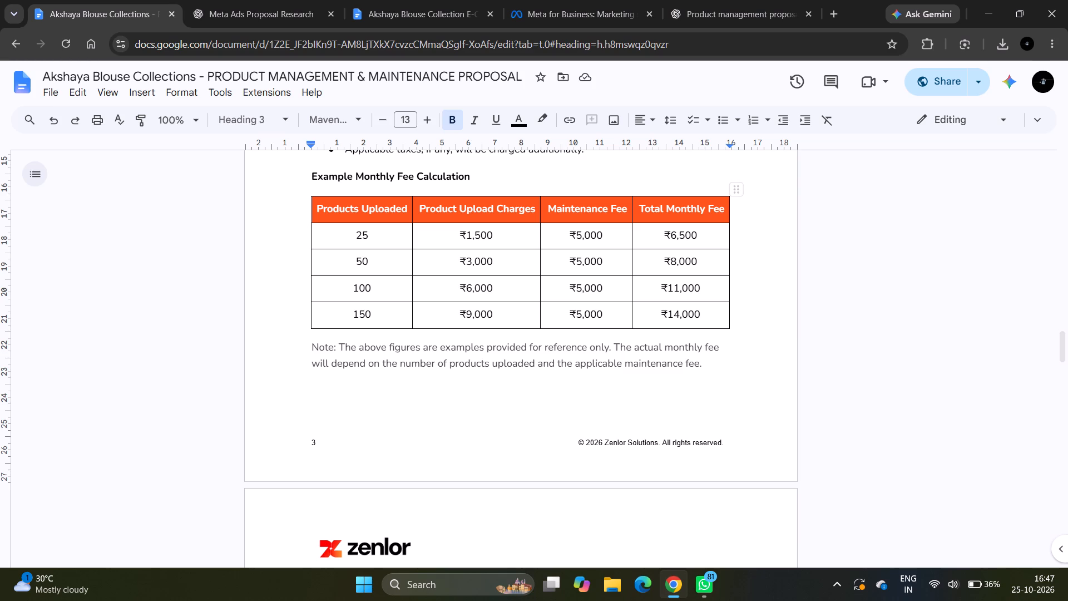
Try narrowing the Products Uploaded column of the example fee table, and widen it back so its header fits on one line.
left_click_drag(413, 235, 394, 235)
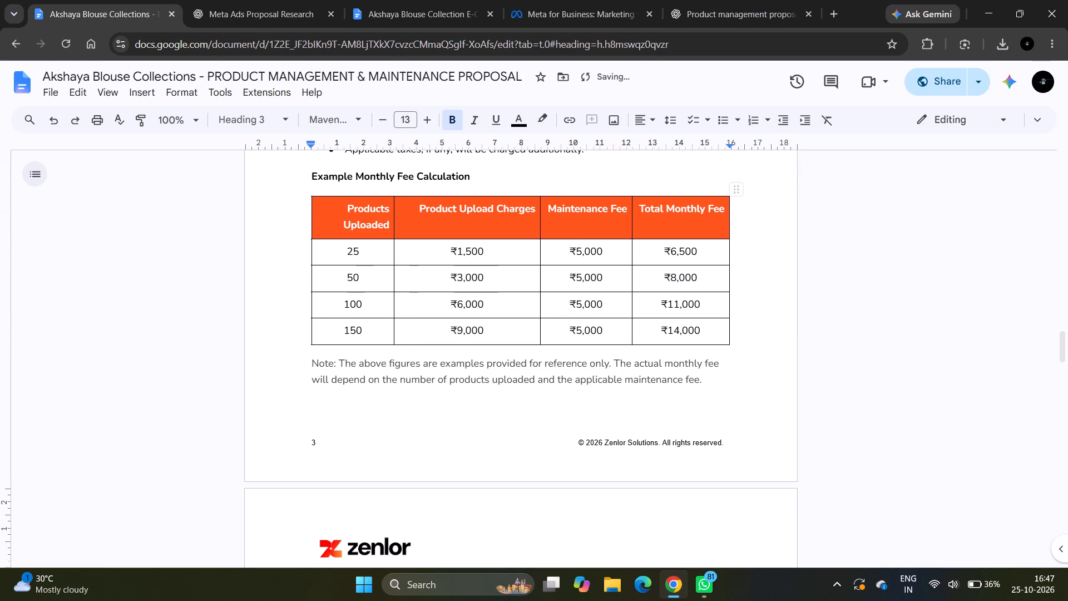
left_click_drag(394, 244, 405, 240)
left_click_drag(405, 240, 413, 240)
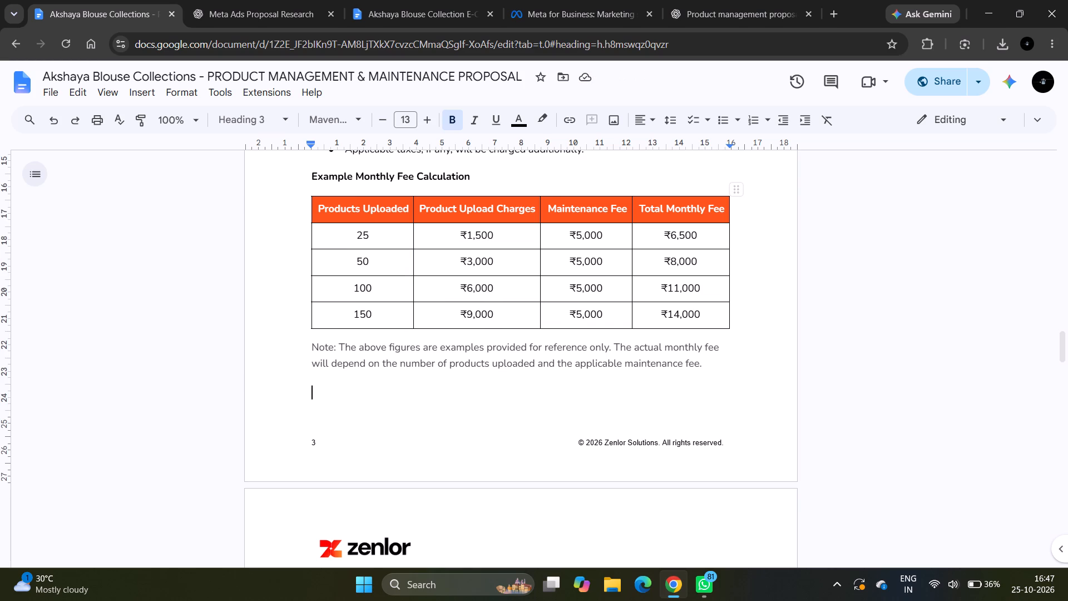
Look through the Akshaya Blouse Collection E-COMMERCE META ADS PROPOSAL past the Performance Measurement section, and return to the maintenance proposal.
left_click(400, 0)
scroll(570, 356, "down", 3)
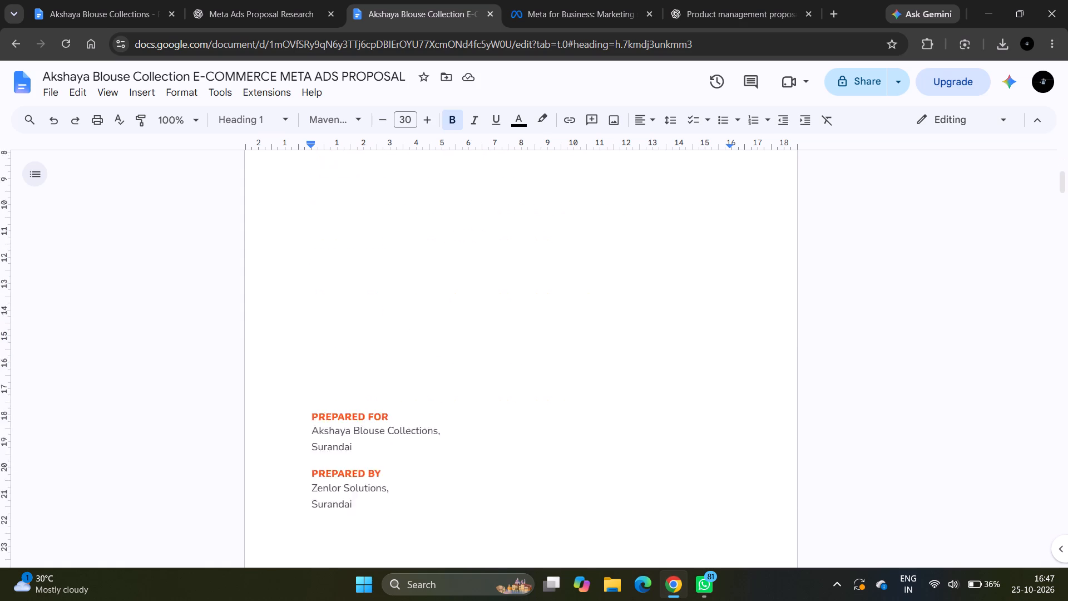
scroll(570, 356, "down", 7)
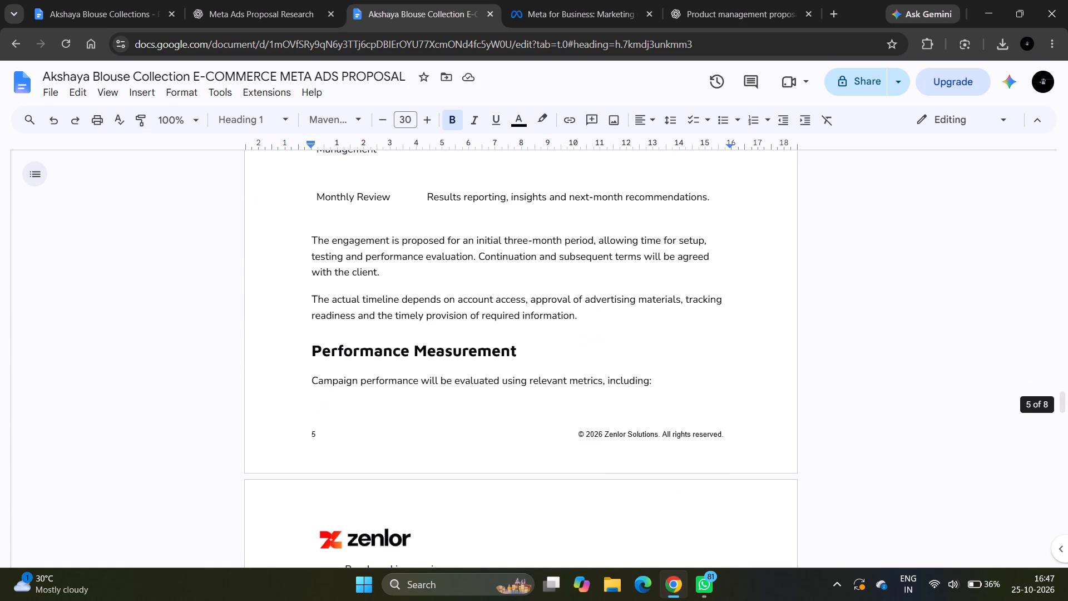
scroll(570, 356, "down", 2)
left_click(135, 0)
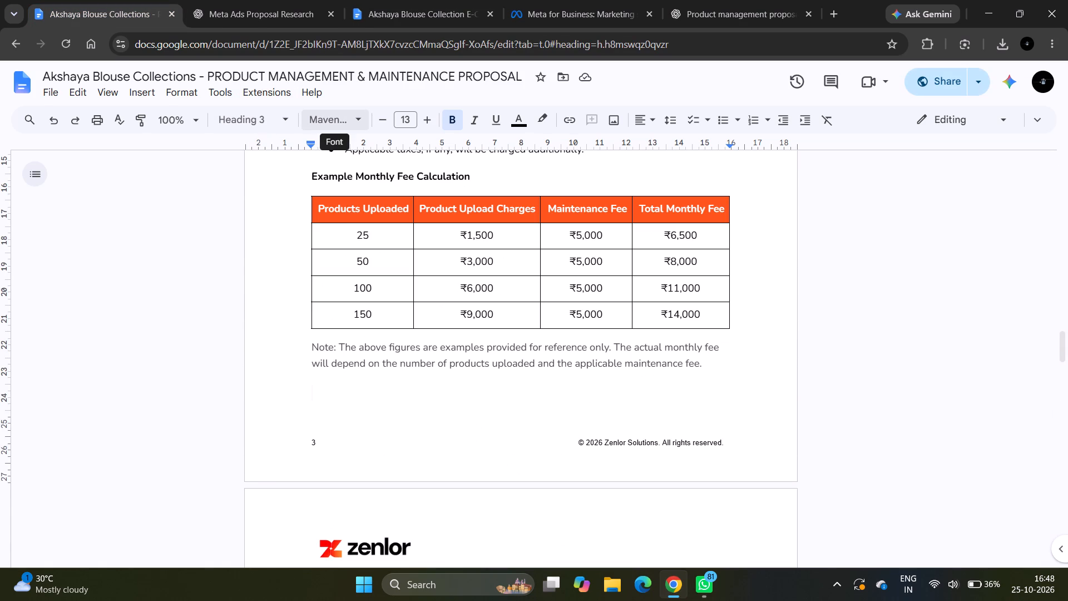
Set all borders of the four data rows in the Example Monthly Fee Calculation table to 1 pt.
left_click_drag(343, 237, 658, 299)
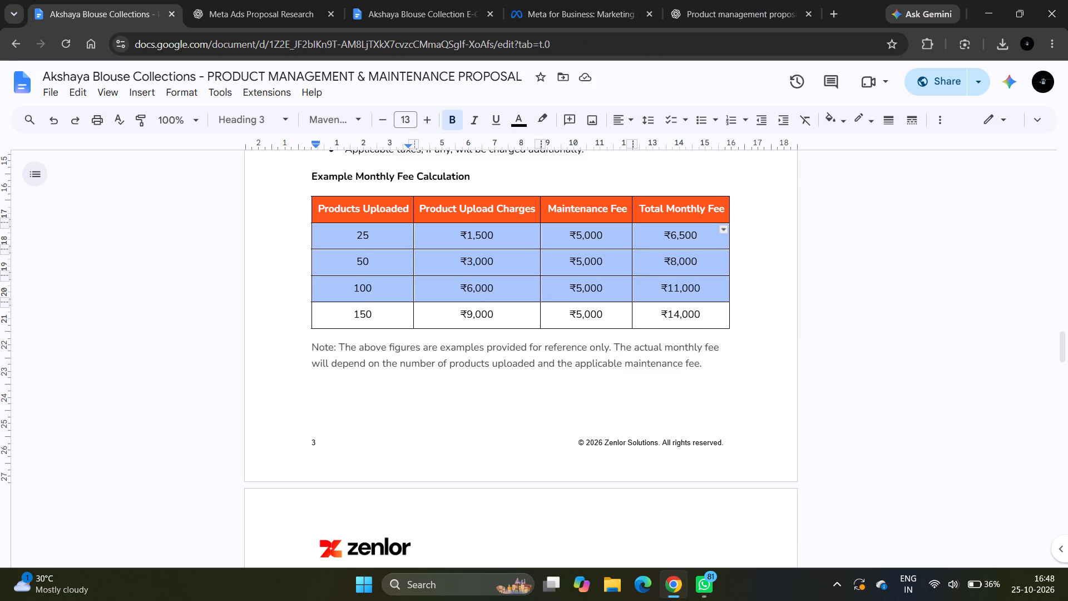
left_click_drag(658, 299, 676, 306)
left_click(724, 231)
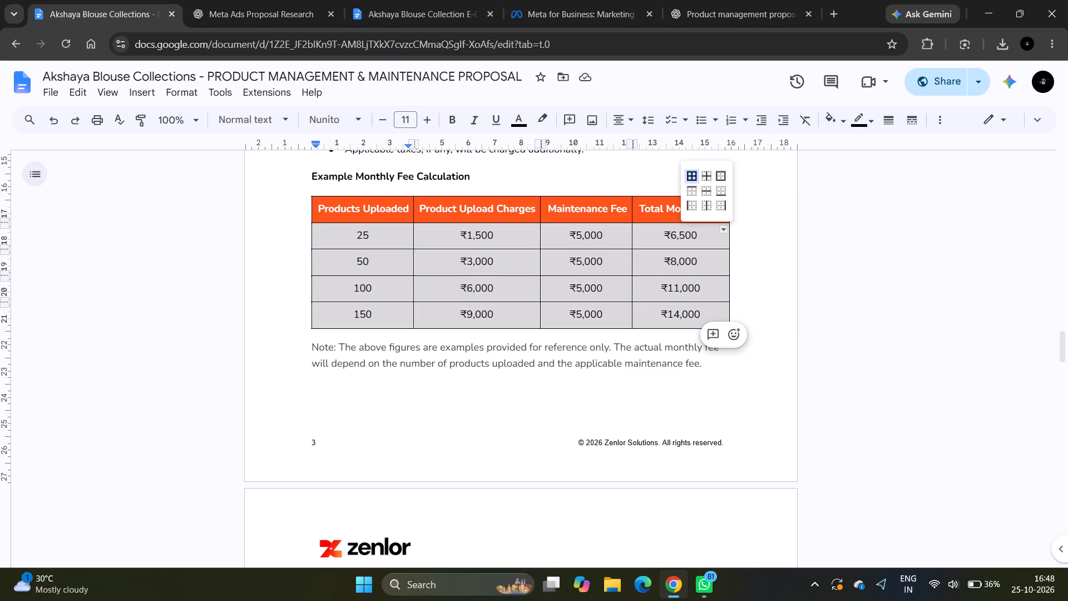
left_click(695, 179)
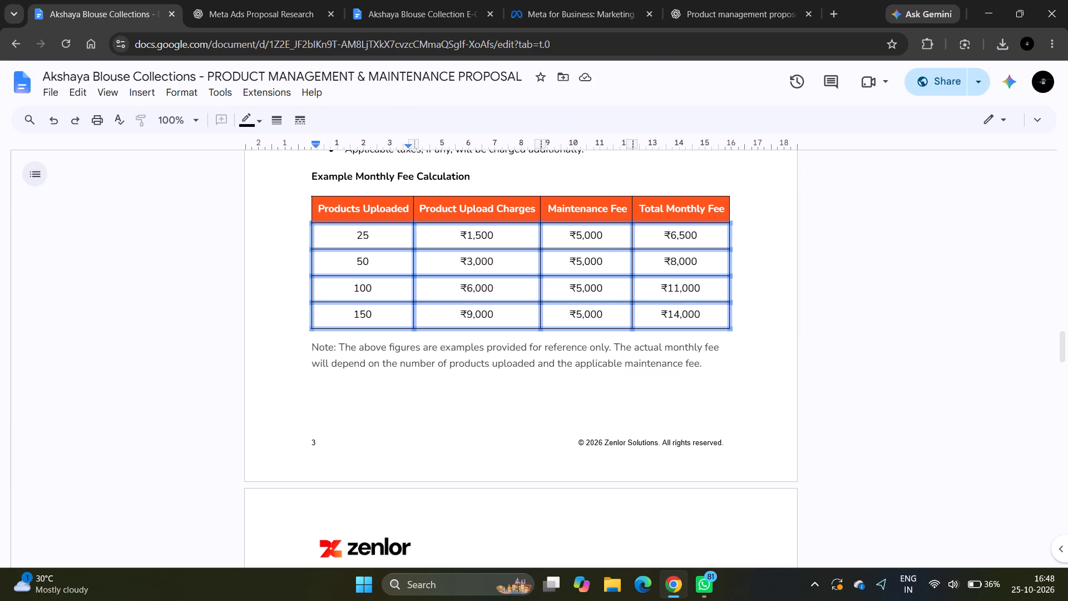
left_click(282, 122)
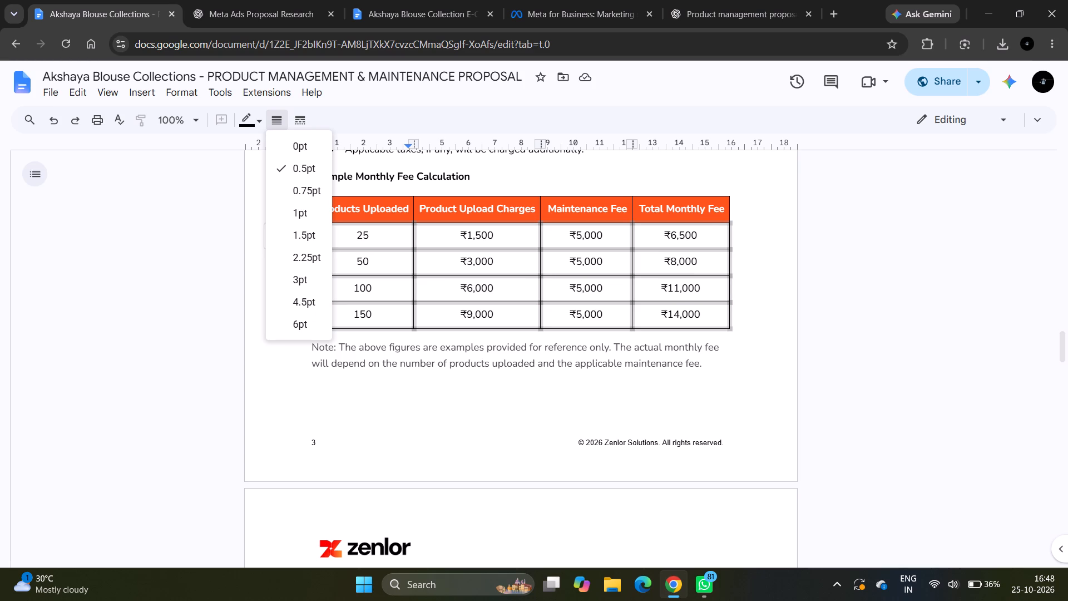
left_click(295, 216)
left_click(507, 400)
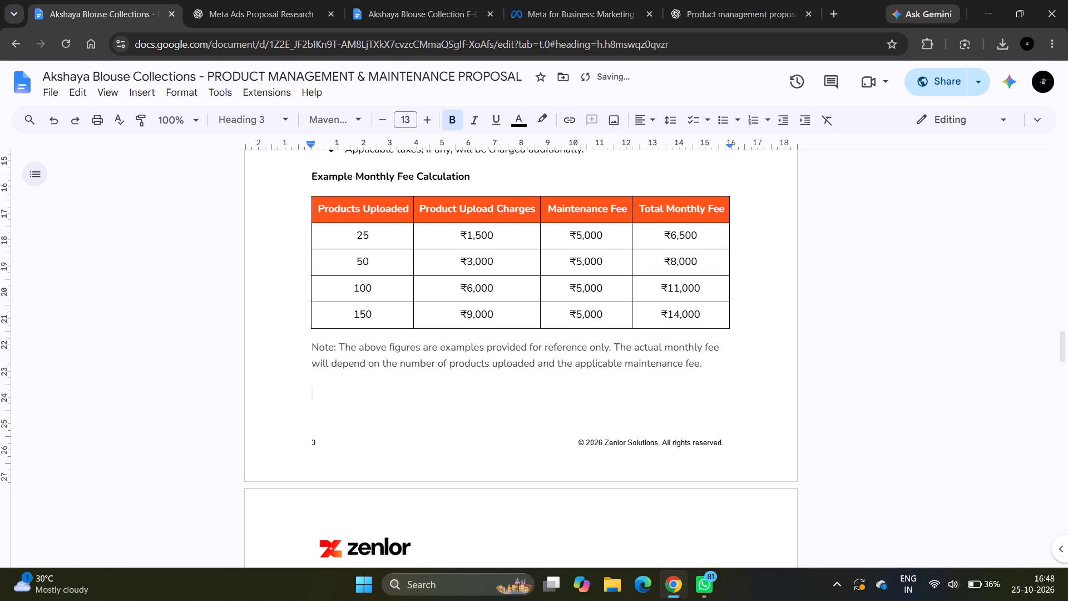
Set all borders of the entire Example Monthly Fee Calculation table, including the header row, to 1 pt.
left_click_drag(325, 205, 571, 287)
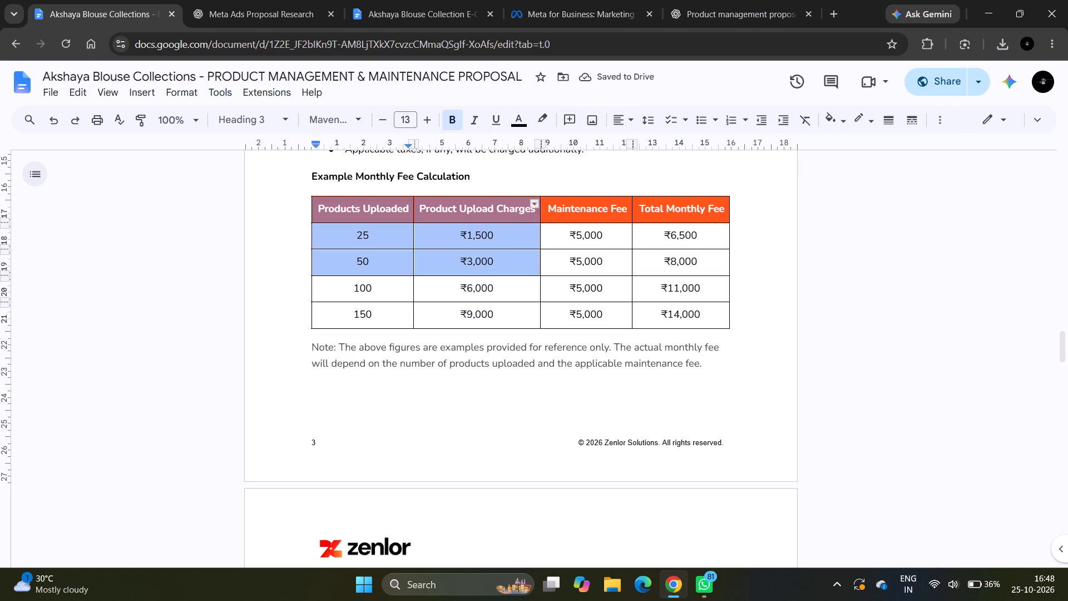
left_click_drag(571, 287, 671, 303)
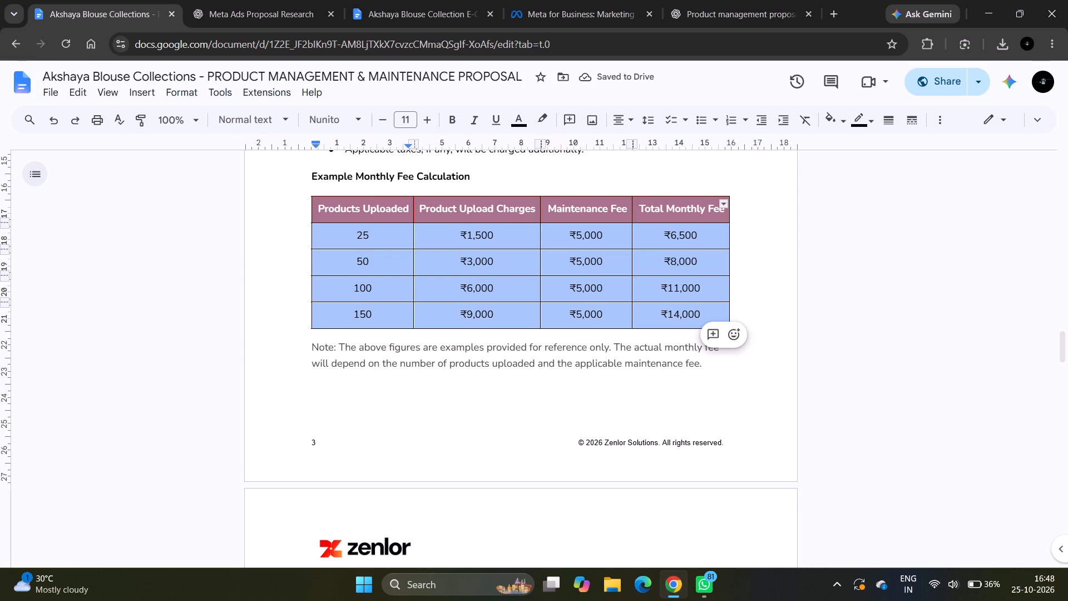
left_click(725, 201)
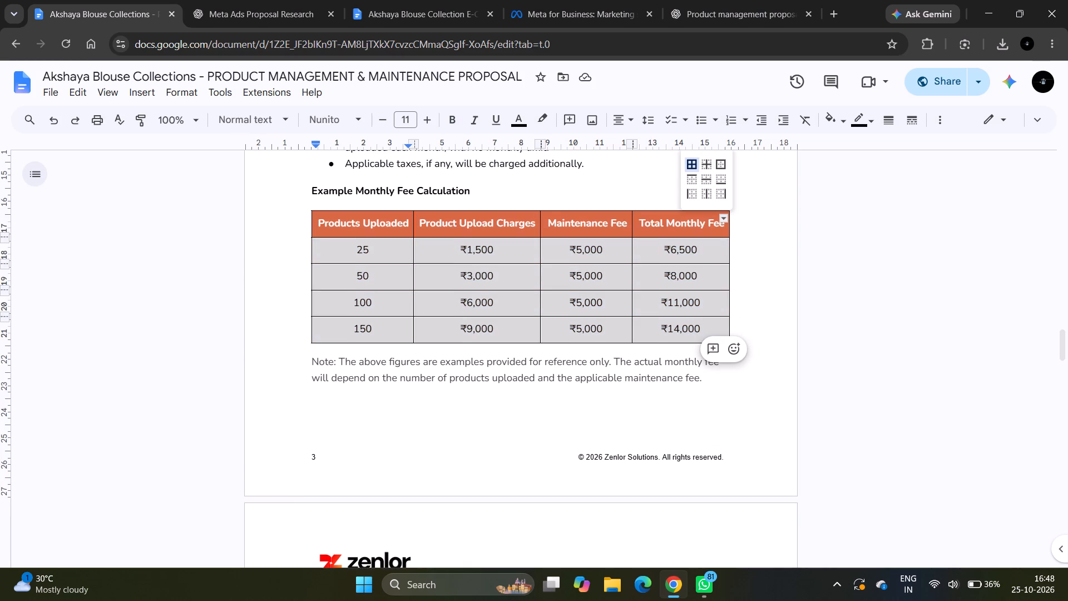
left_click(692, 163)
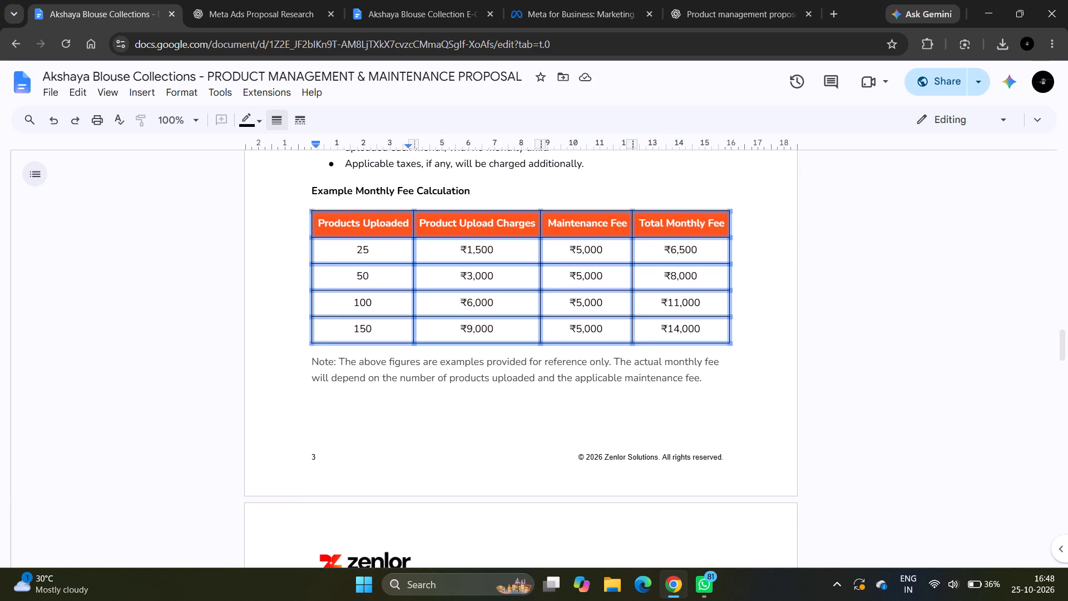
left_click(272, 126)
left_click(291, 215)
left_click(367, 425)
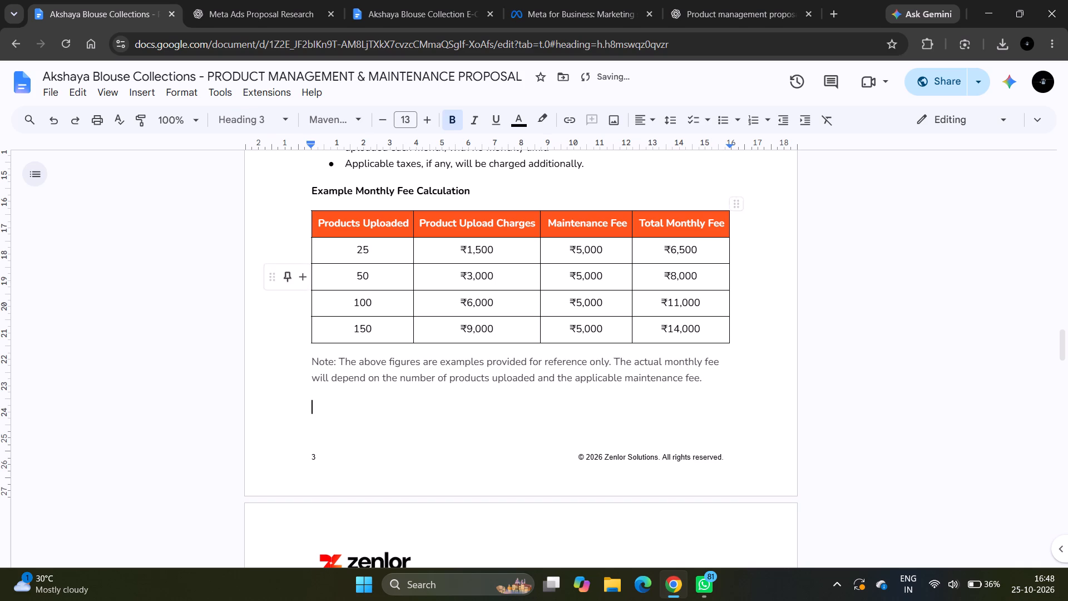
Set all borders of the entire Example Monthly Fee Calculation table, including the header row, to 0.5 pt.
left_click_drag(338, 233, 676, 331)
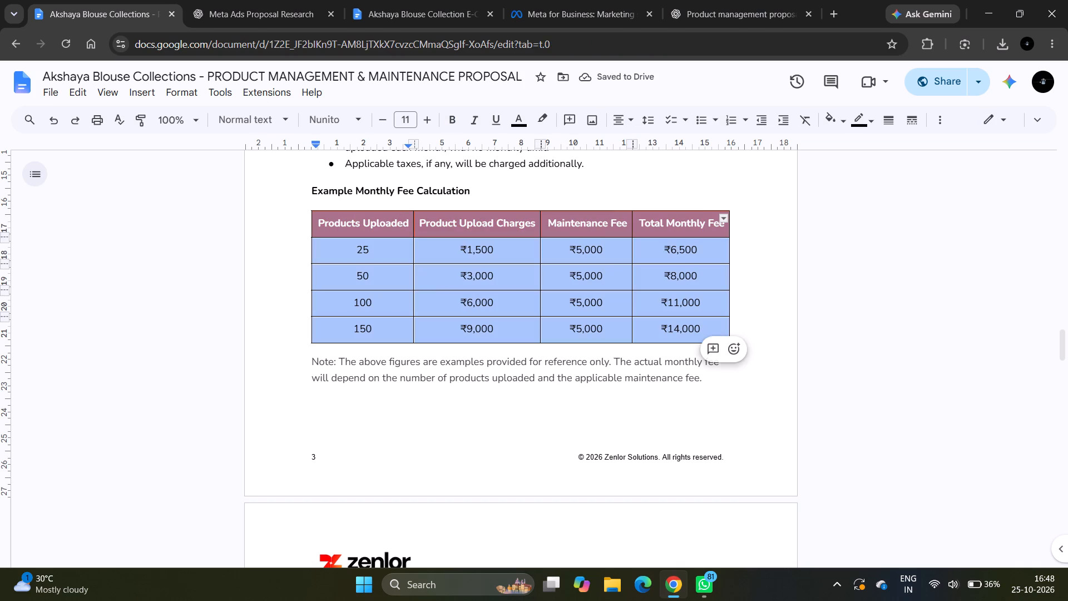
left_click(723, 219)
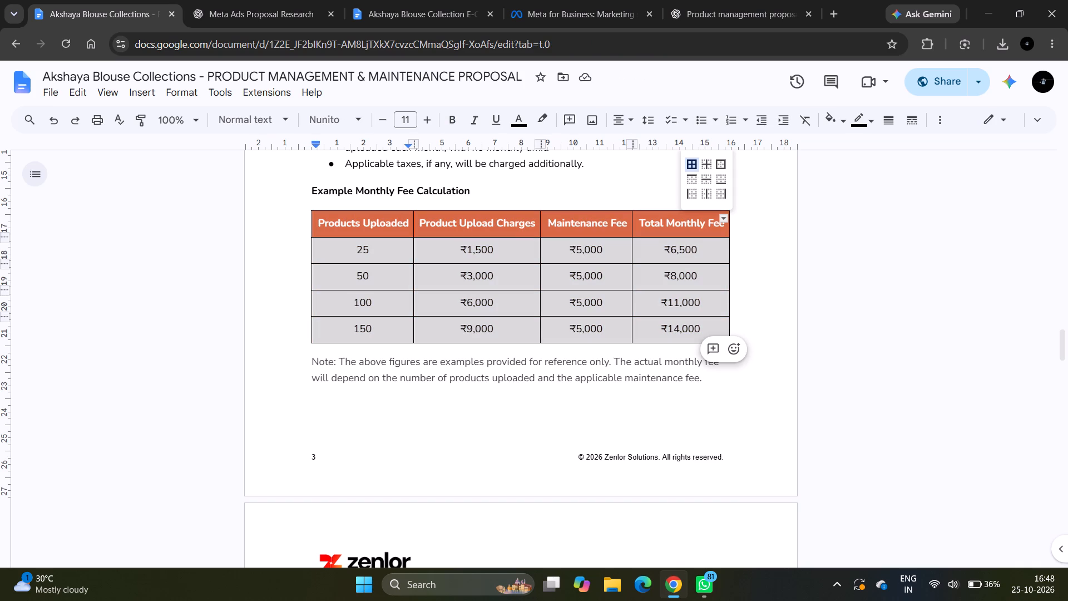
left_click(689, 163)
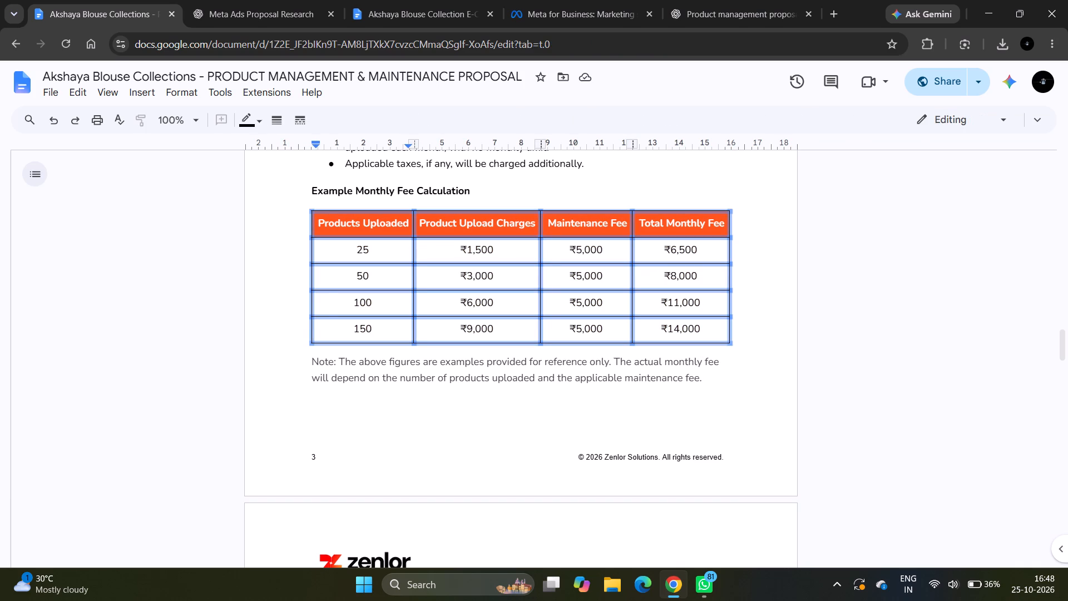
left_click(280, 114)
left_click(308, 169)
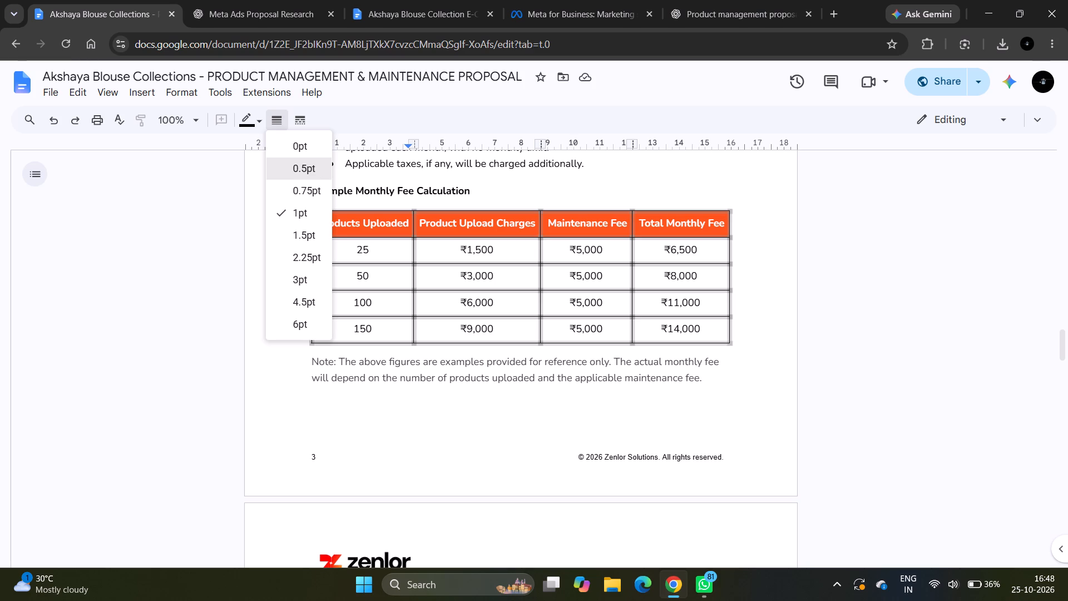
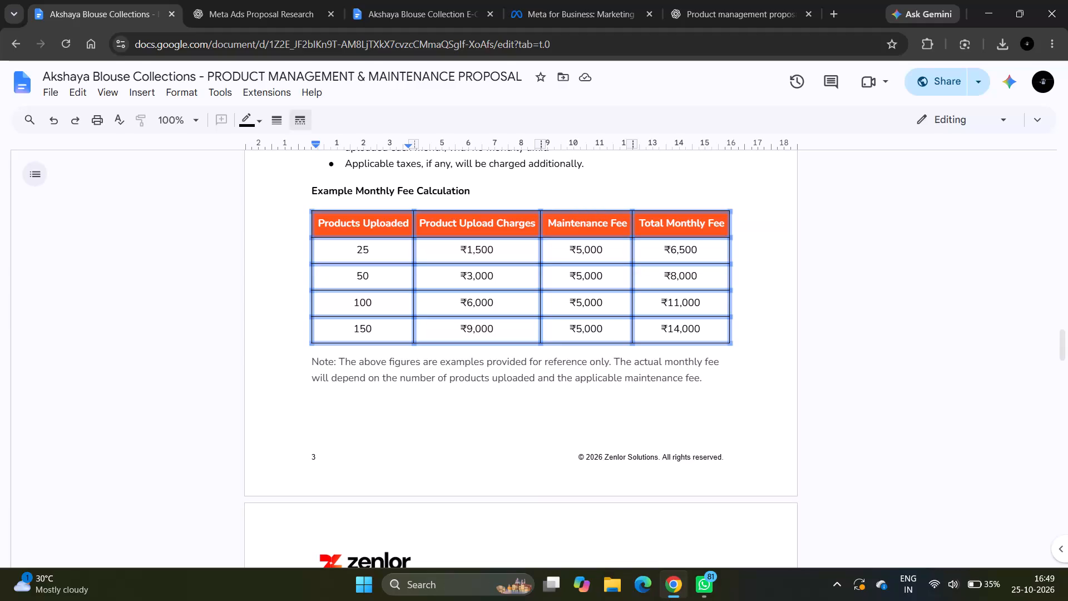
Finish the border formatting by deselecting the Example Monthly Fee Calculation table.
left_click(270, 119)
left_click(575, 475)
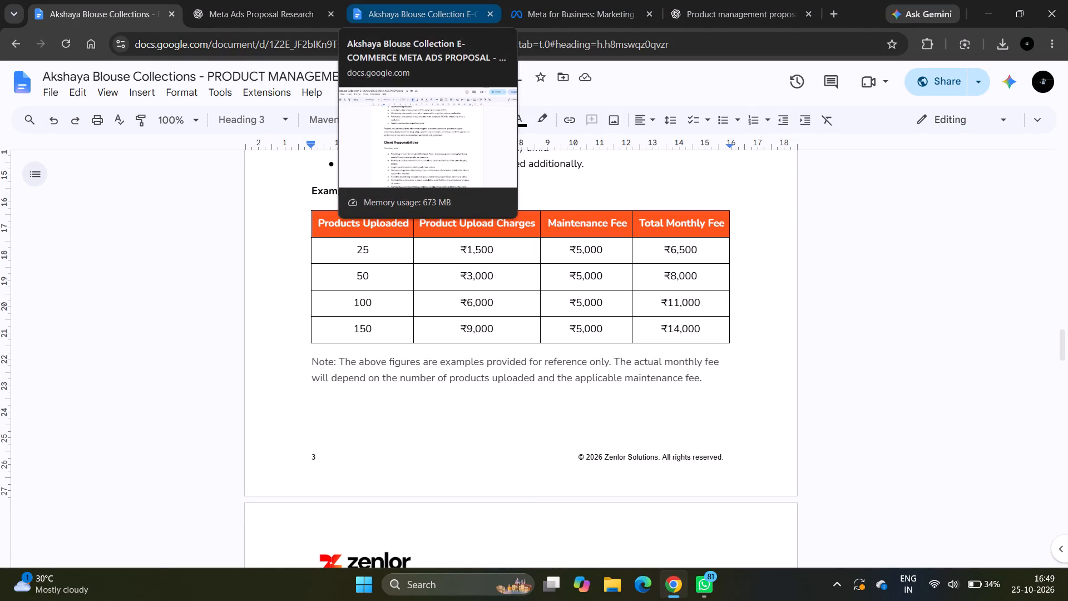
Switch to the Brave browser and watch the YouTube short on Meta ads for clothing businesses in Tamil, pausing and resuming playback.
key("space")
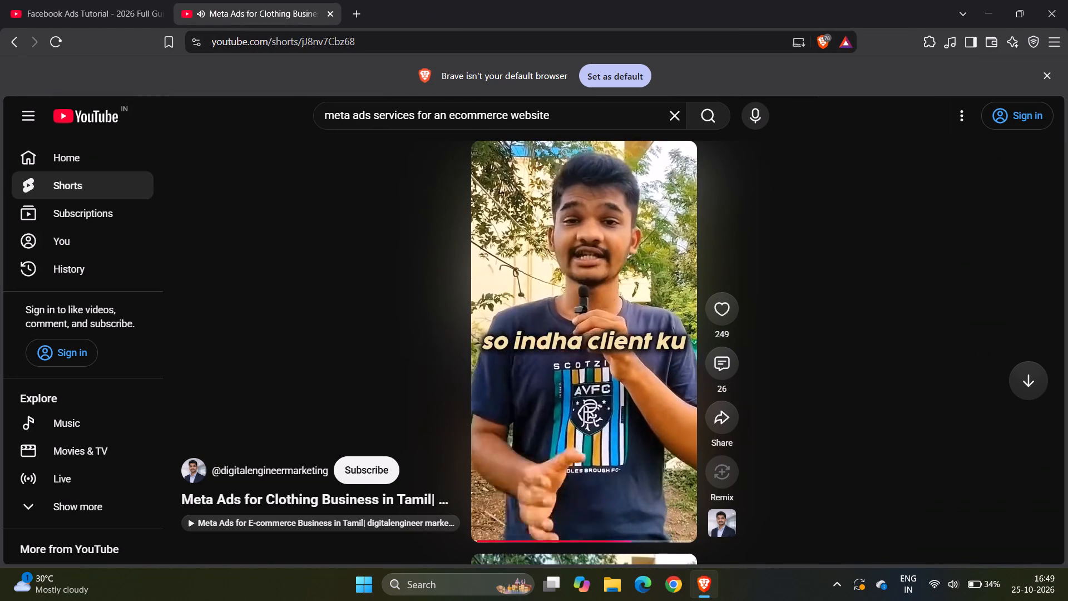
key("space")
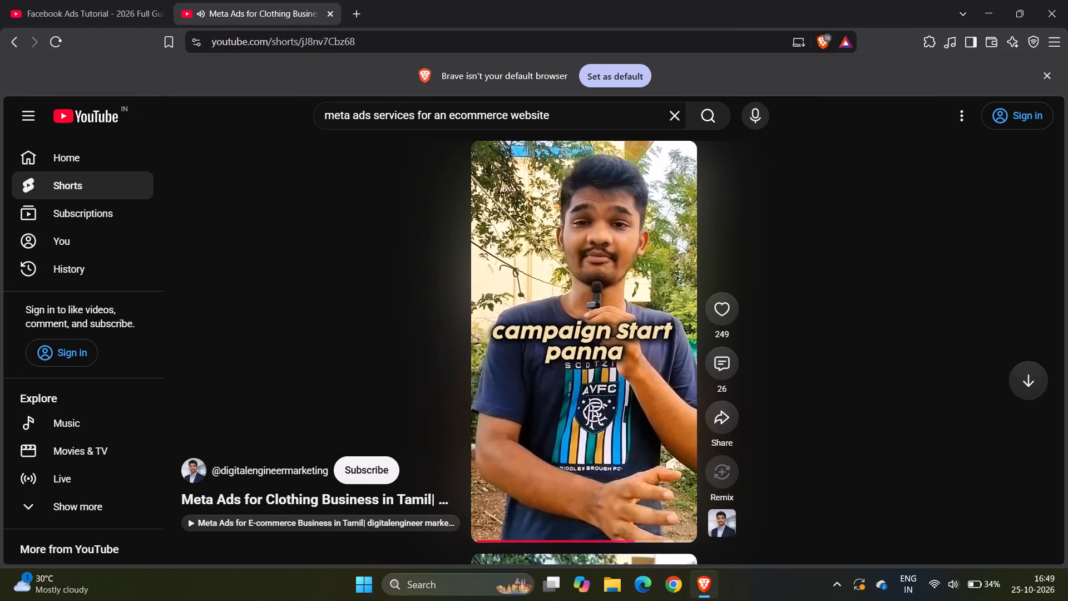
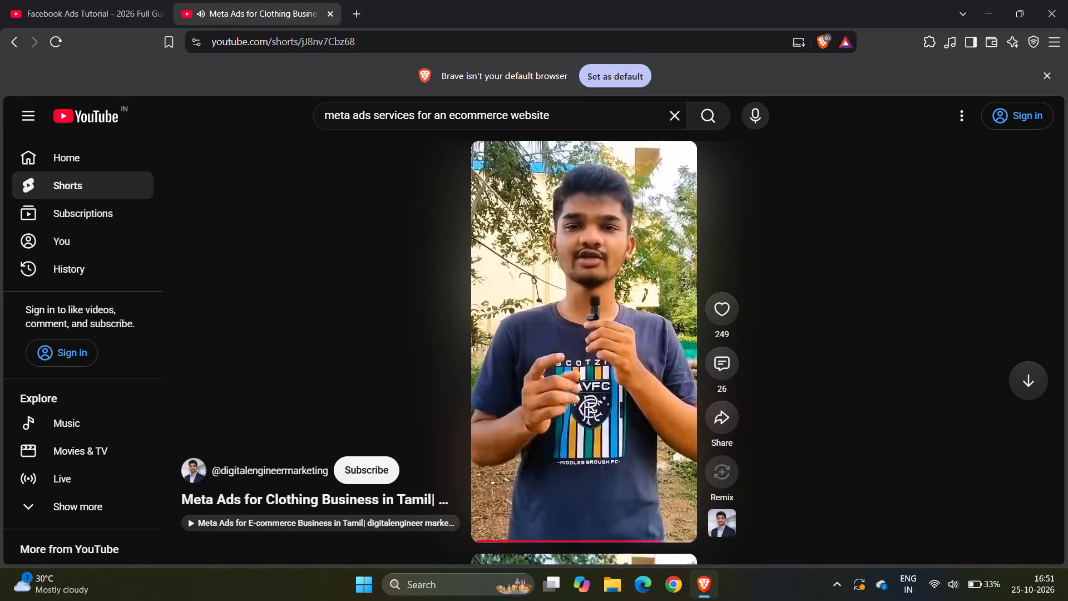
Watch the Meta ads for clothing businesses short, pausing and resuming it, and continue to the following short about mistakes.
key("space")
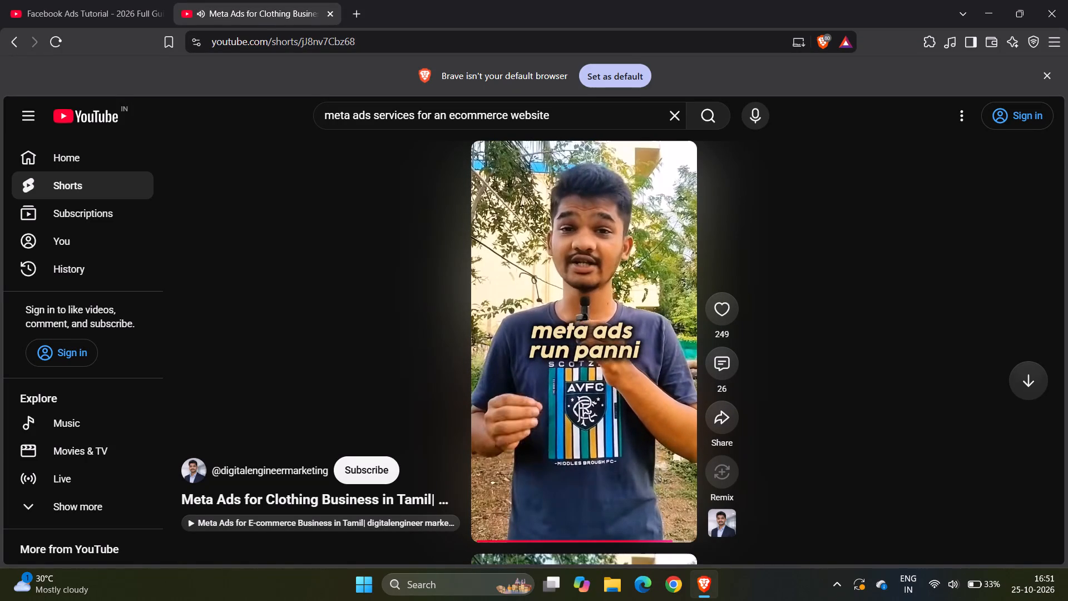
key("space")
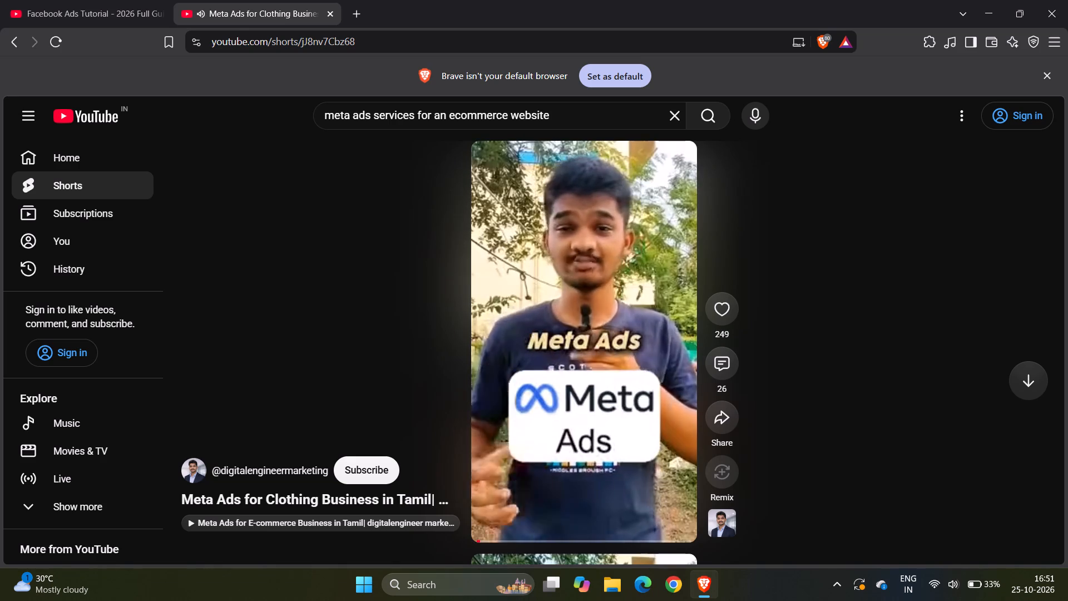
scroll(795, 439, "down", 2)
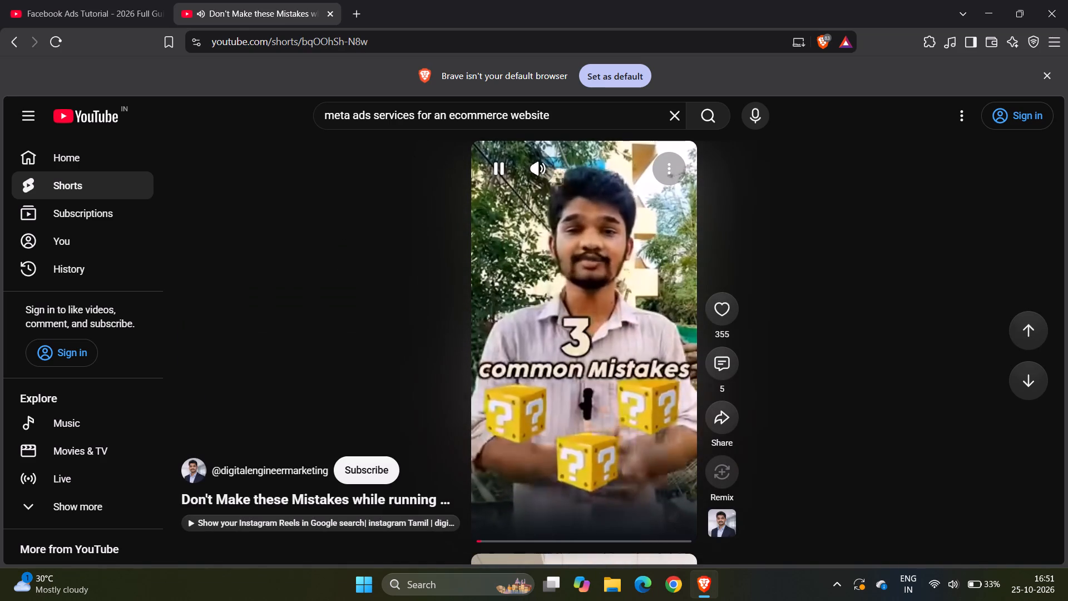
key("space")
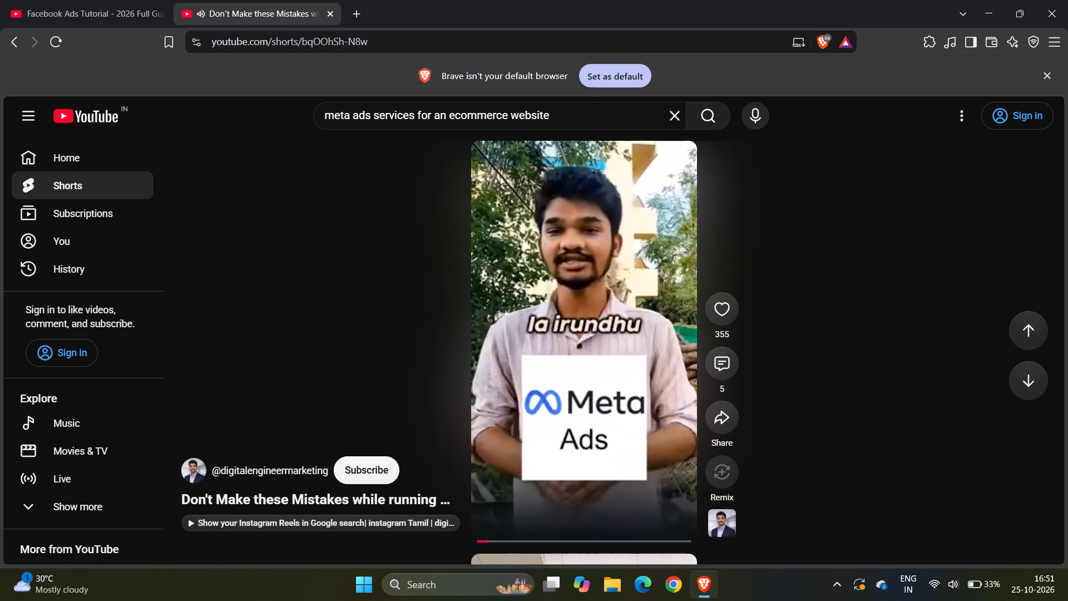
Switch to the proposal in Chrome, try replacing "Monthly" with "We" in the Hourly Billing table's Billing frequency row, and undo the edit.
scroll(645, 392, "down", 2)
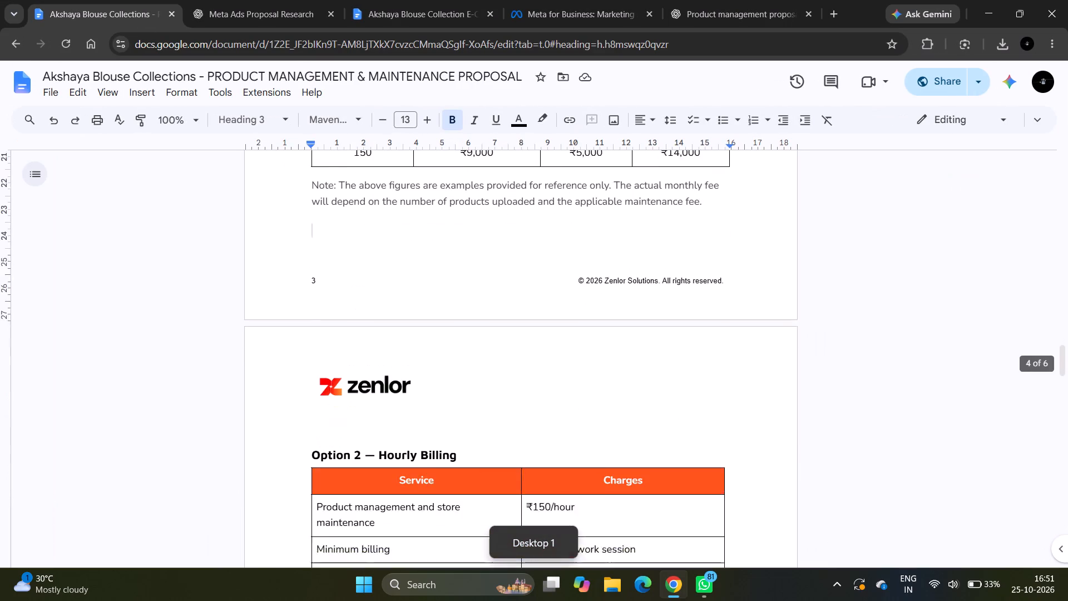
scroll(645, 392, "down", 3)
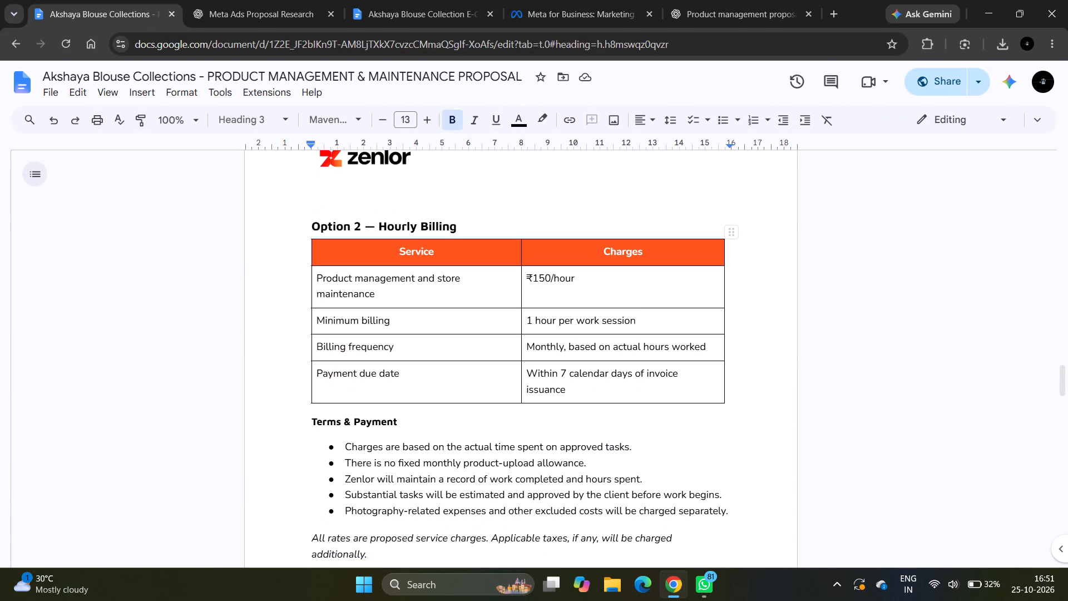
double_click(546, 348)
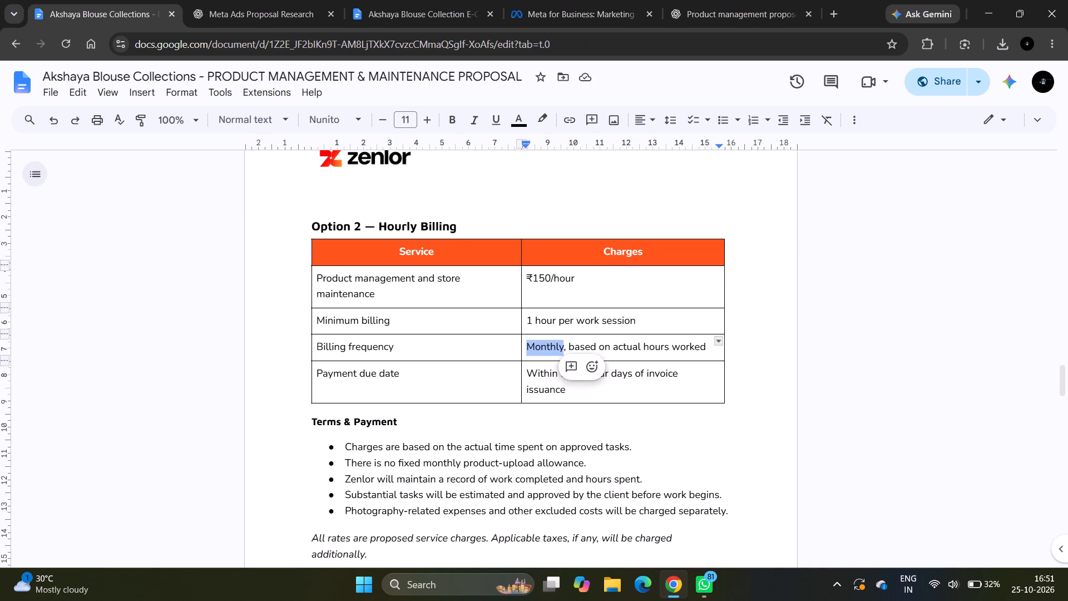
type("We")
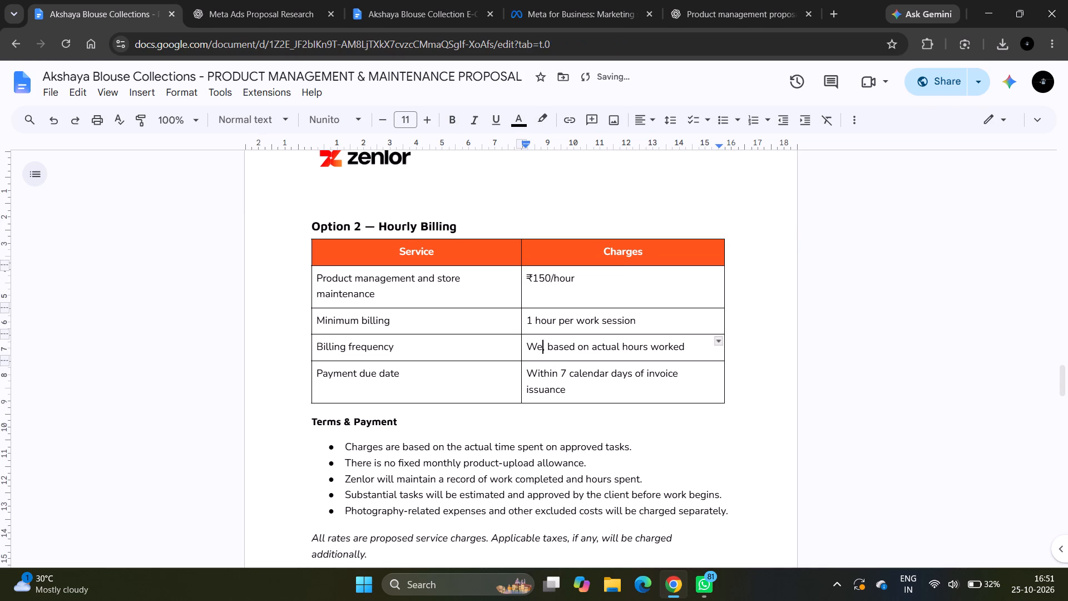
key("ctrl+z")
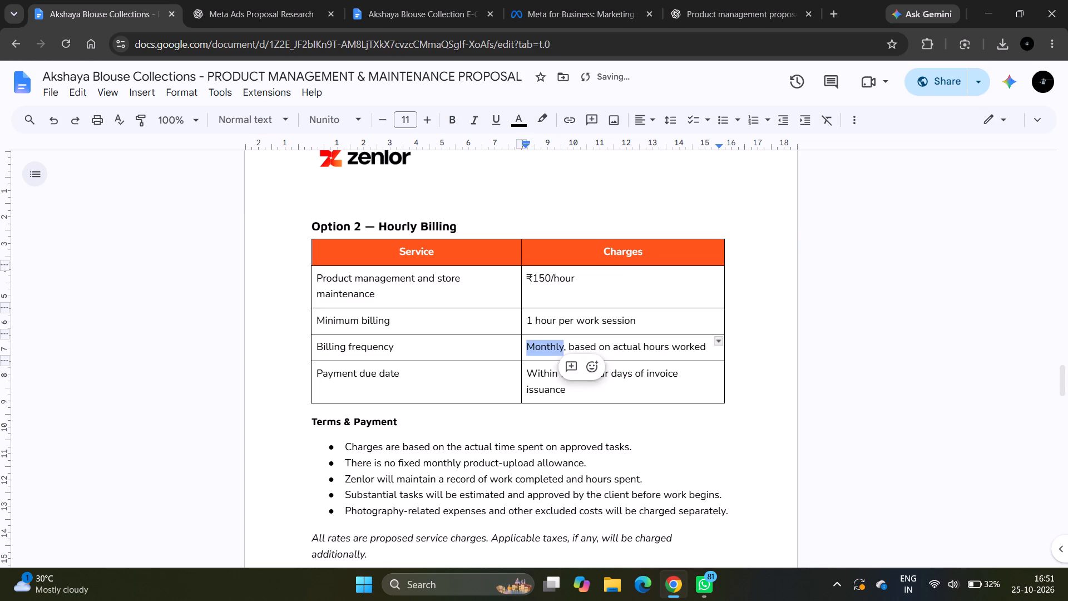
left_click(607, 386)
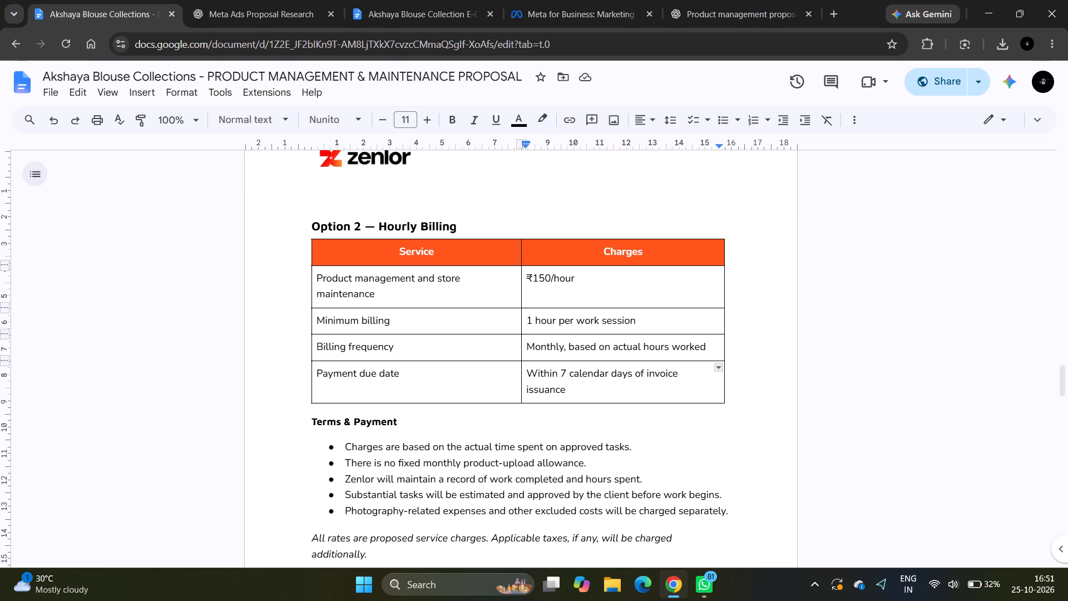
Compare the Option 1 Monthly Package pricing, notes and fee examples with the Option 2 Hourly Billing table.
scroll(608, 351, "up", 4)
scroll(608, 351, "down", 1)
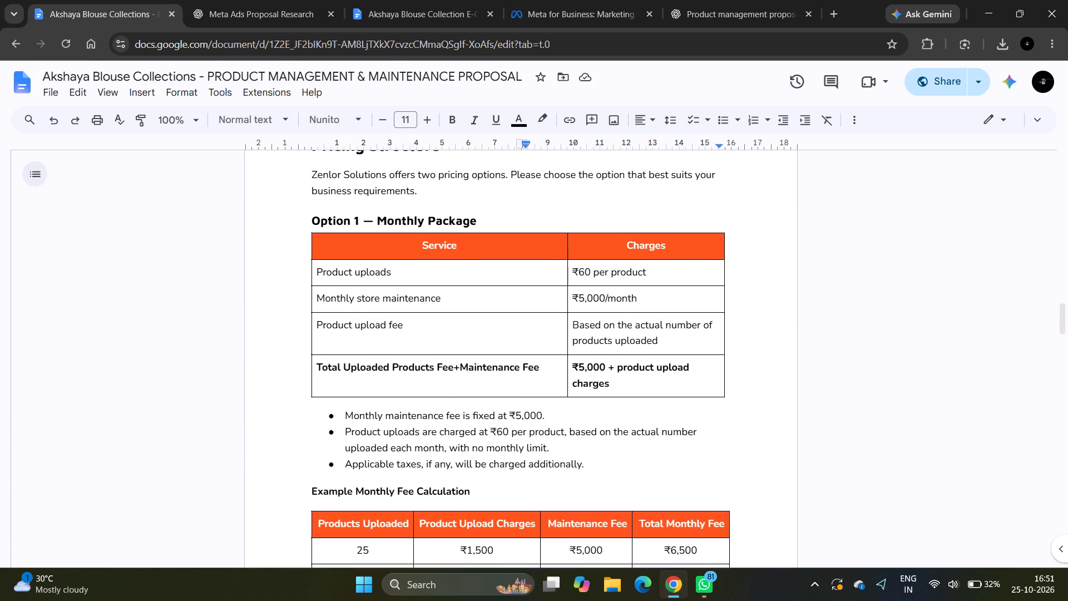
scroll(608, 351, "down", 5)
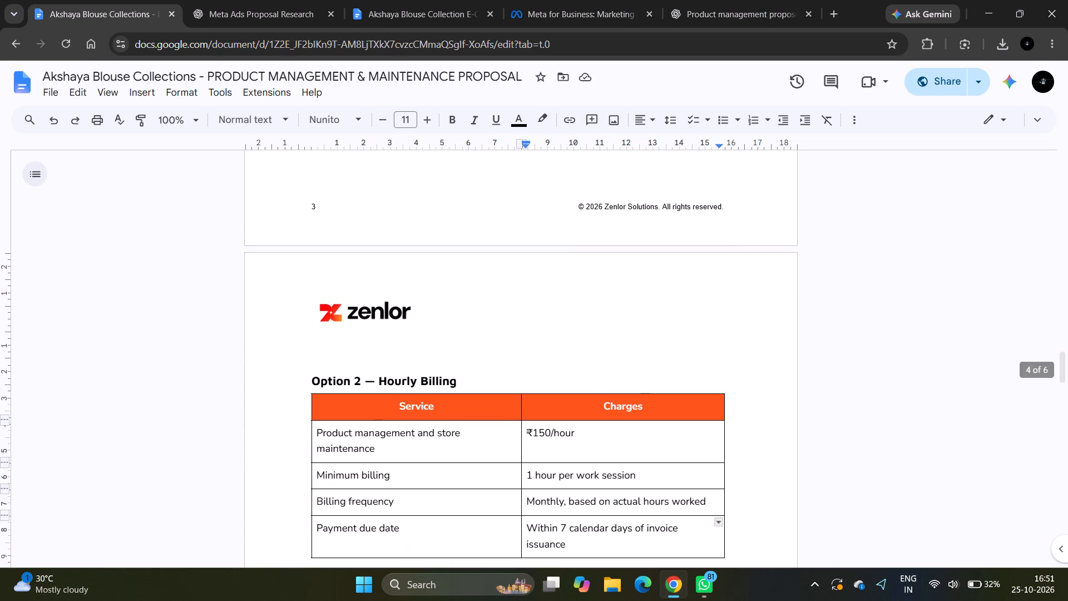
scroll(608, 351, "down", 2)
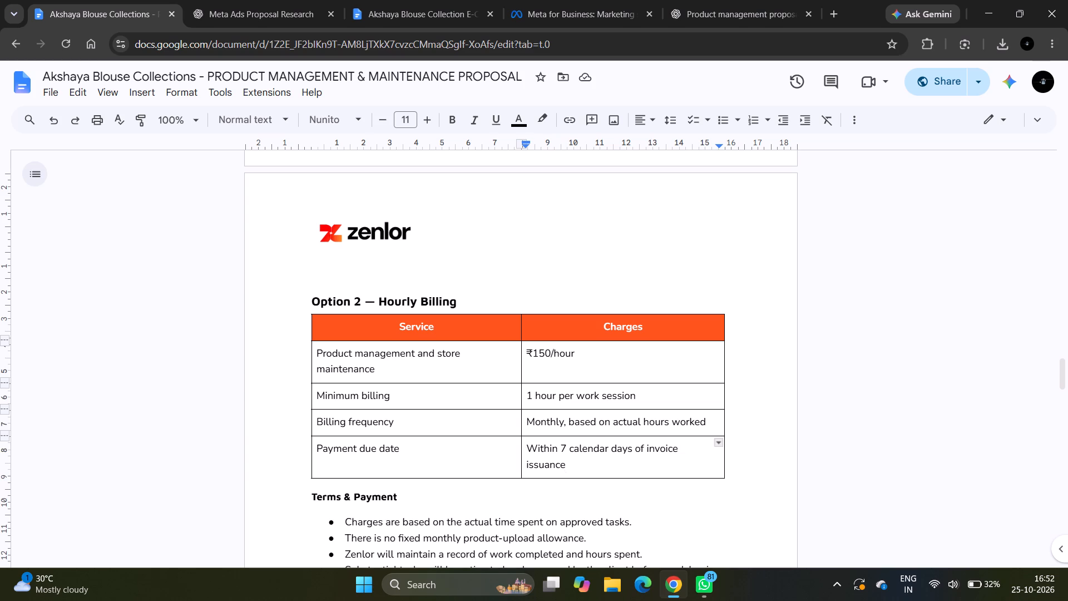
scroll(666, 263, "up", 3)
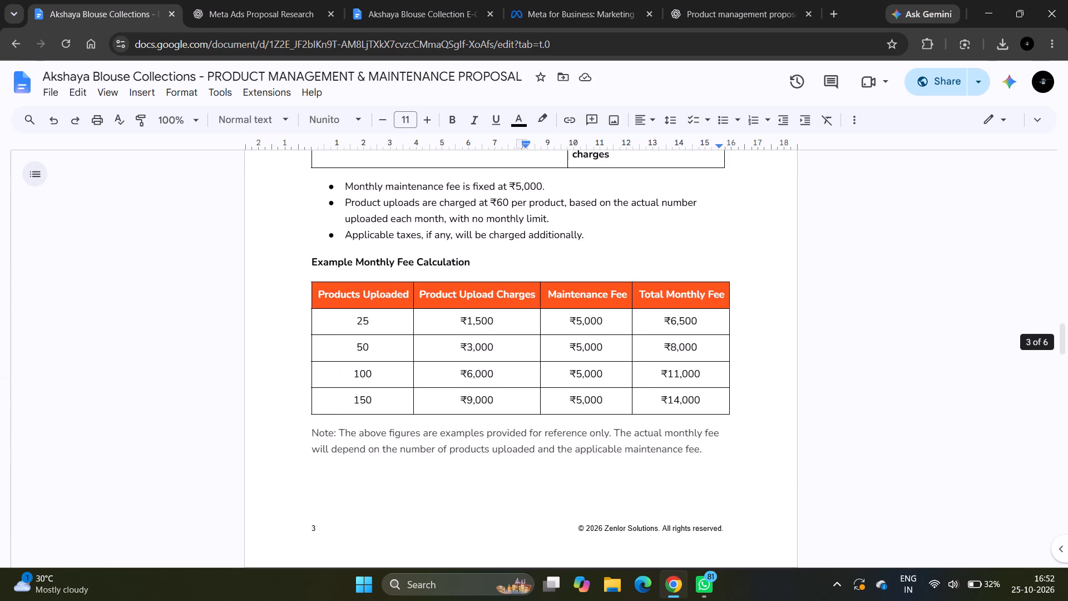
scroll(679, 296, "up", 1)
scroll(679, 296, "down", 1)
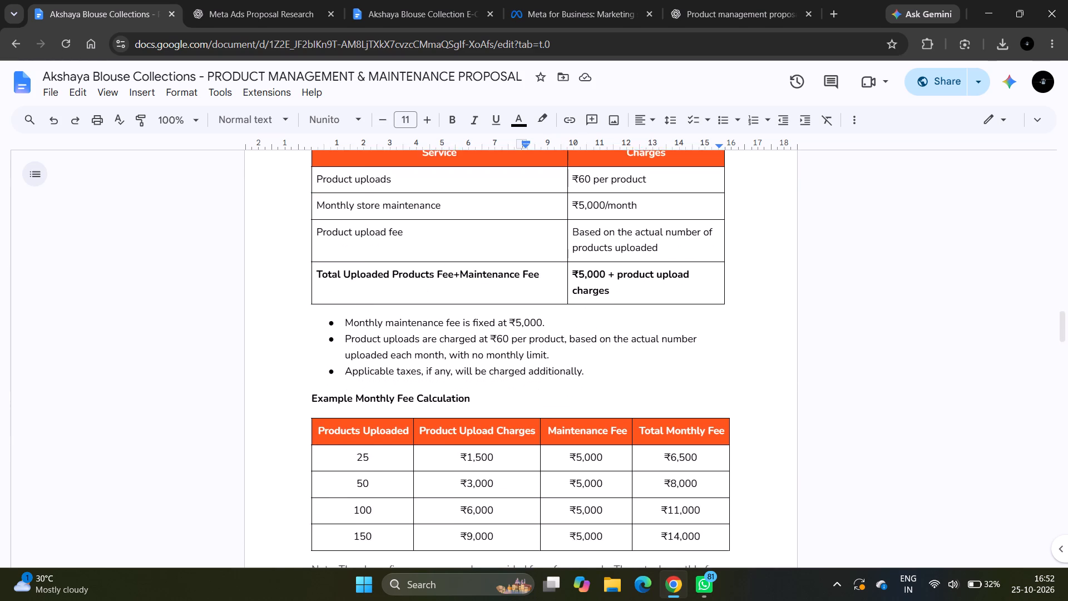
scroll(679, 296, "down", 2)
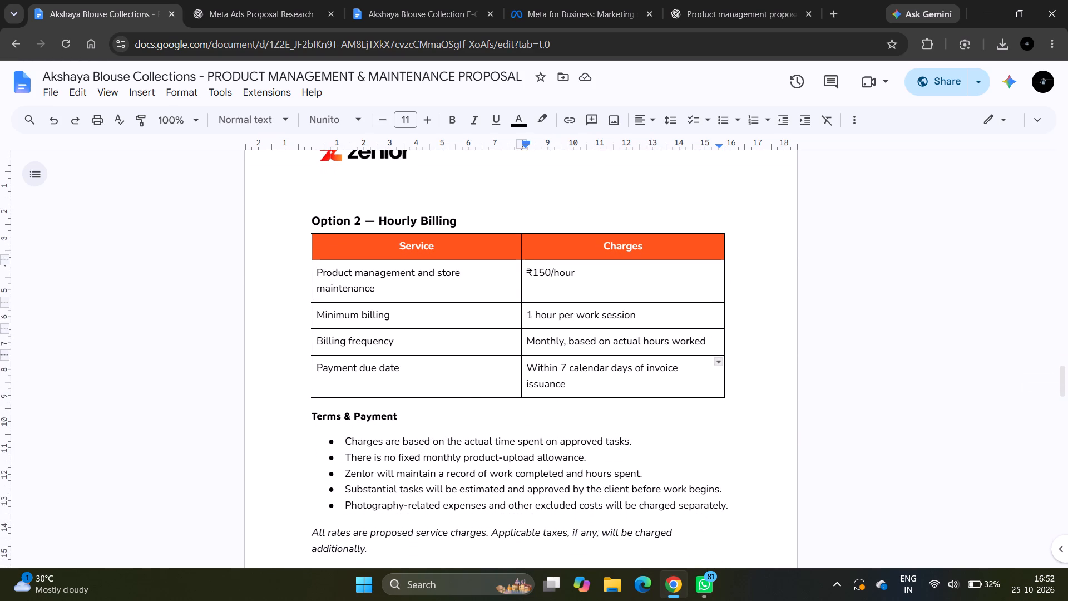
Copy the Hourly Billing table's "Payment due date" row with its 7-calendar-day term into a new last row of the Monthly Package table.
left_click_drag(575, 382, 440, 382)
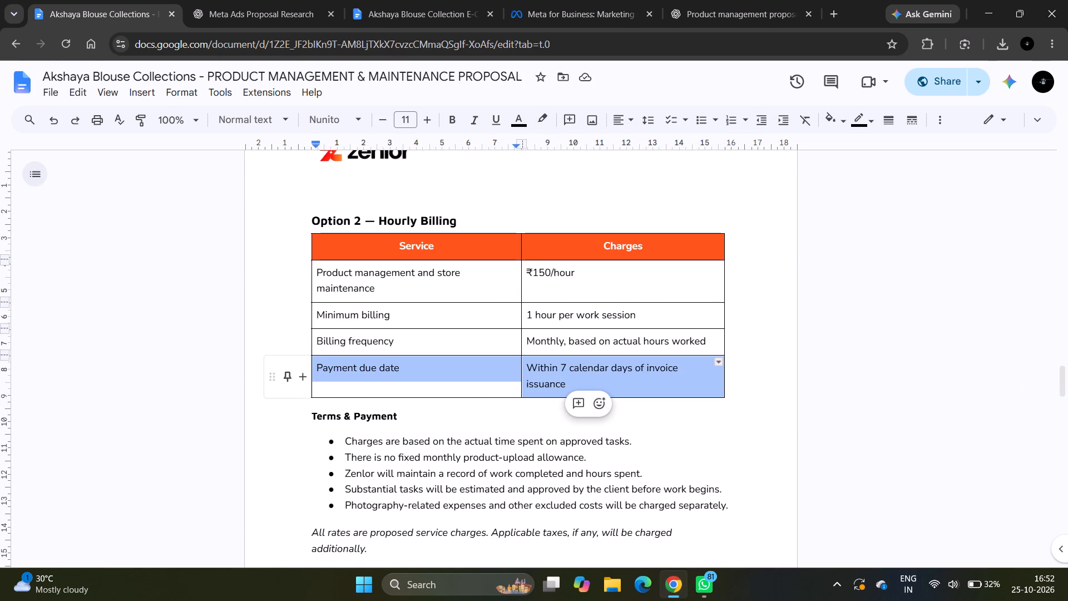
key("ctrl+c")
key("ctrl+c")
left_click(688, 387)
scroll(711, 323, "up", 2)
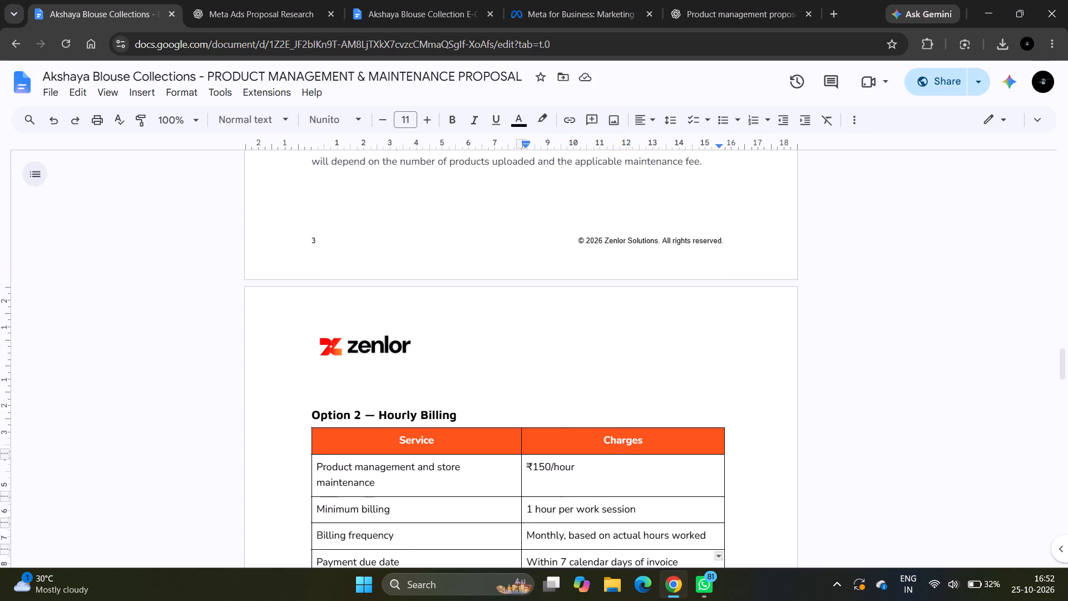
scroll(711, 323, "up", 3)
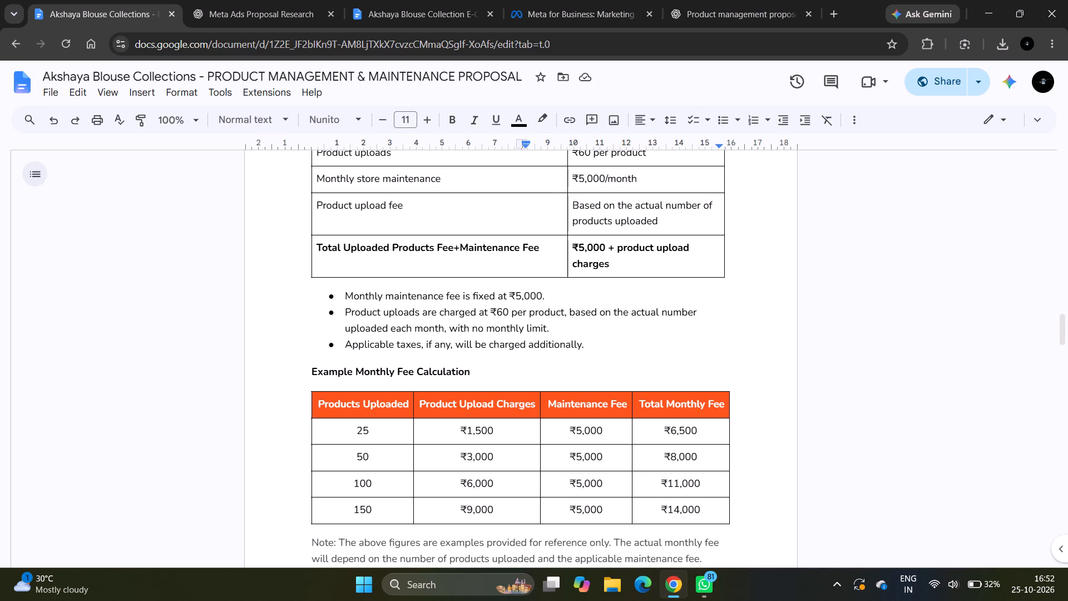
right_click(700, 255)
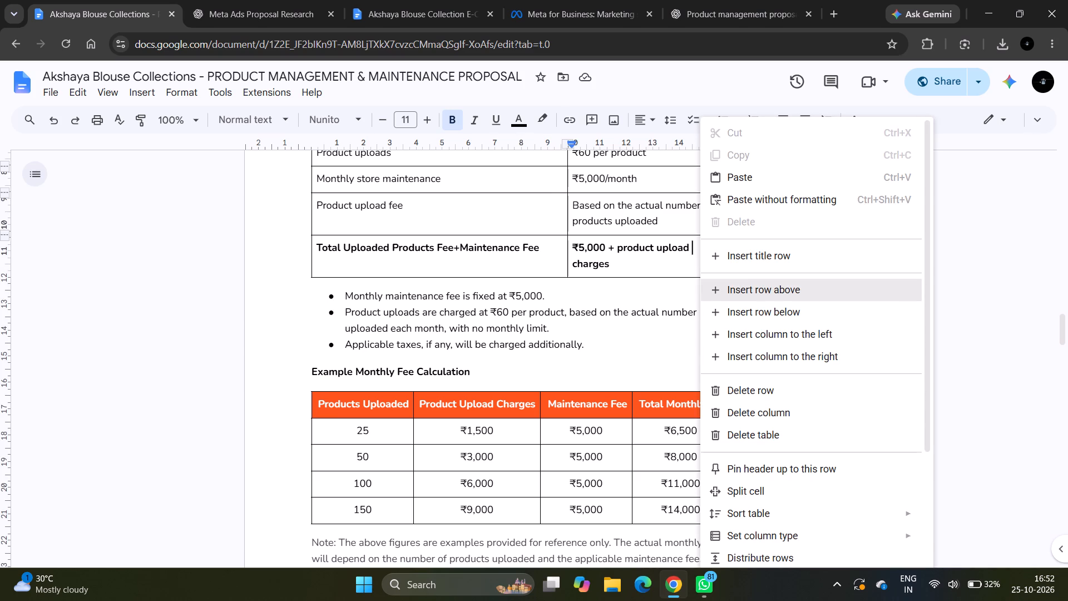
left_click(804, 313)
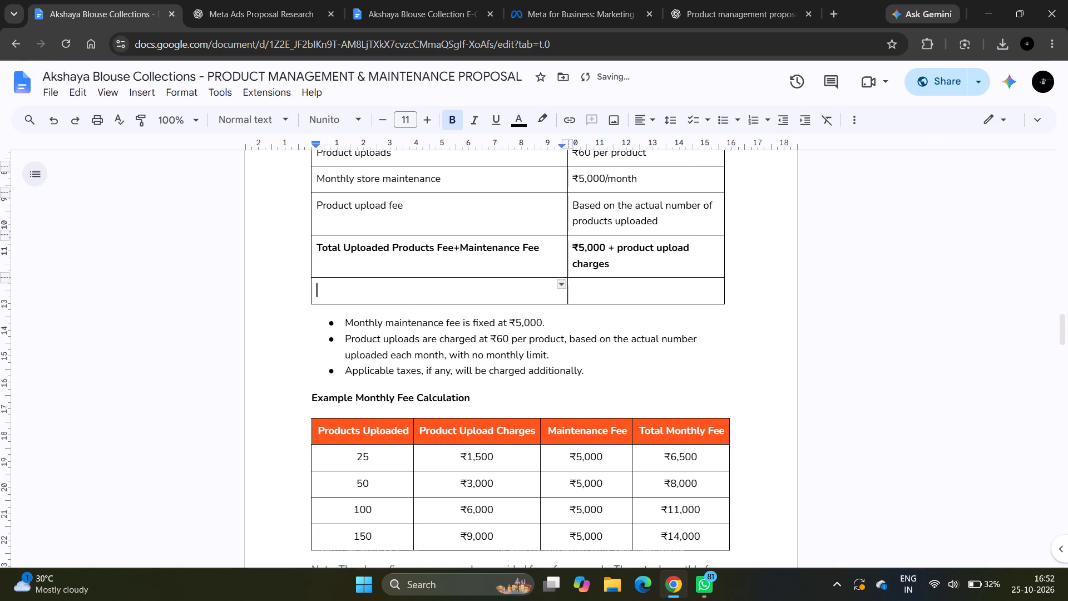
key("ctrl+v")
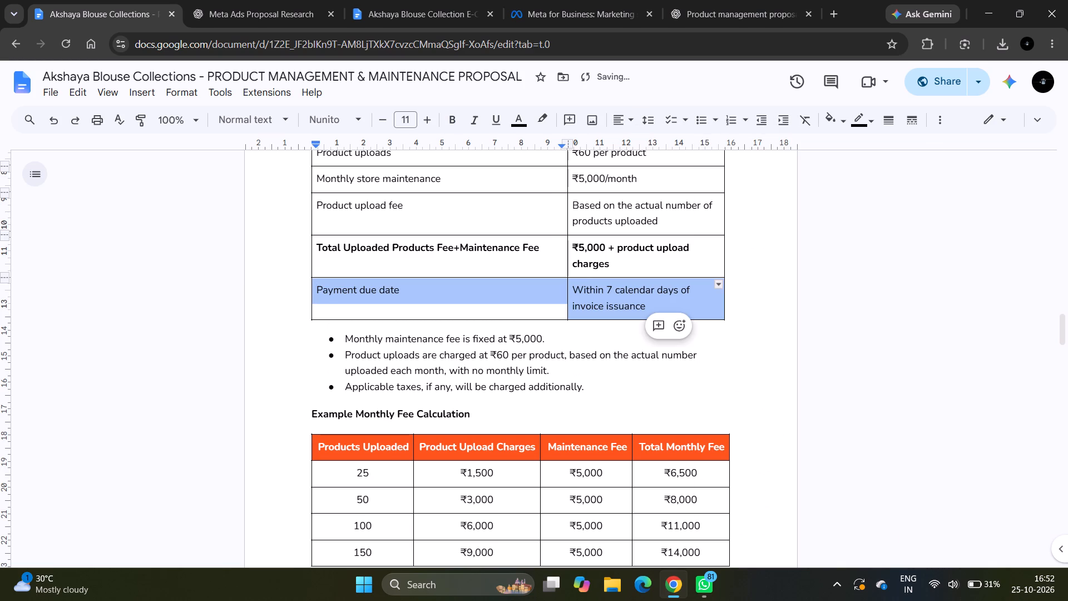
left_click(771, 373)
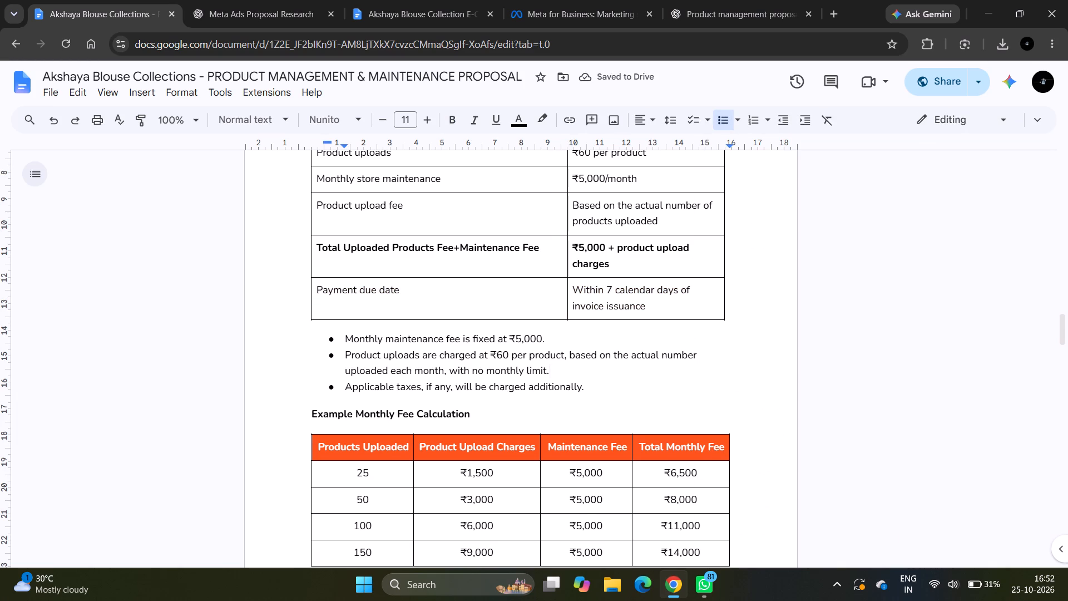
Review the Monthly Package section, its fee example table and page break, and the Hourly Billing table.
scroll(655, 406, "down", 4)
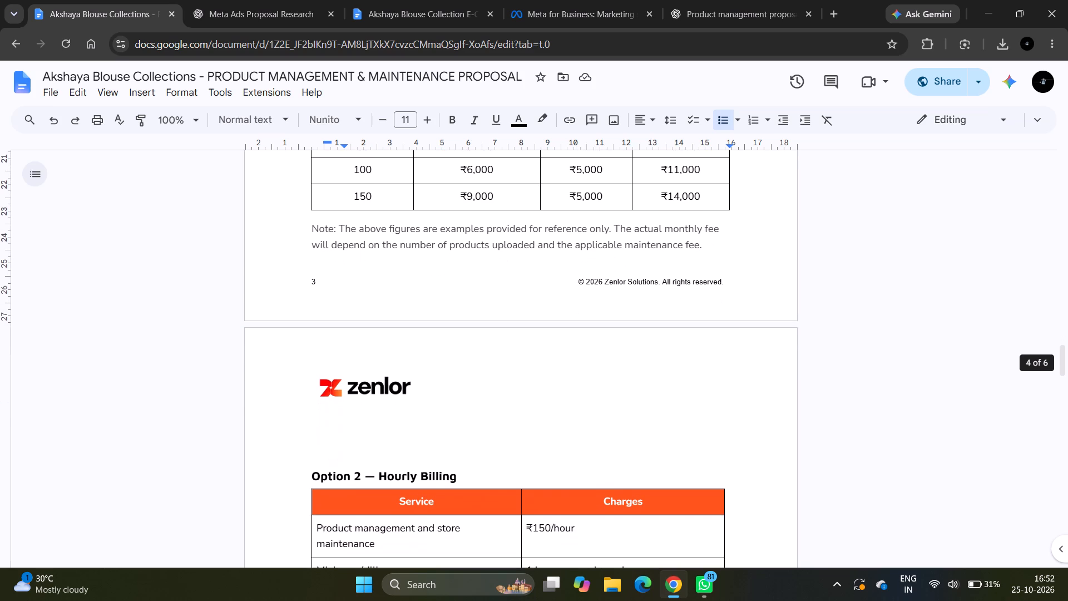
scroll(655, 395, "down", 2)
scroll(655, 395, "up", 2)
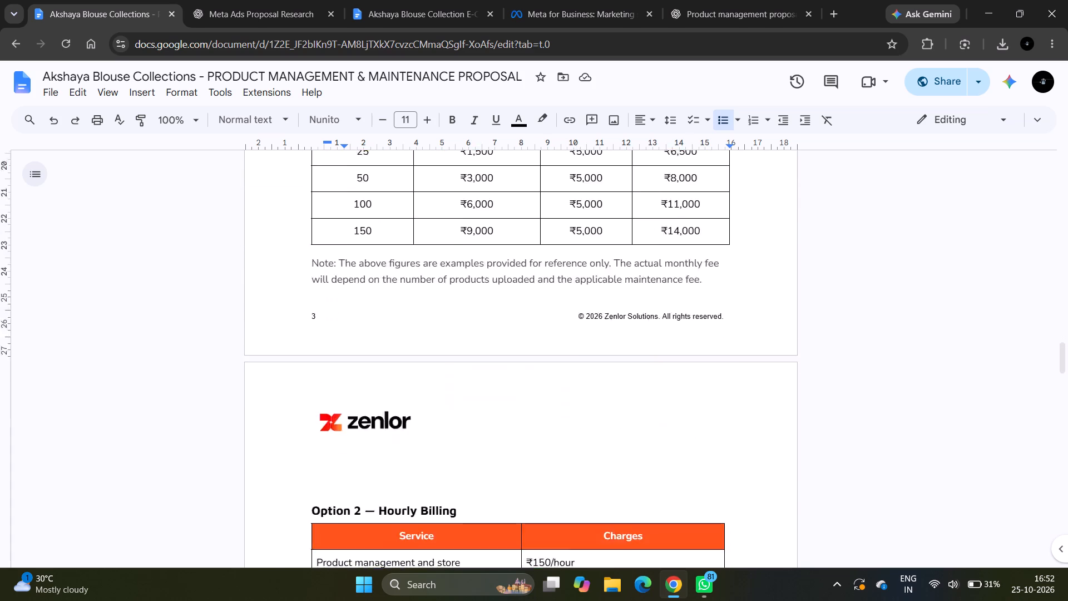
scroll(655, 395, "up", 3)
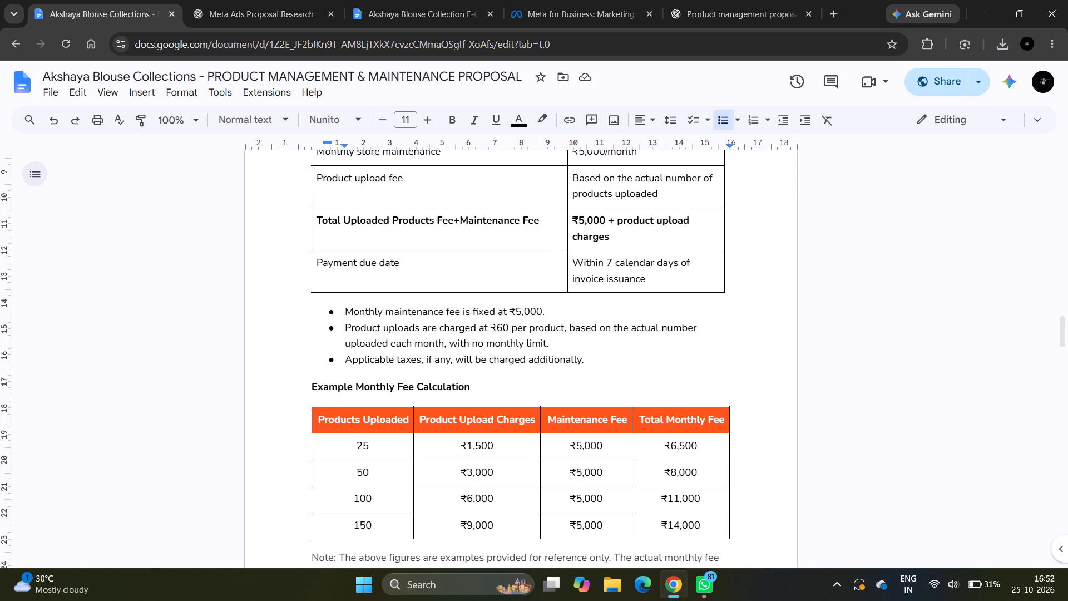
scroll(601, 347, "down", 1)
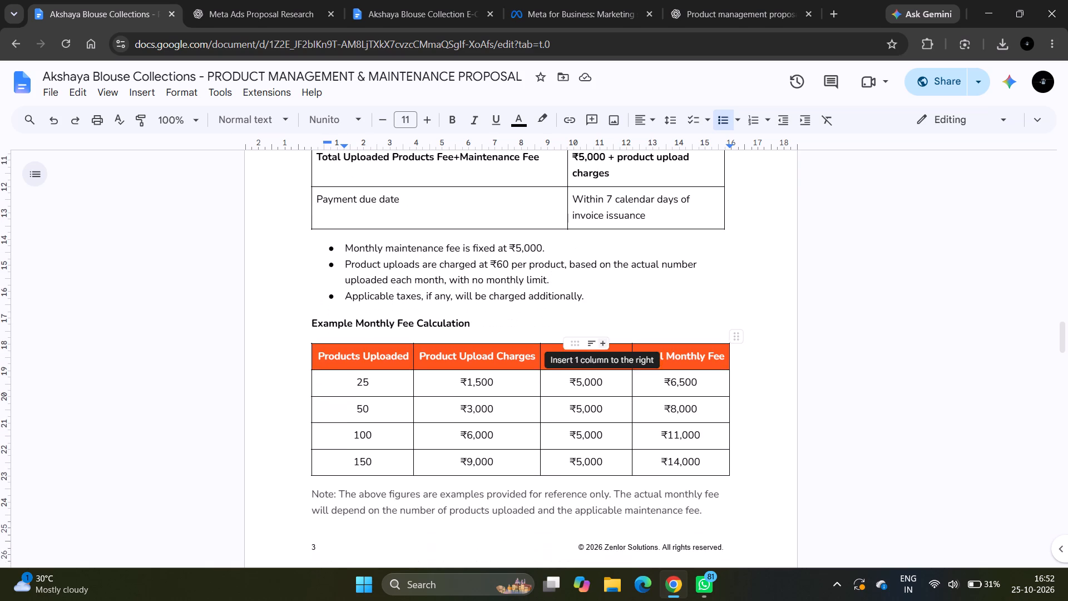
scroll(601, 347, "down", 3)
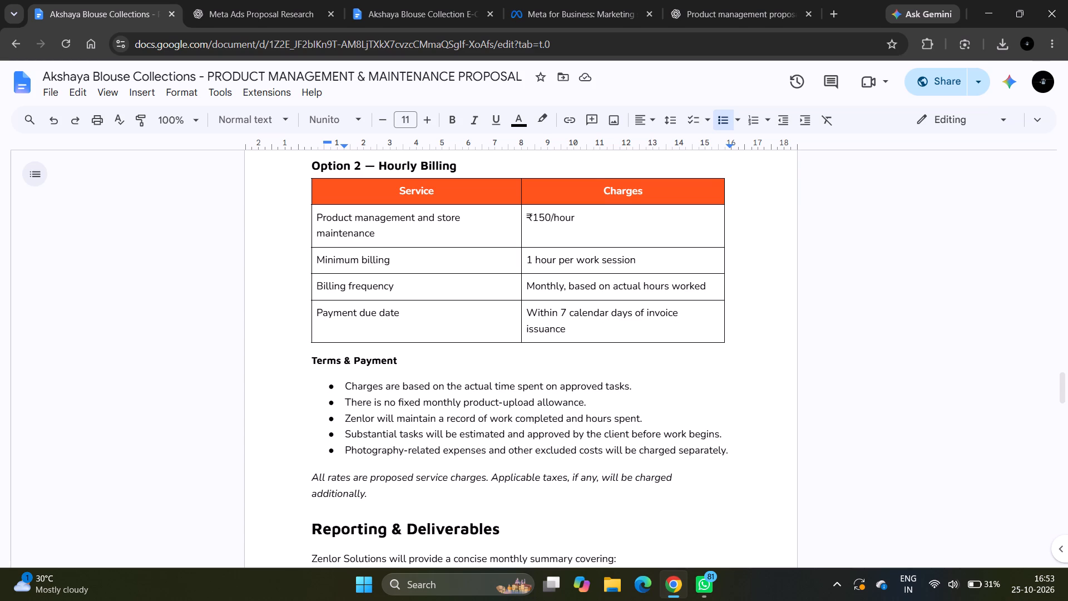
Read through the proposal's remaining sections, from Hourly Billing terms and Reporting & Deliverables to Approval & Sign-off and Thank You.
scroll(535, 385, "down", 3)
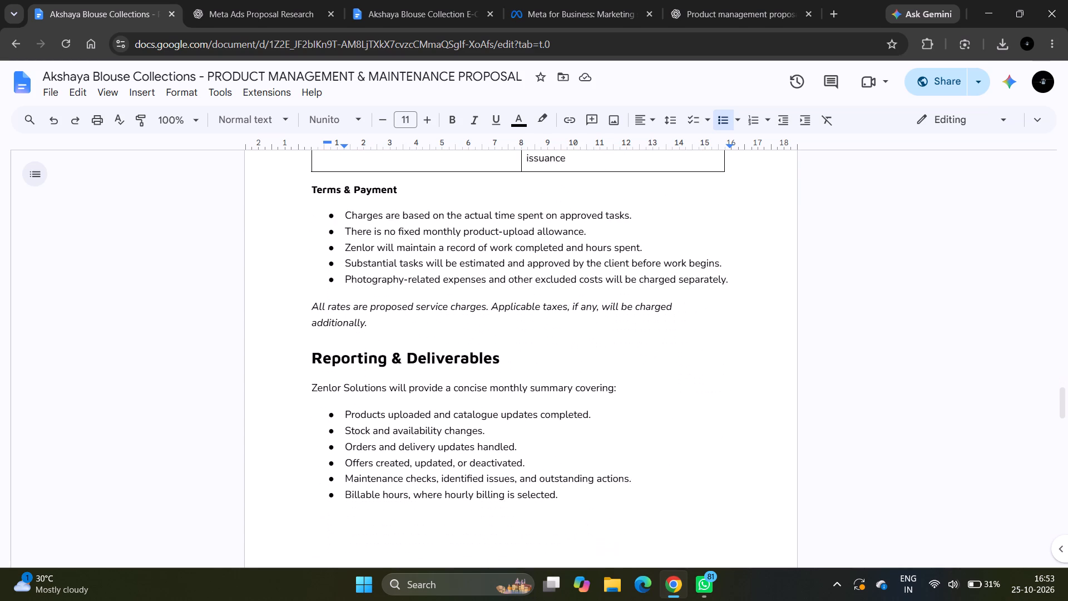
scroll(535, 385, "down", 1)
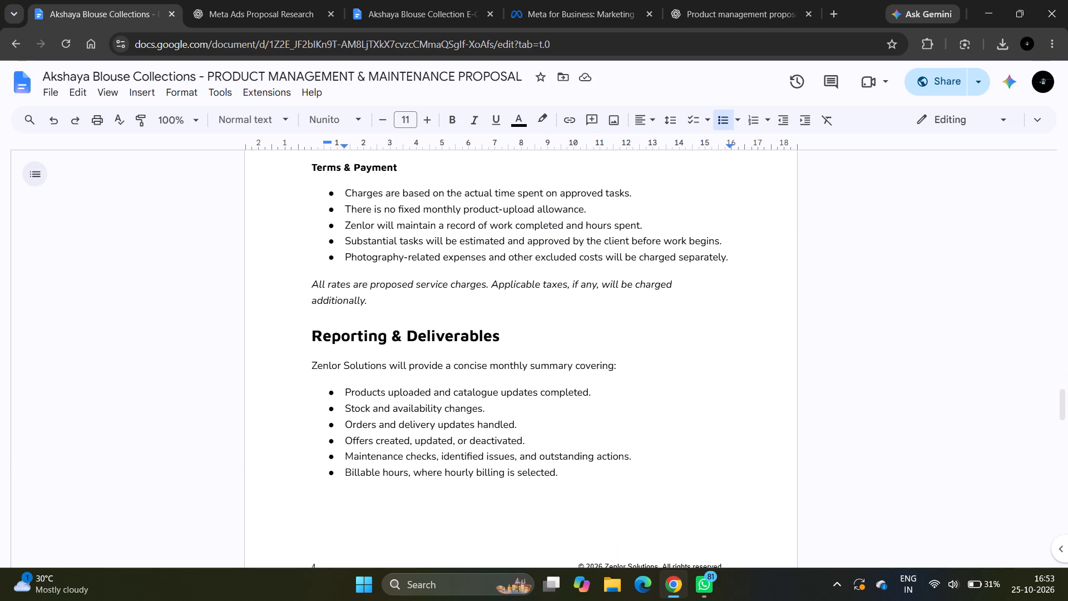
scroll(535, 385, "down", 3)
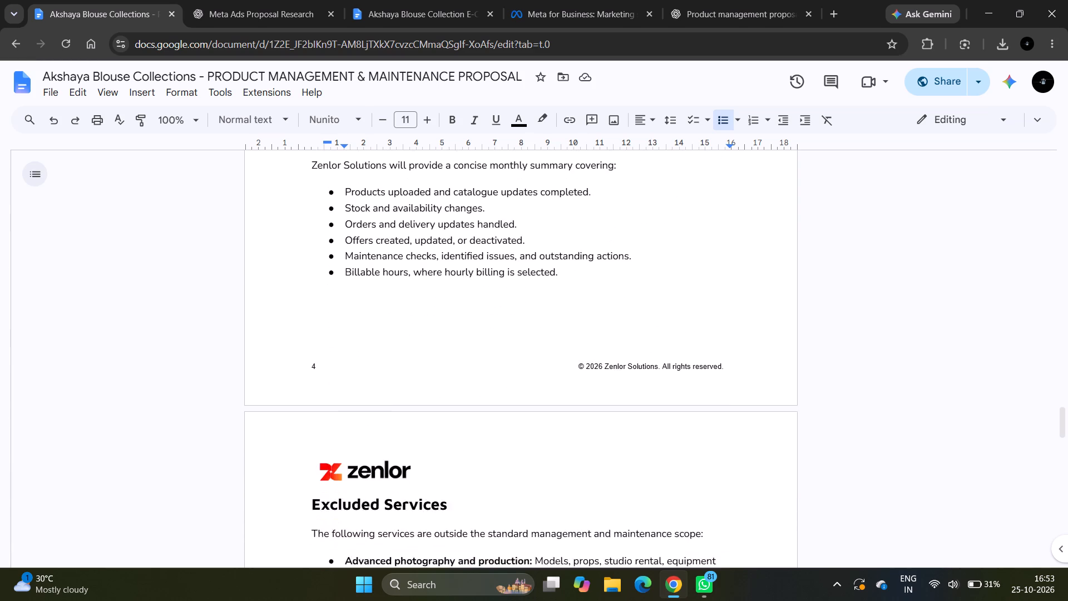
scroll(535, 385, "down", 3)
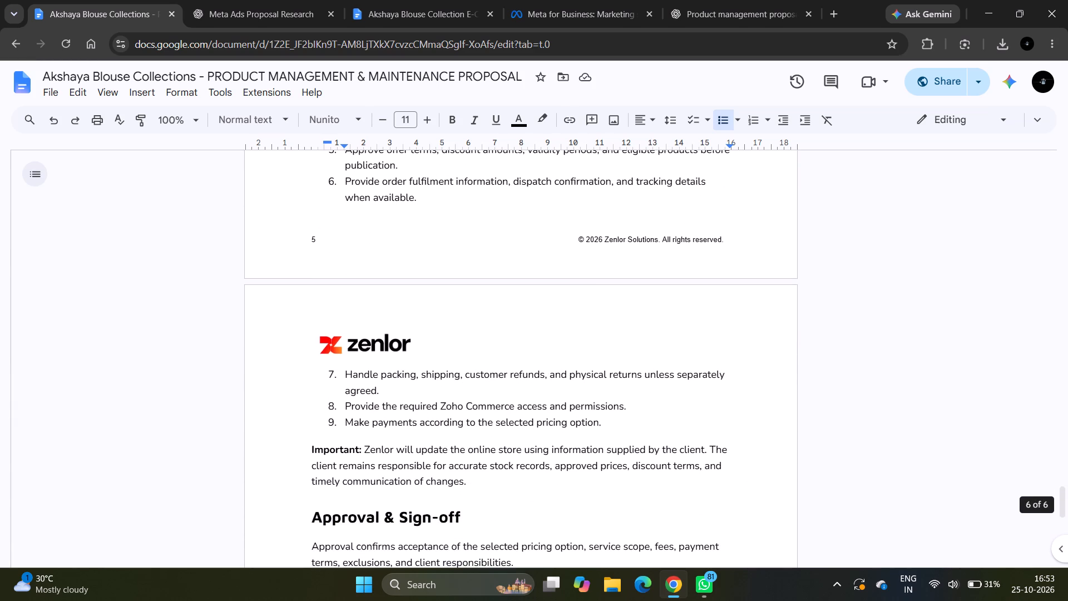
scroll(535, 385, "down", 3)
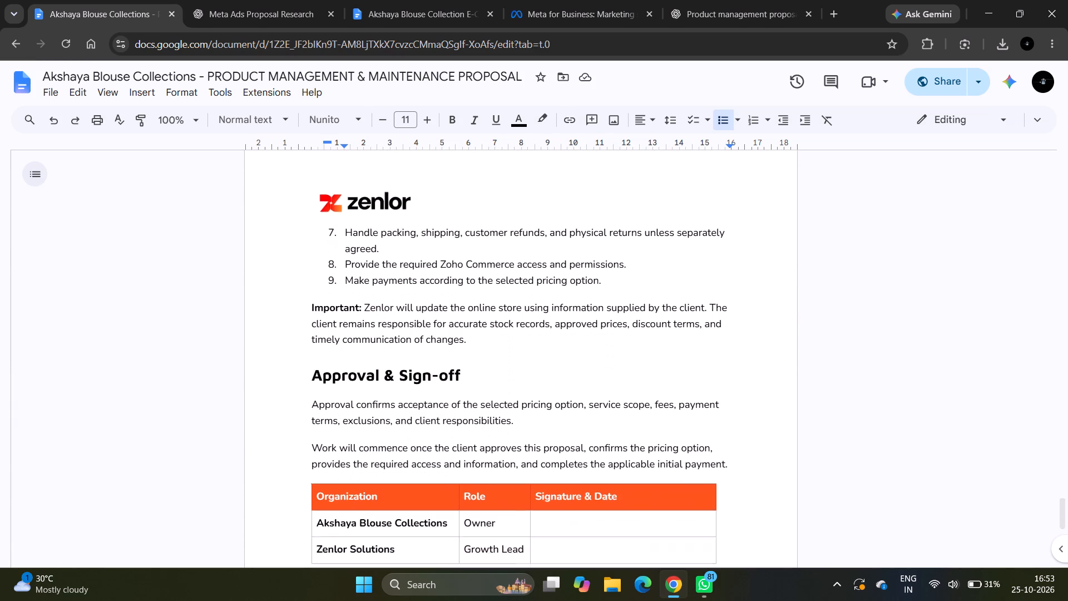
scroll(535, 385, "down", 3)
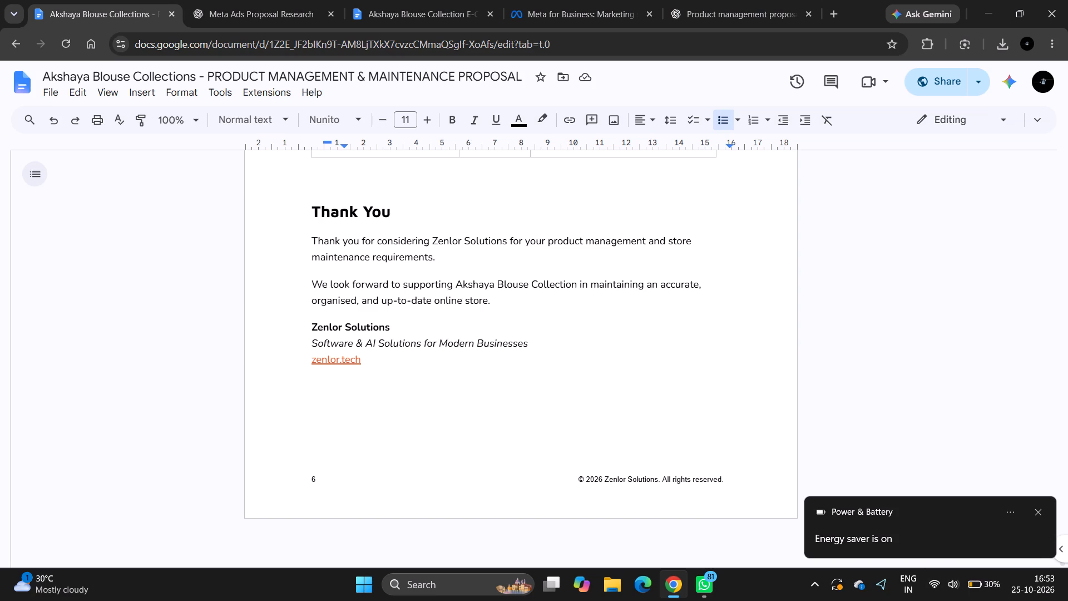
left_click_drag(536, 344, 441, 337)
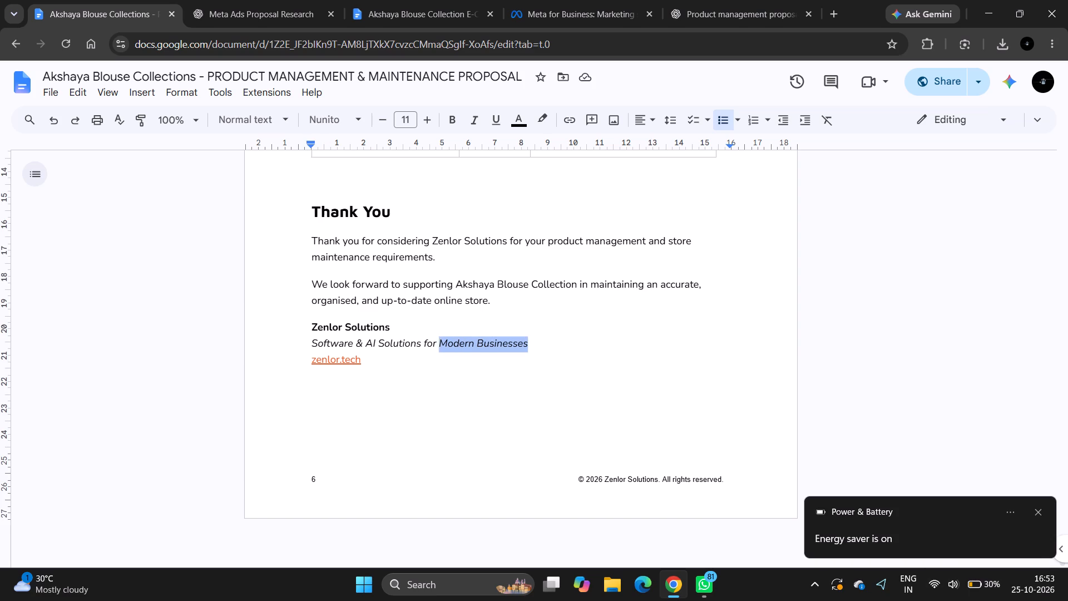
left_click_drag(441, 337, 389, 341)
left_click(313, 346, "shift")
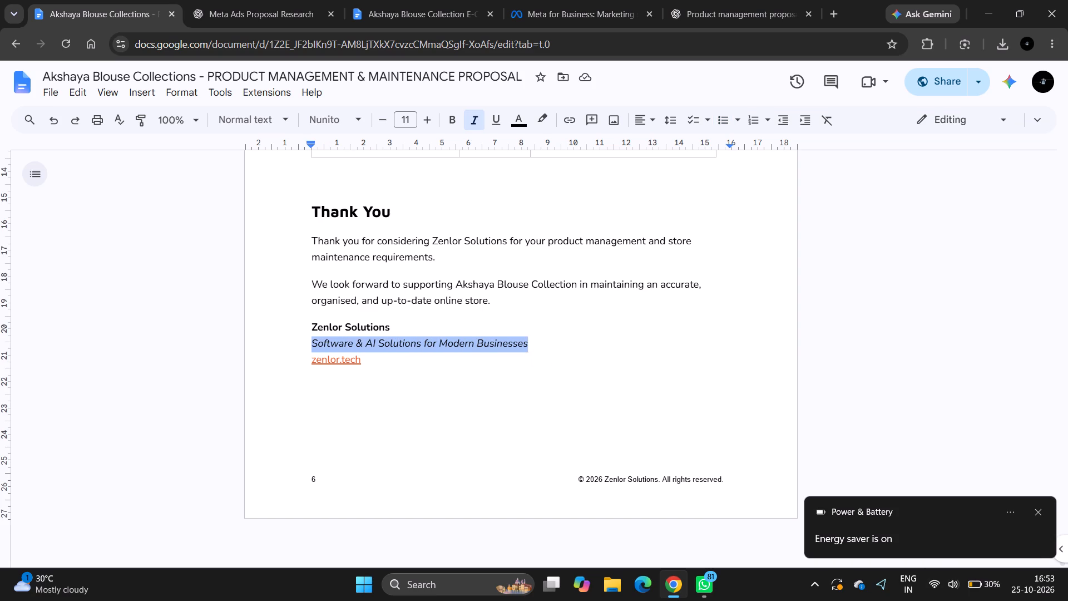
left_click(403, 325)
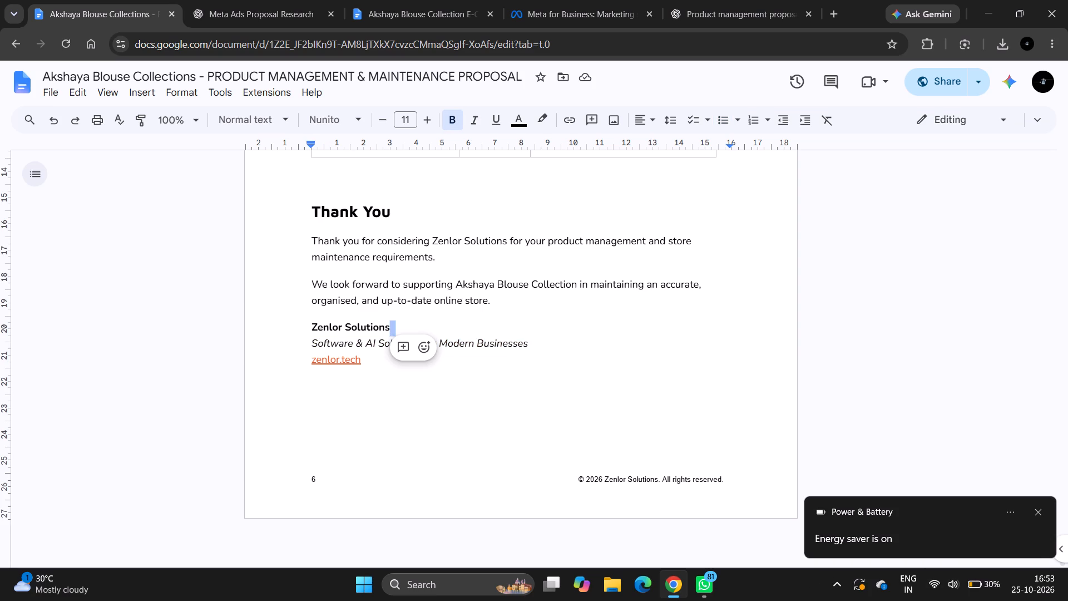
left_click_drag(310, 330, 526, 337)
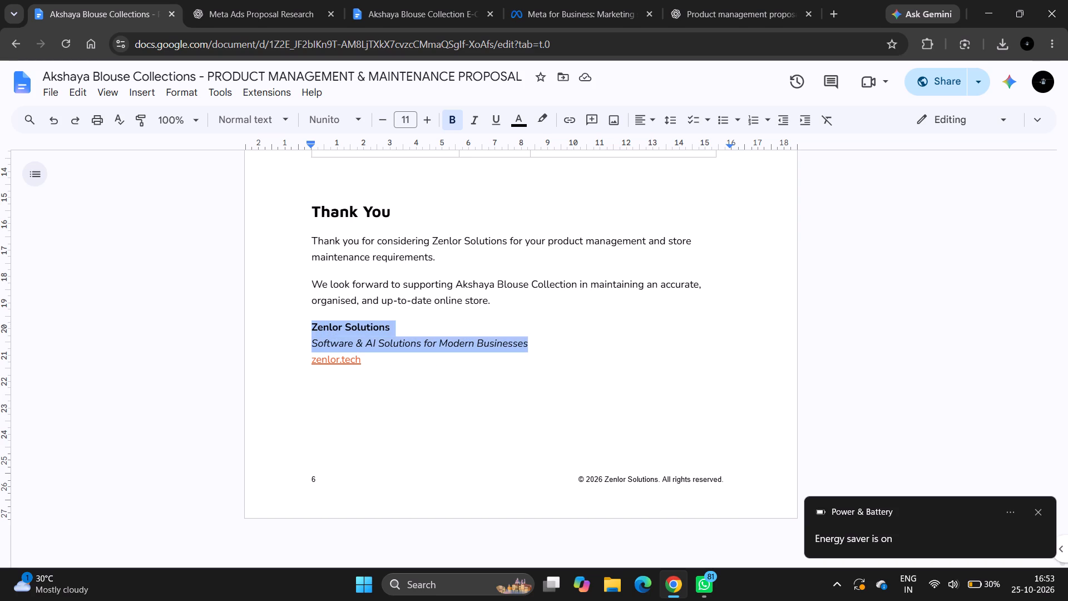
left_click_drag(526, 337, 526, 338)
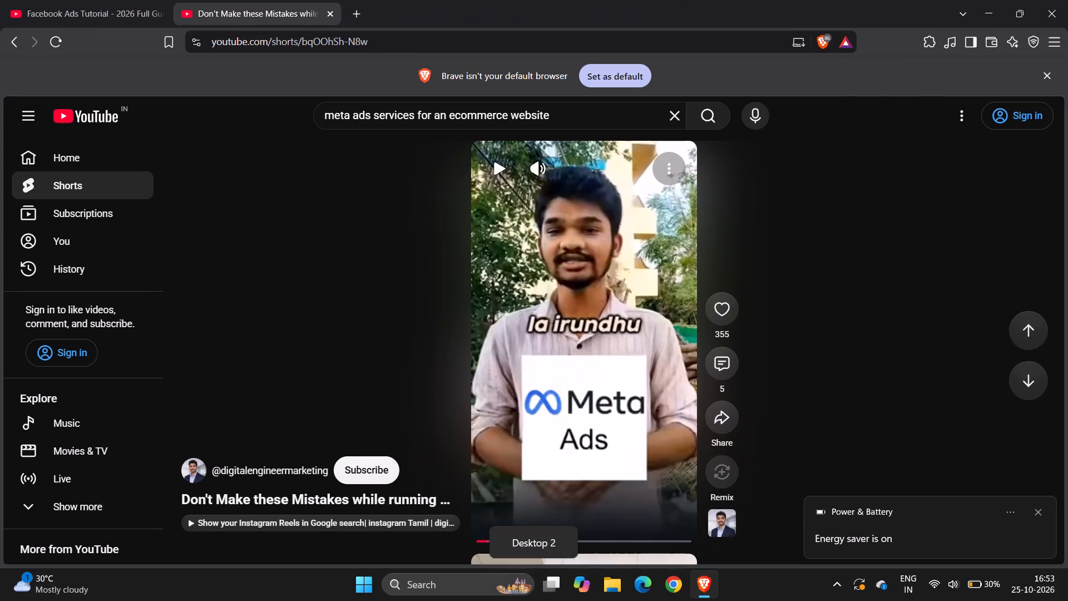
Switch to Brave and watch the YouTube Short on mistakes to avoid while running Meta ads, pausing it at intervals.
key("space")
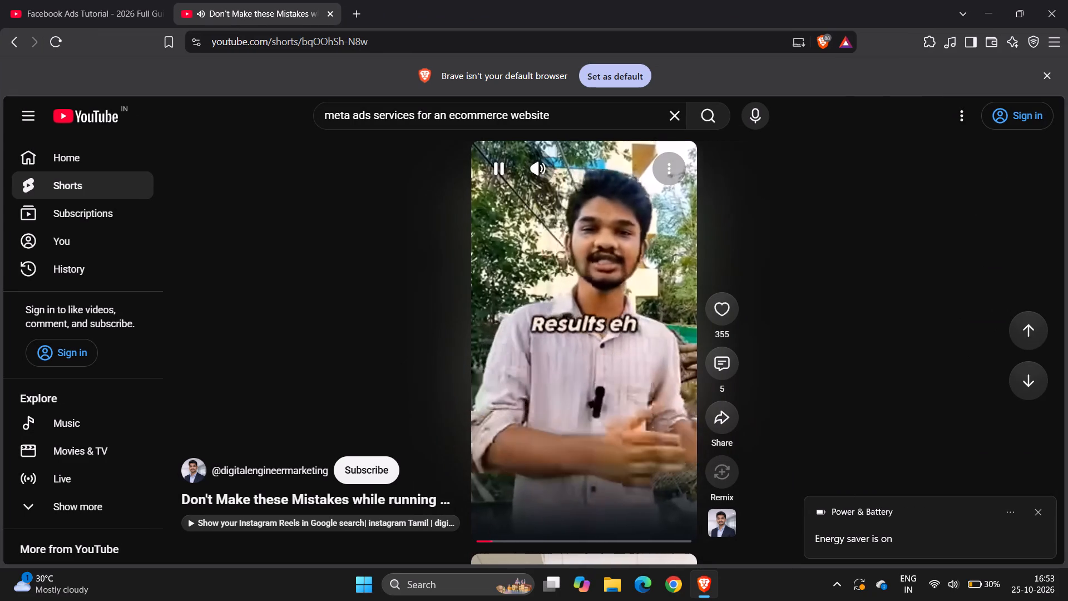
key("space")
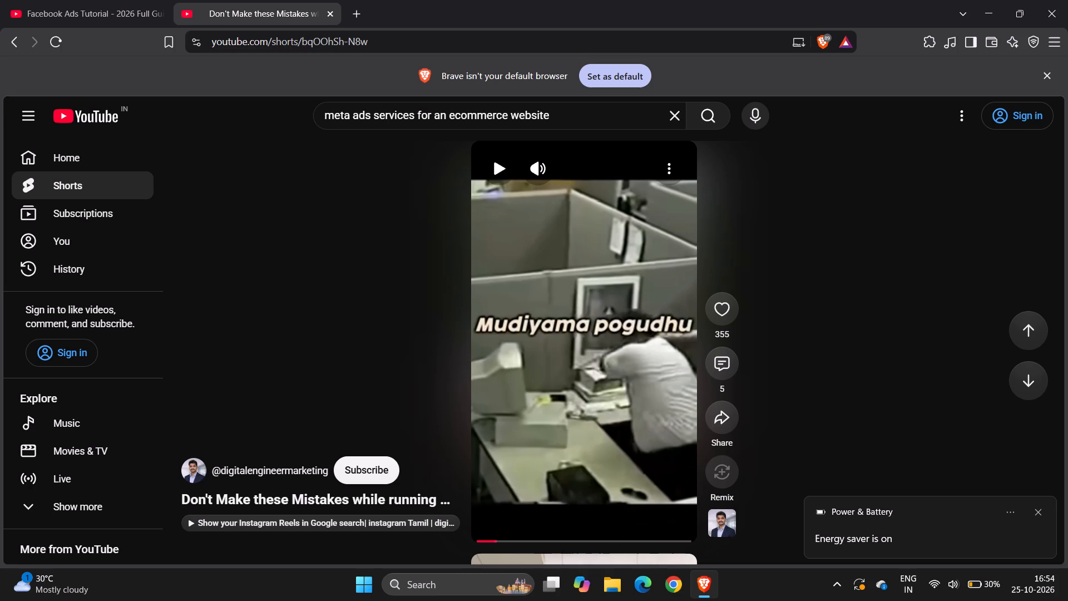
key("space")
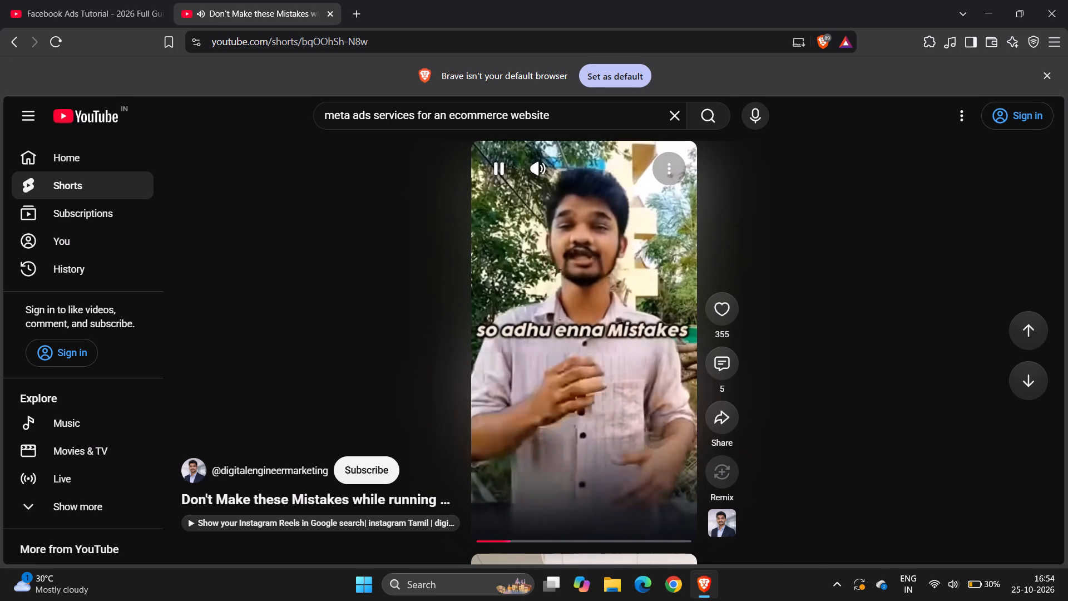
key("space")
key("space")
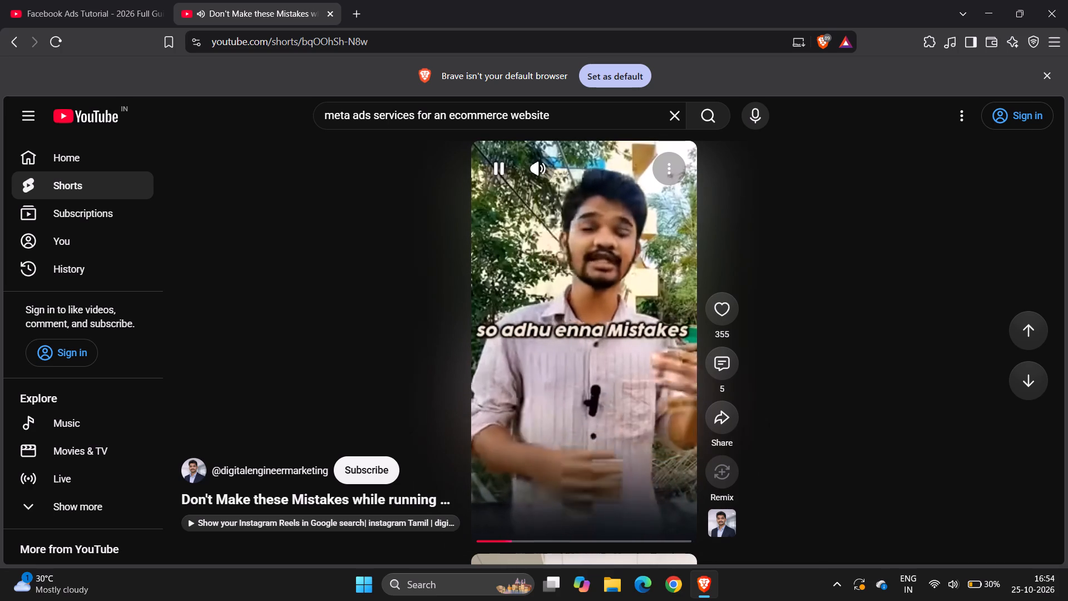
key("space")
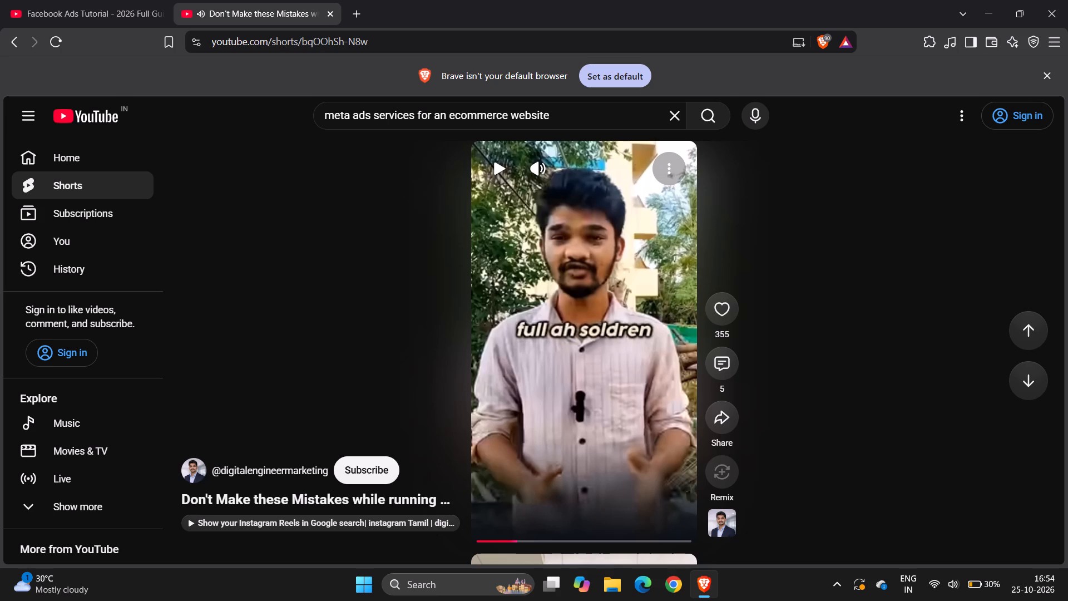
key("space")
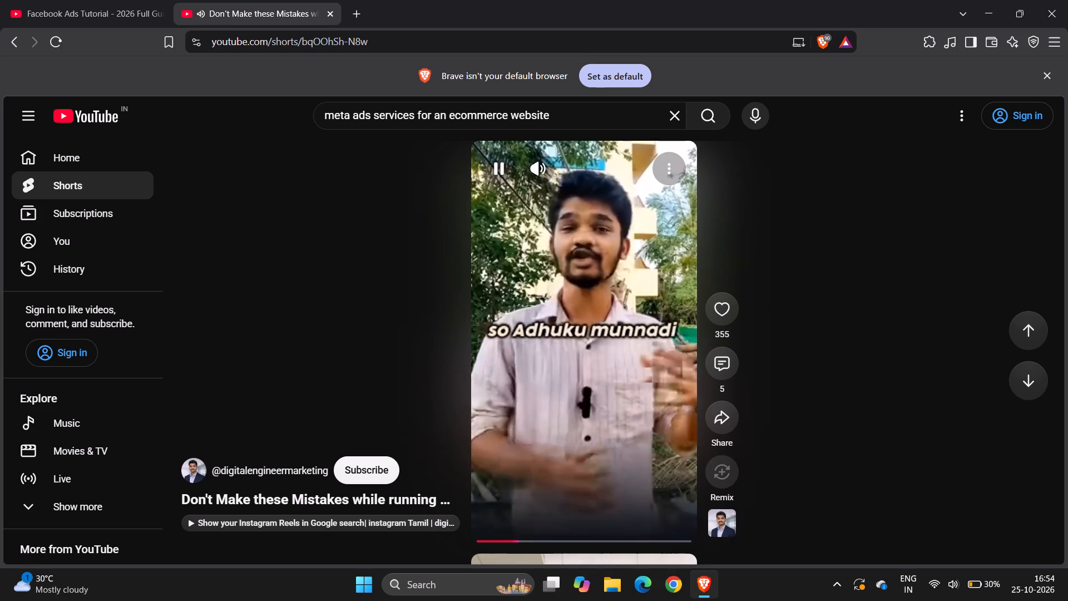
key("space")
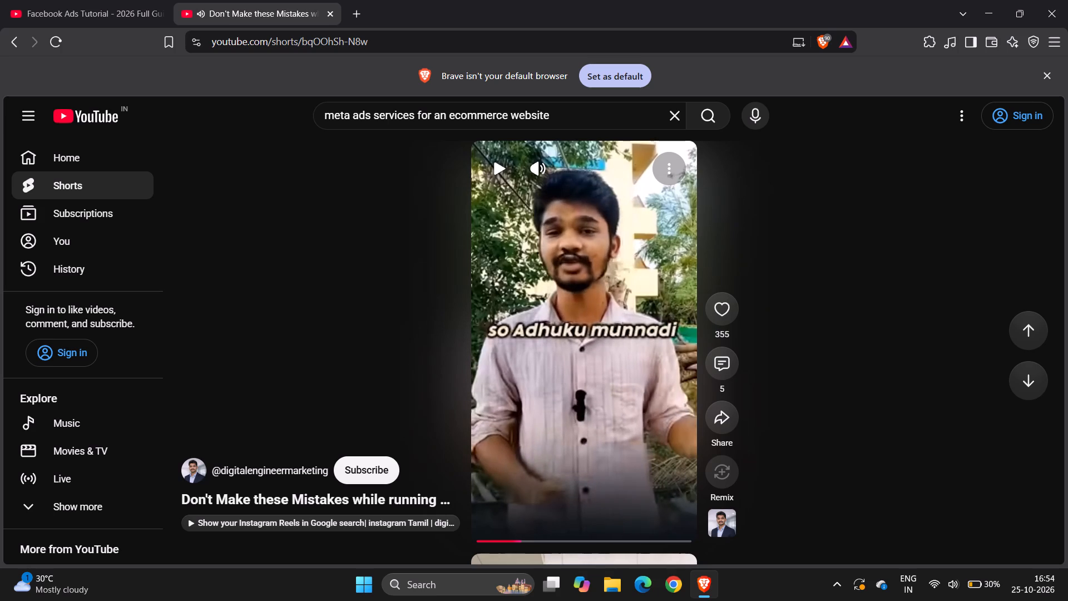
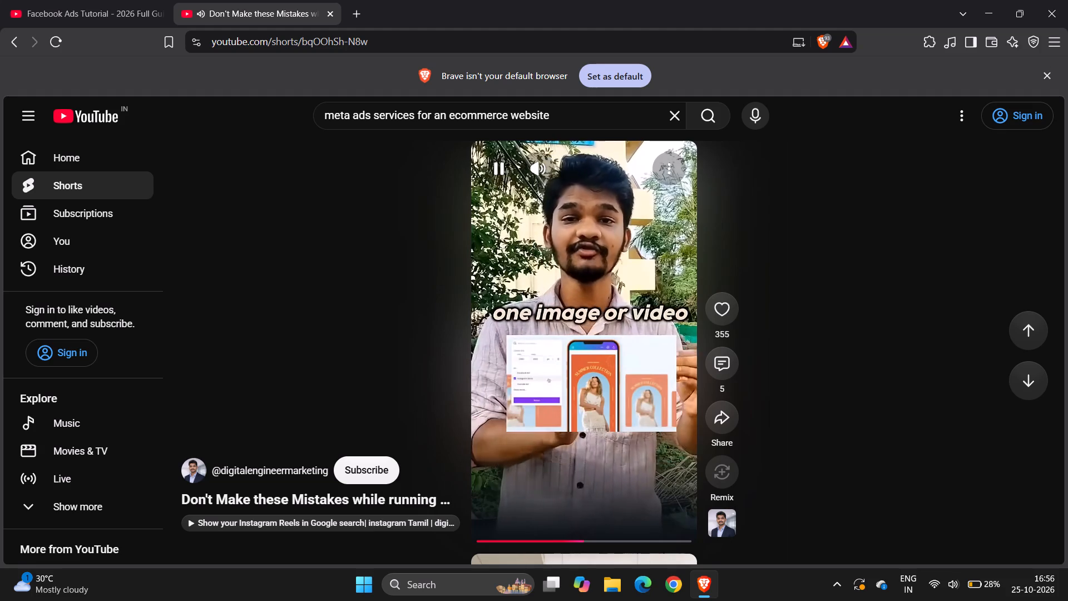
Pause the Short, switch to Chrome and recheck the proposal's Approval & Sign-off table and Thank You section.
key("space")
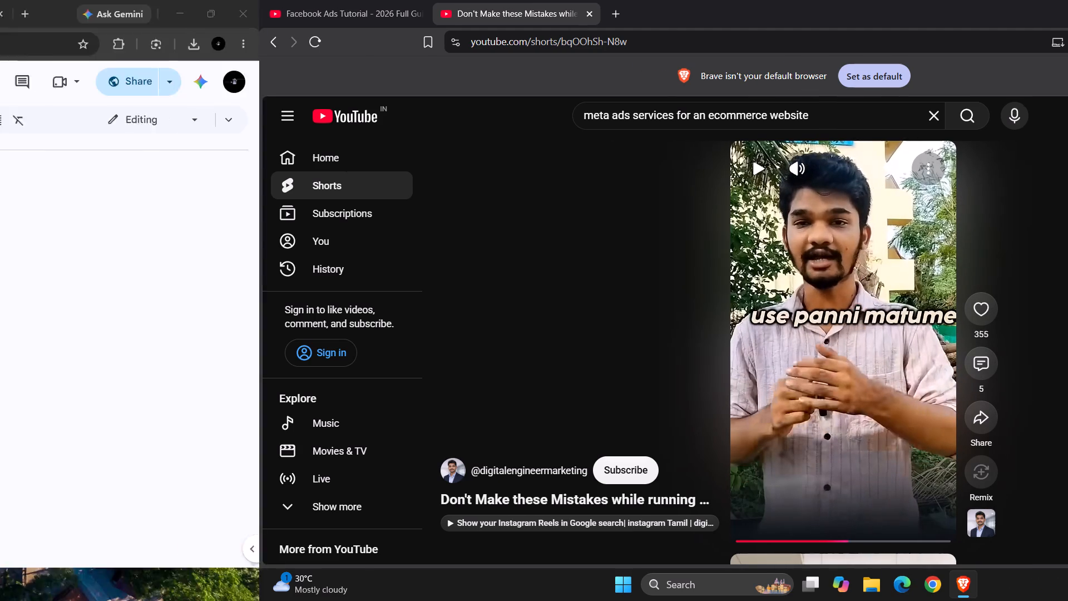
scroll(606, 382, "down", 7)
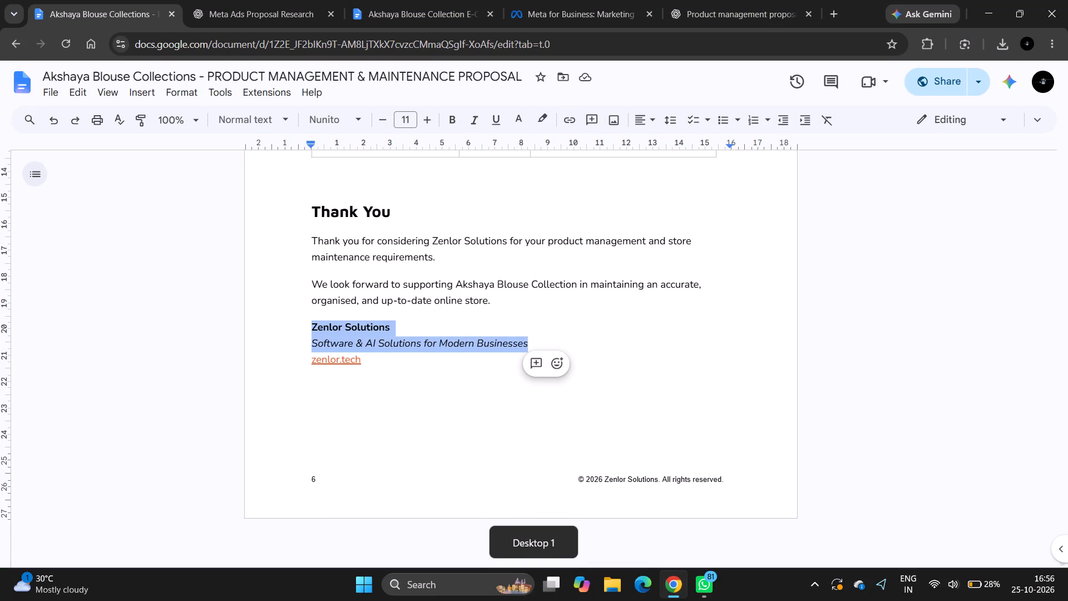
scroll(606, 382, "up", 3)
scroll(606, 382, "down", 1)
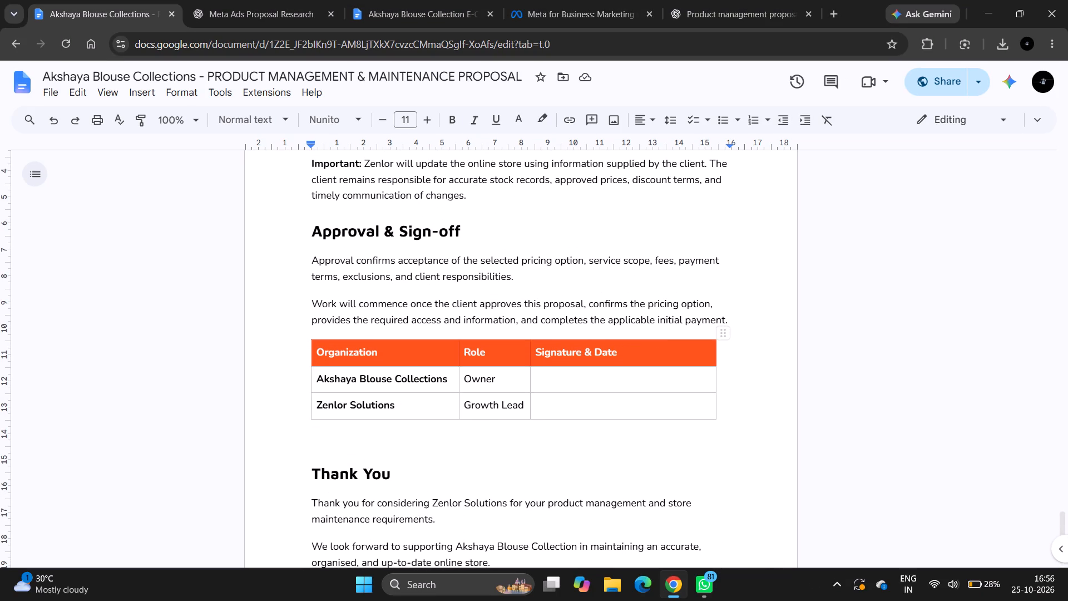
scroll(616, 409, "down", 2)
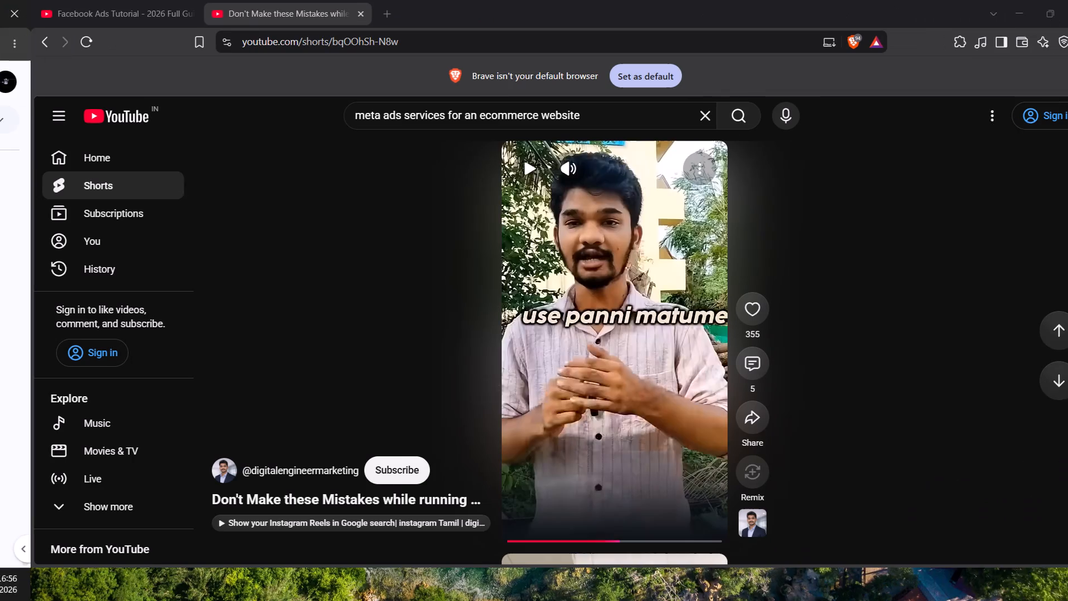
Switch back to Brave and continue watching the Short on Meta ads mistakes, pausing it at intervals.
key("space")
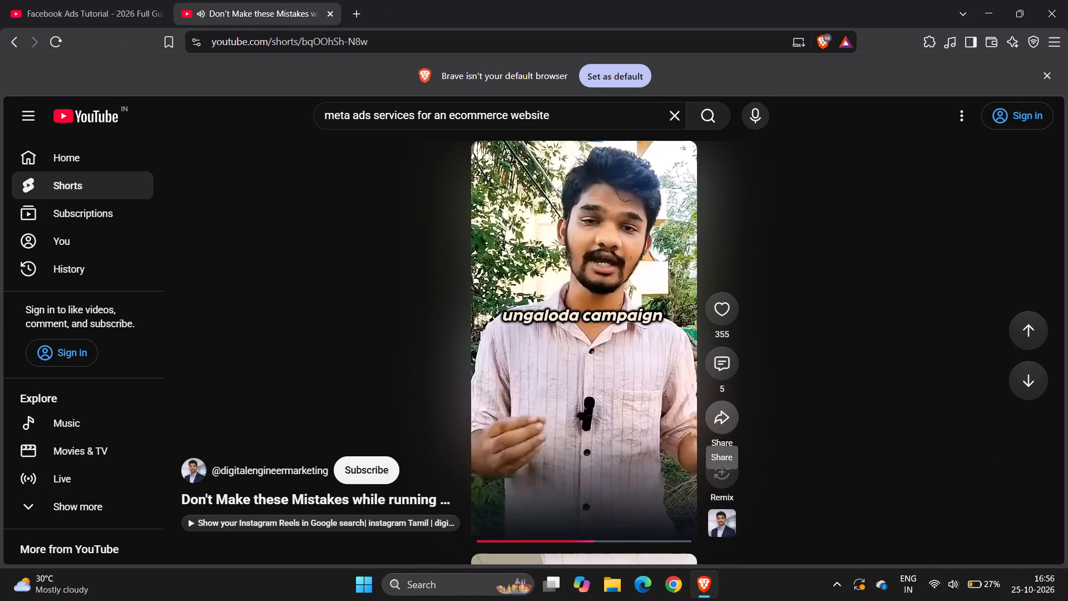
key("space")
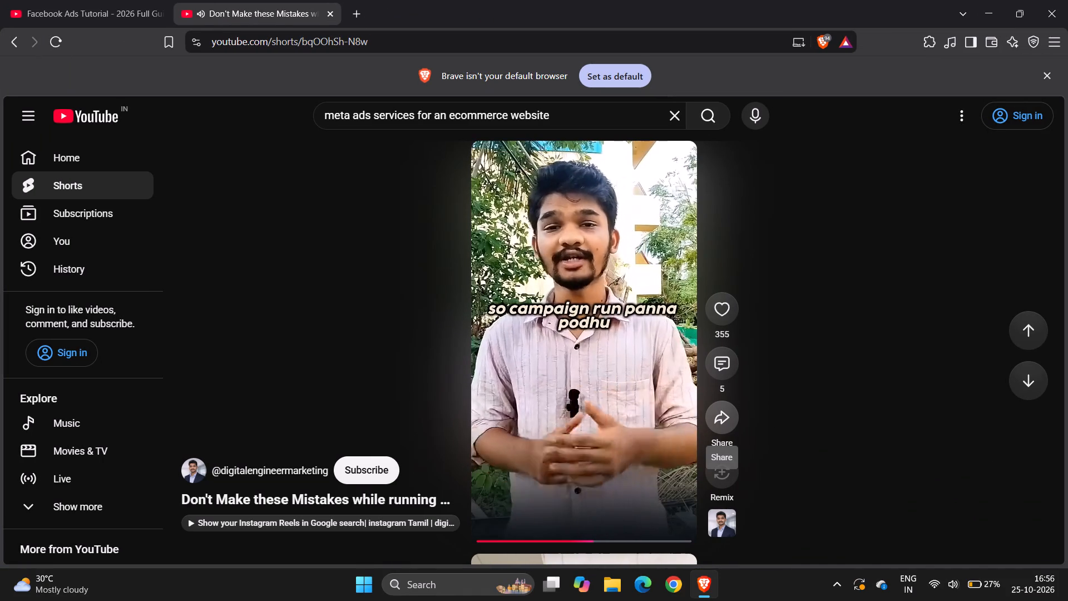
key("space")
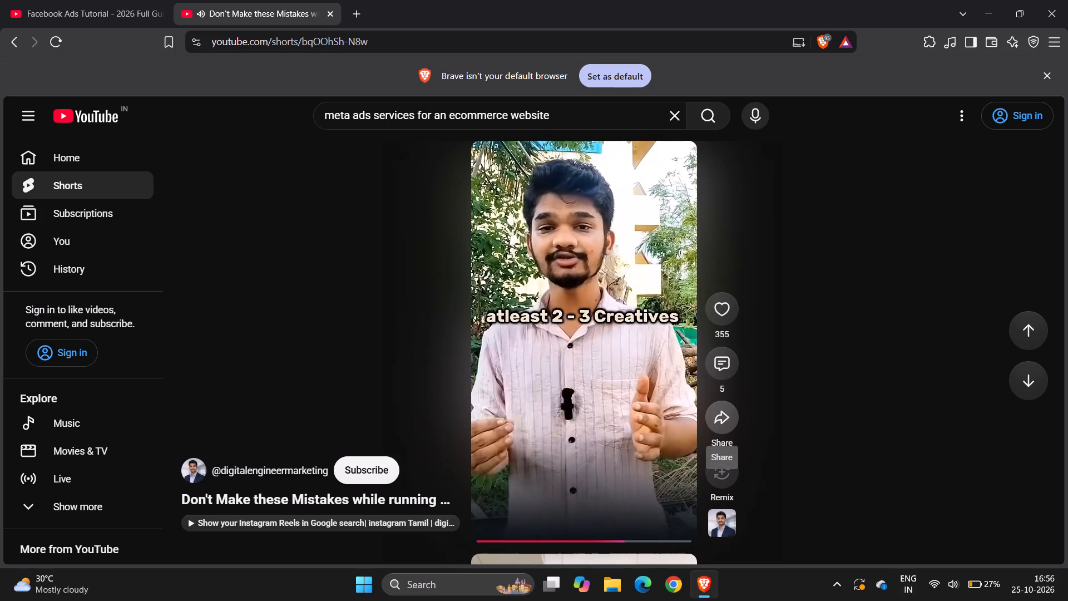
key("space")
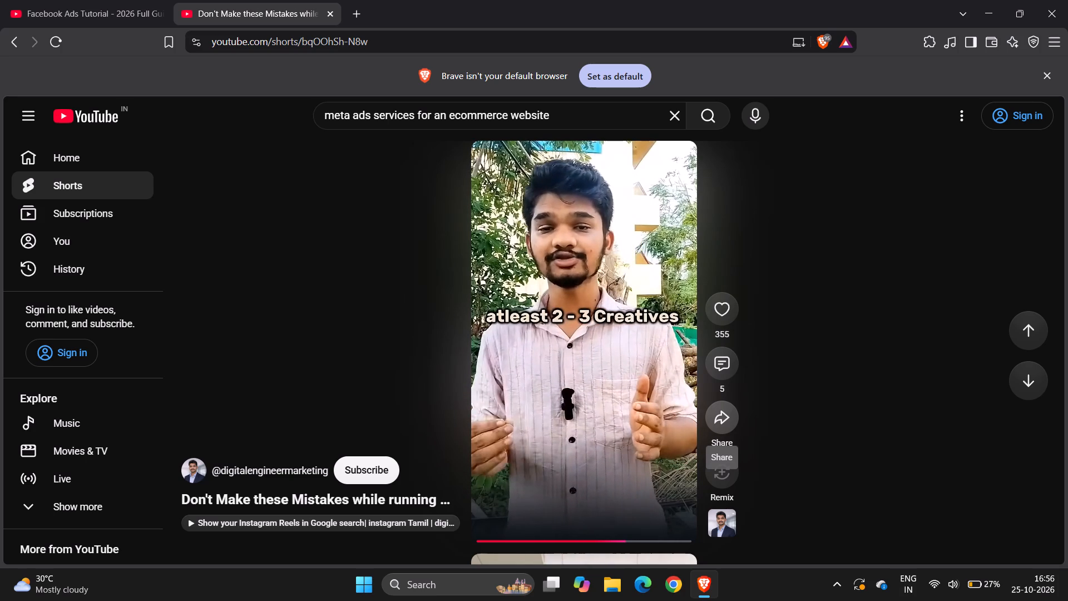
key("space")
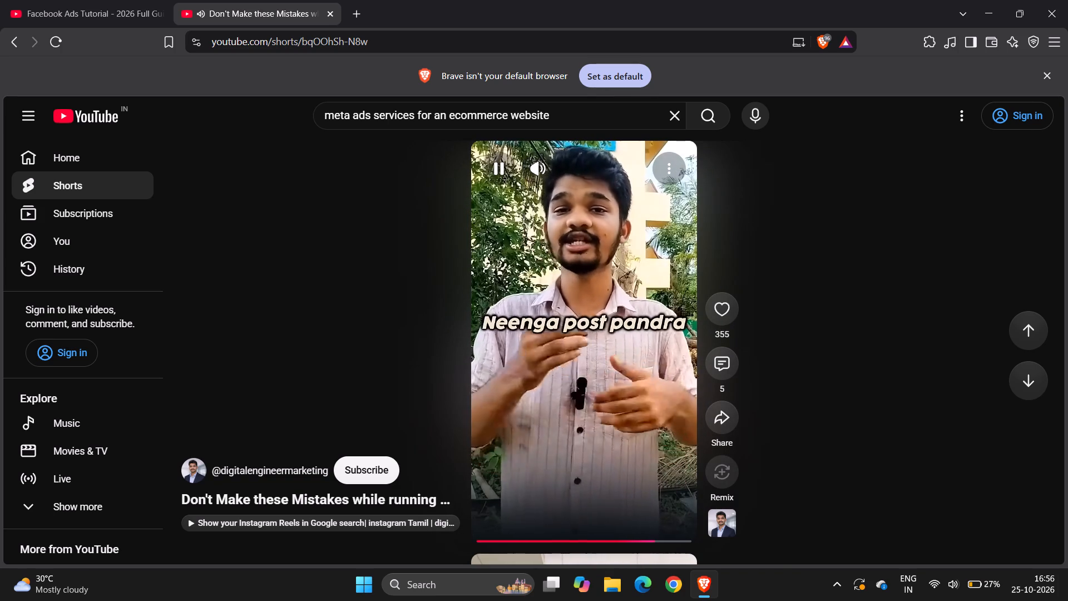
key("space")
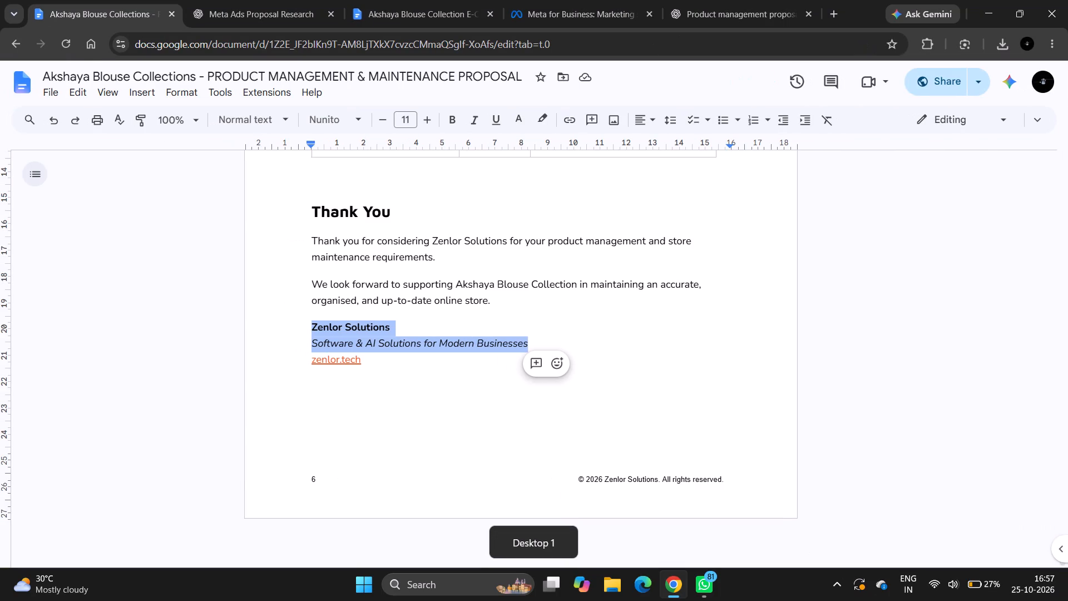
Return to the proposal's sign-off table in Chrome, and open the zenlor.tech site's About page in a new tab.
scroll(522, 339, "up", 2)
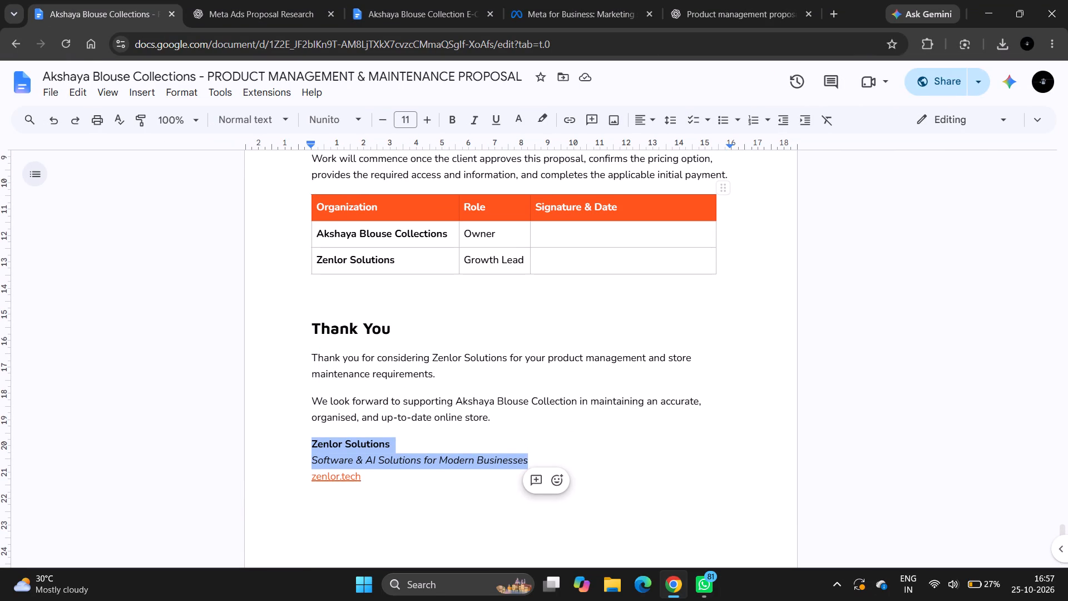
left_click(831, 0)
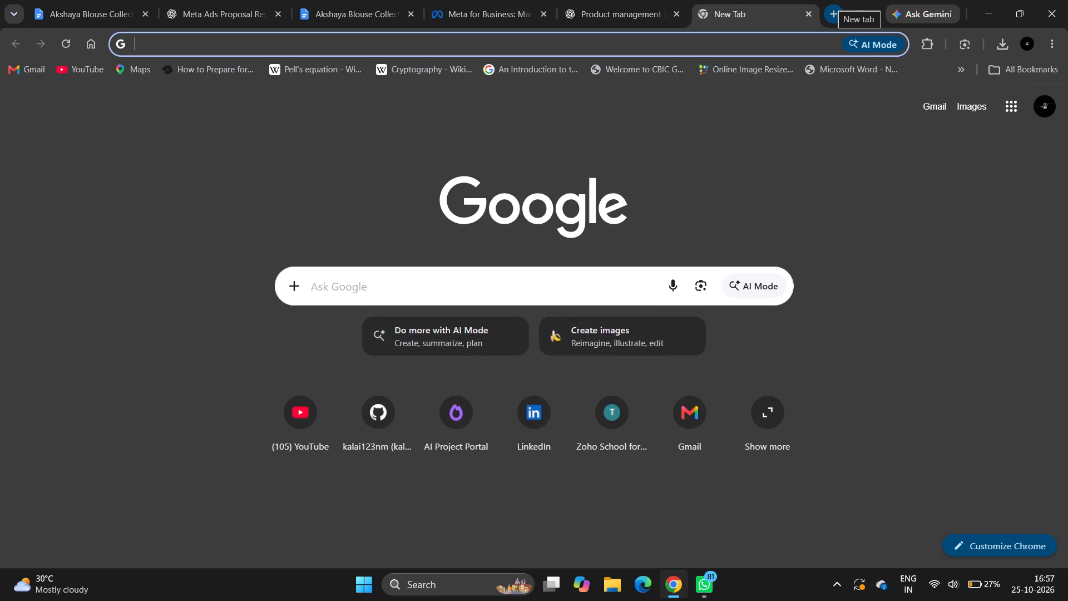
type("zenlo")
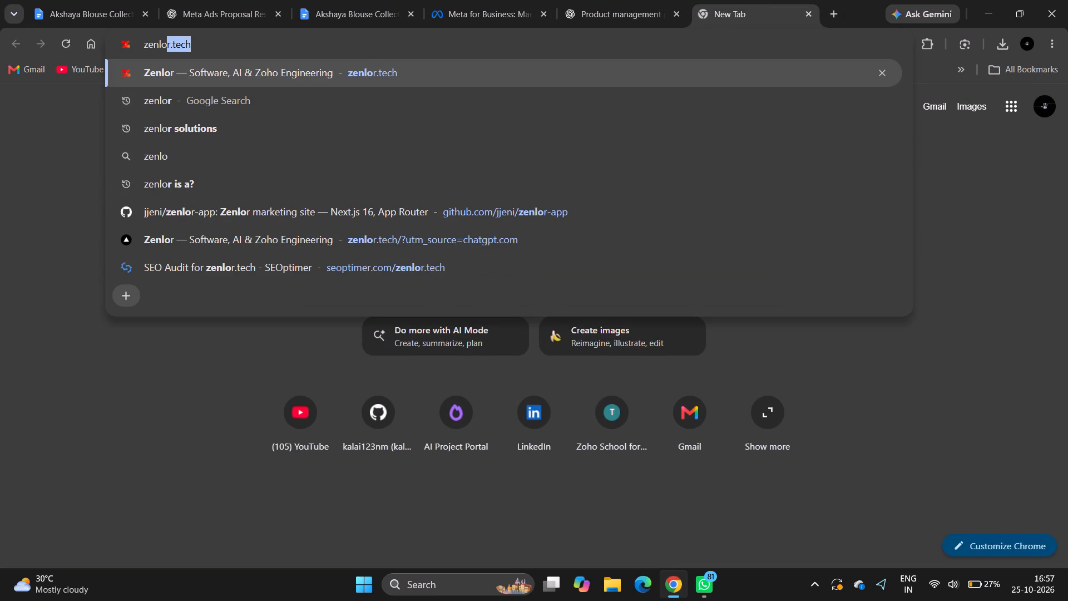
key("Return")
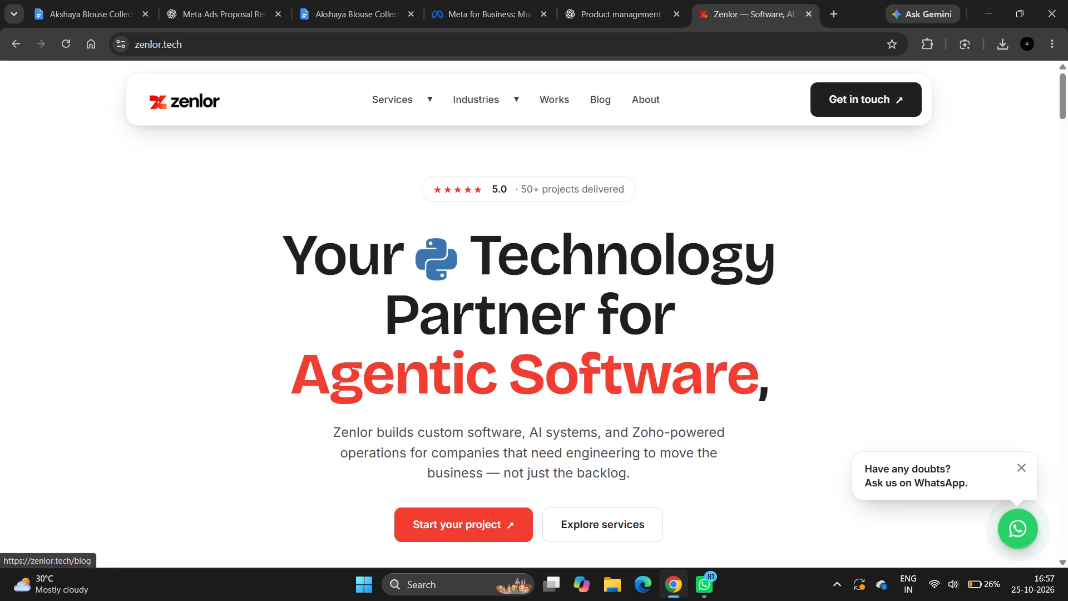
left_click(638, 100)
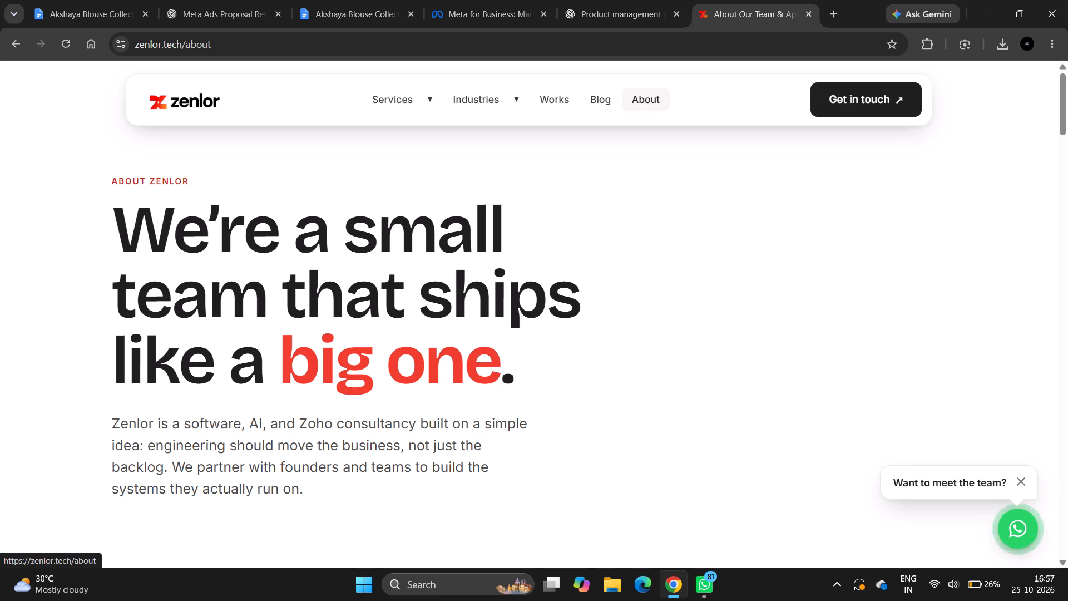
Examine the About page's story, team members' role titles and footer, and close the site's tab.
scroll(599, 246, "down", 5)
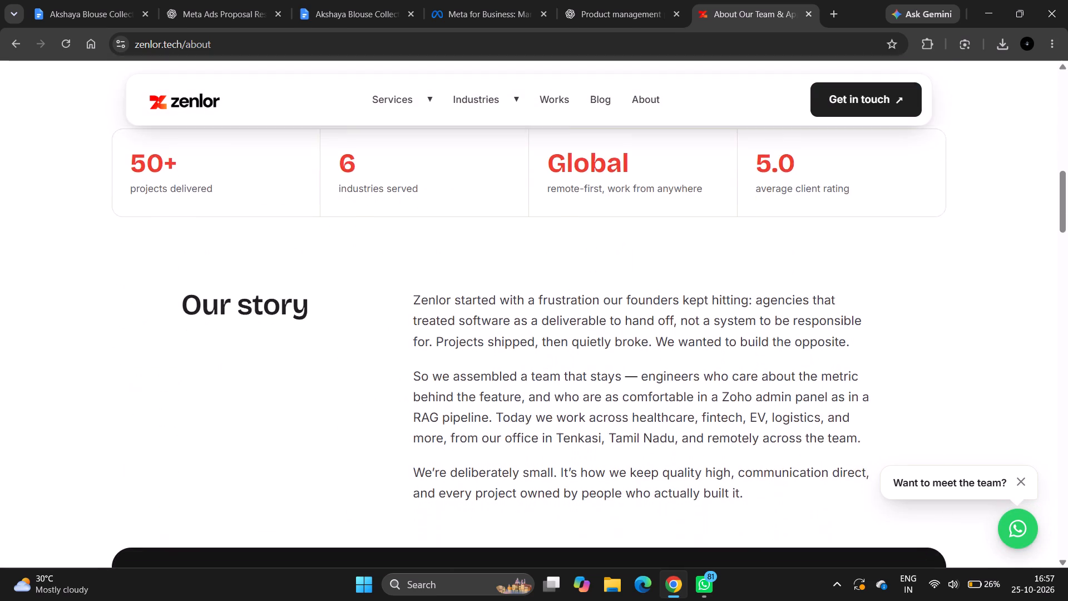
scroll(599, 246, "down", 4)
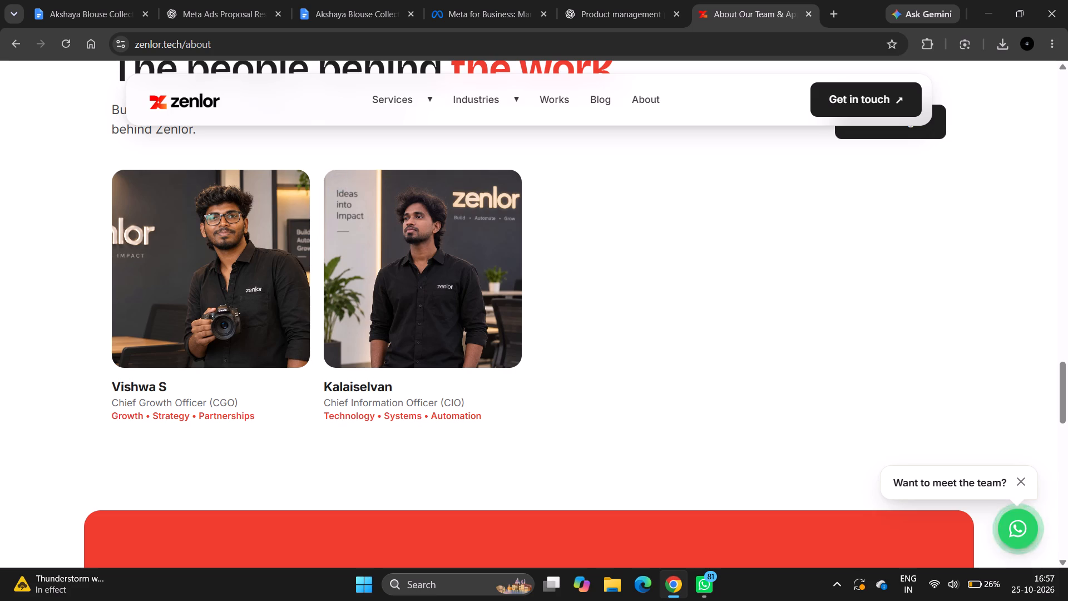
scroll(614, 295, "left", 1)
scroll(614, 295, "up", 1)
scroll(614, 295, "down", 1)
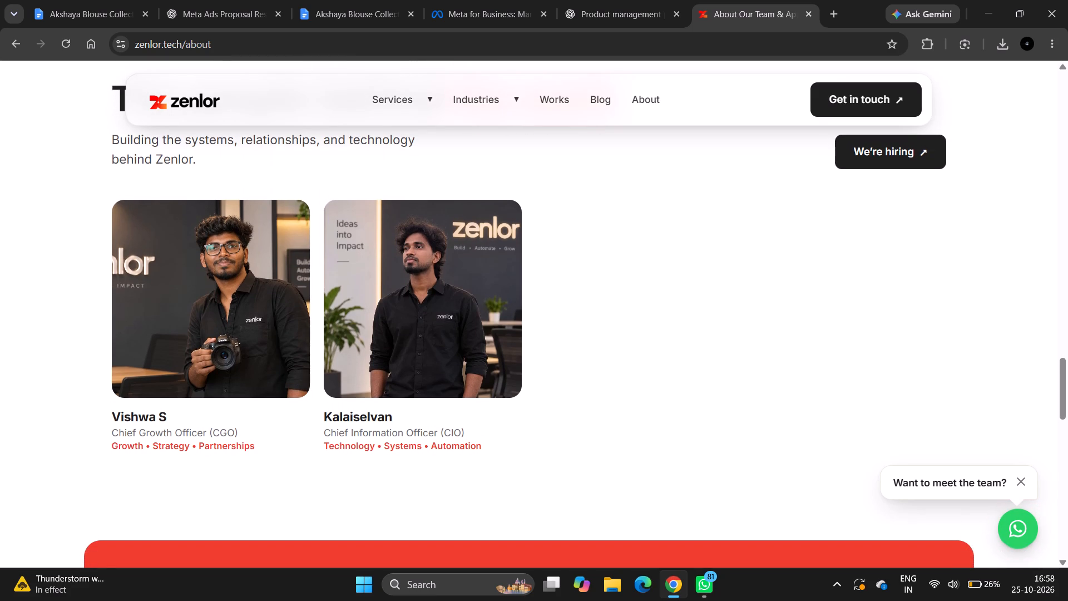
scroll(614, 295, "down", 1)
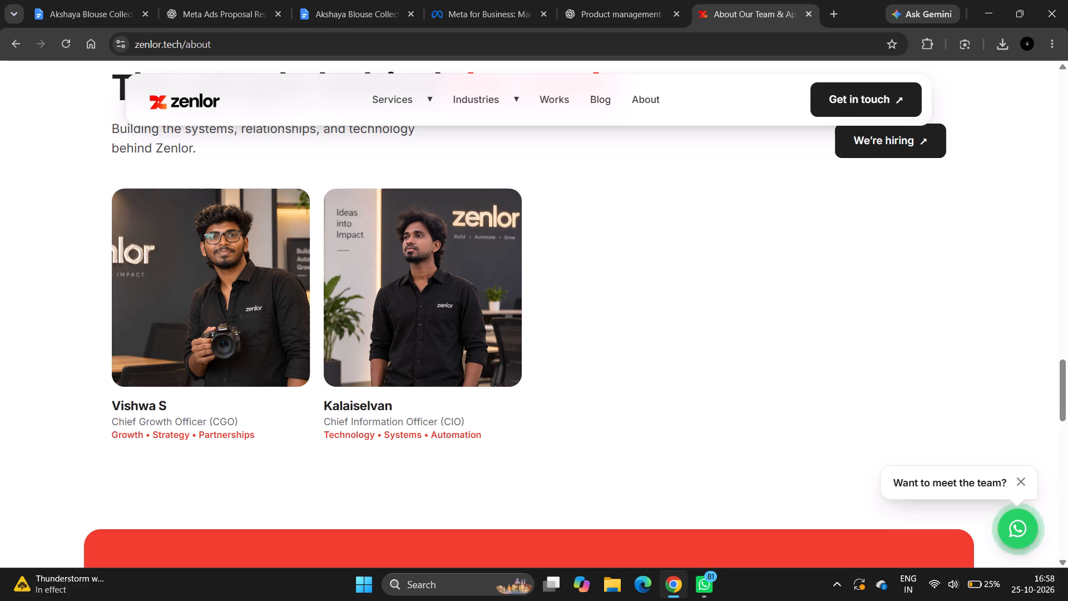
scroll(589, 307, "up", 1)
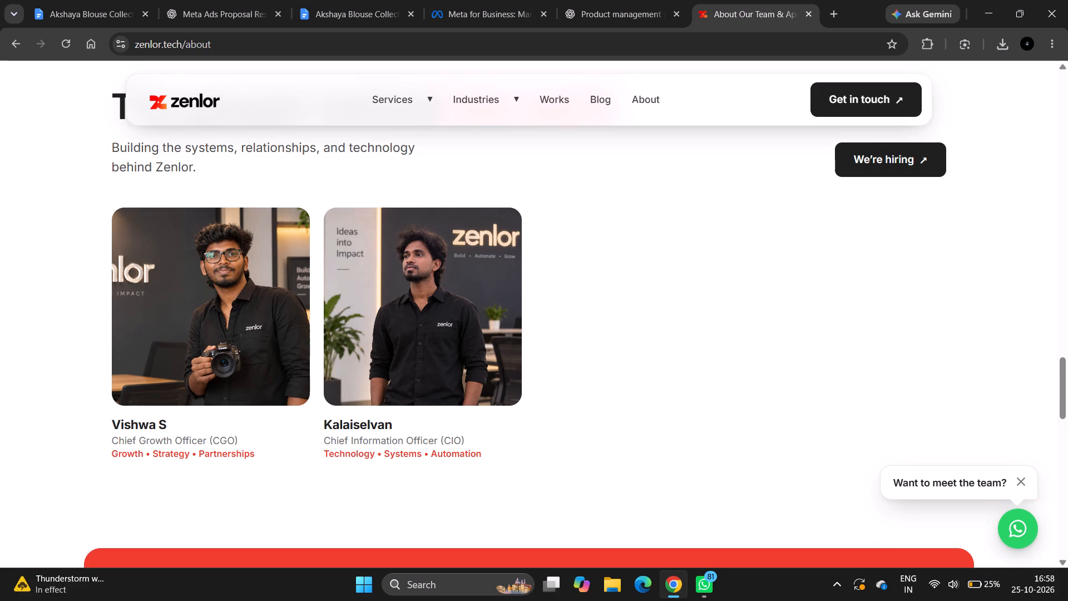
scroll(589, 307, "up", 1)
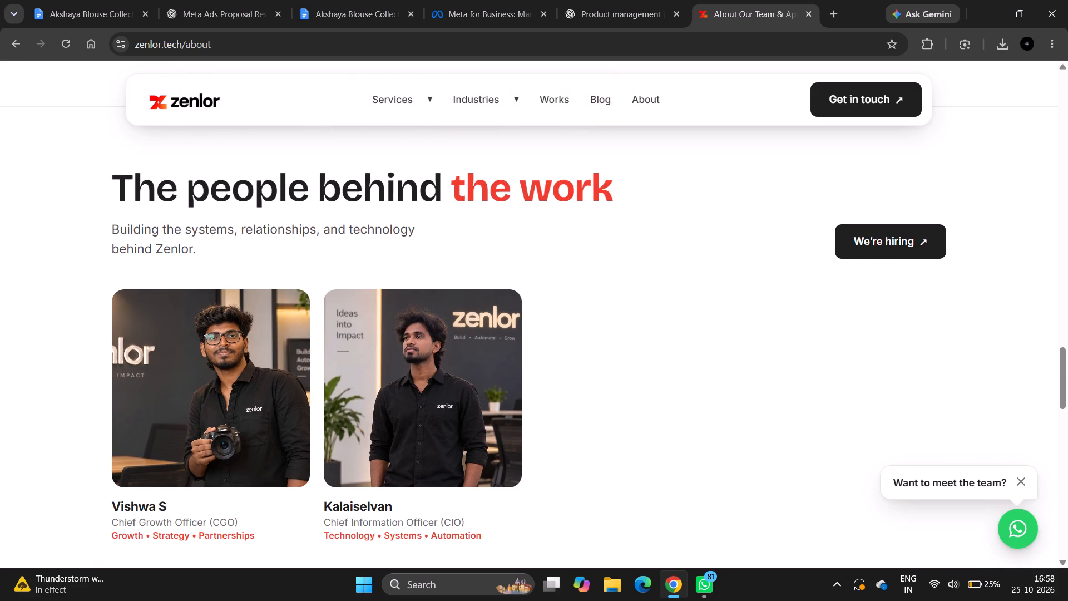
scroll(589, 307, "down", 1)
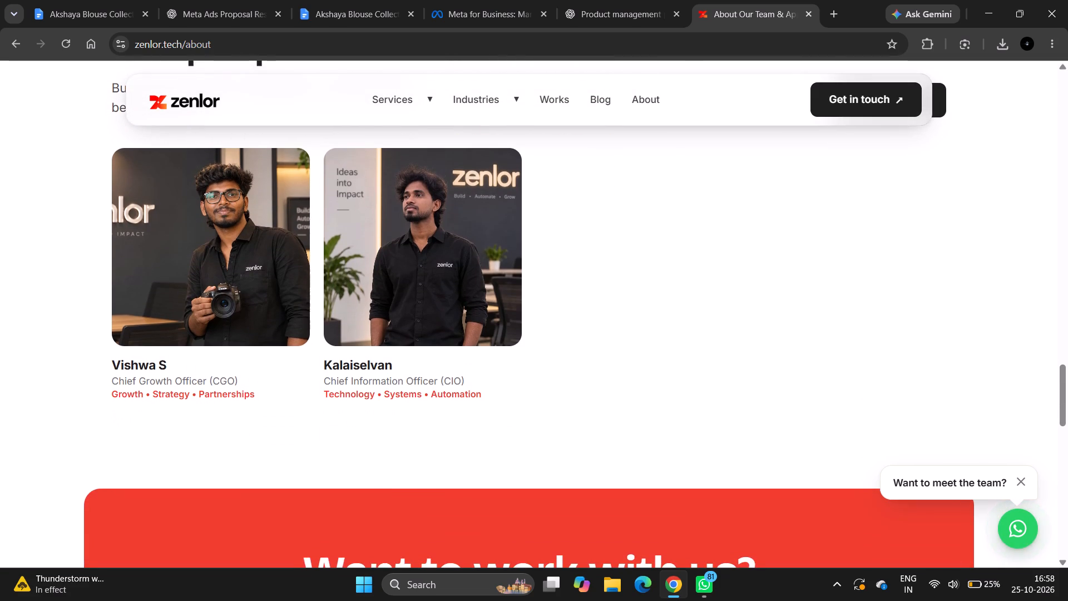
scroll(589, 307, "down", 6)
scroll(589, 307, "up", 3)
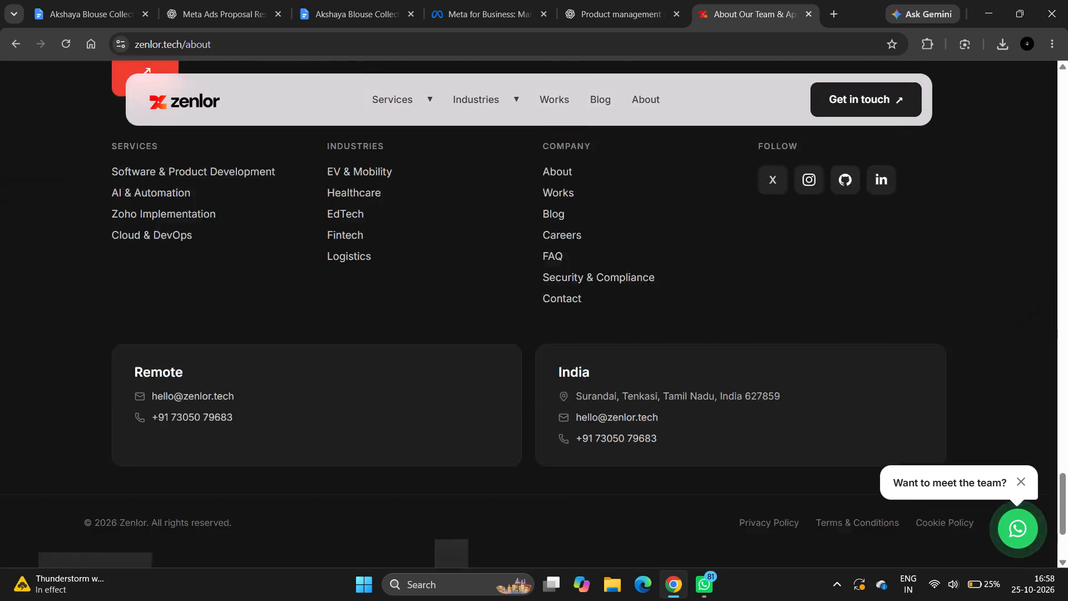
scroll(589, 307, "up", 7)
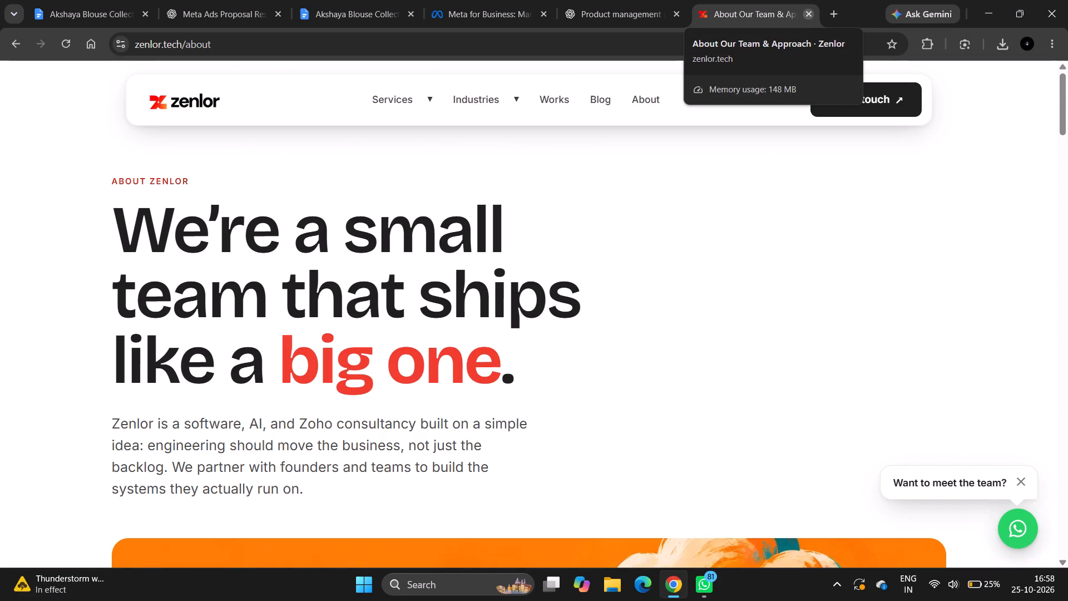
left_click(804, 10)
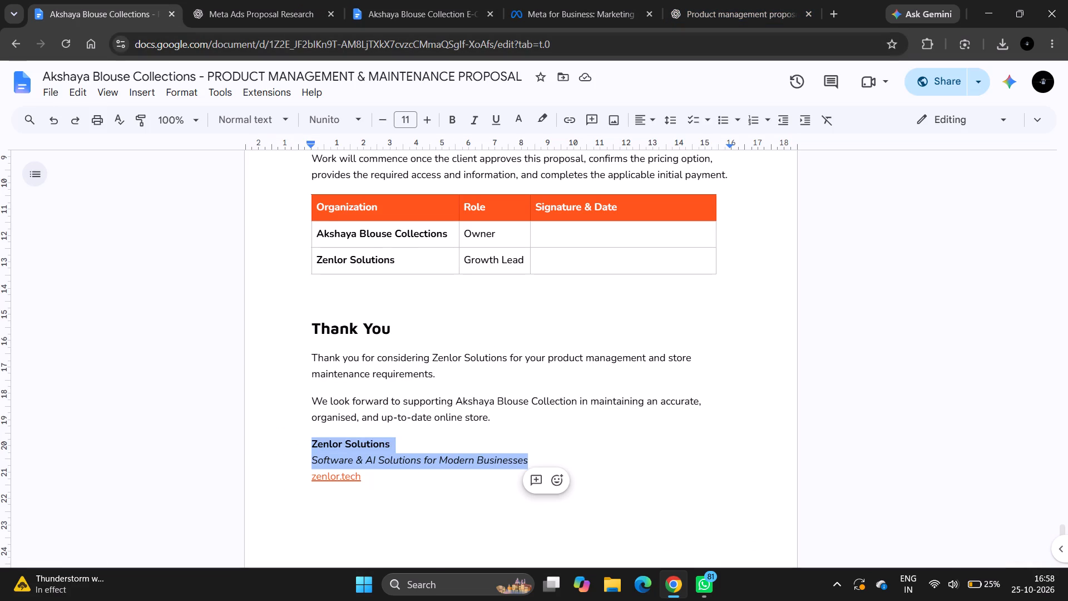
Switch to Brave, play the rest of the Meta ads mistakes Short, and advance to the Meta Ads vs. Google Ads Short, pausing it.
scroll(527, 196, "left", 2)
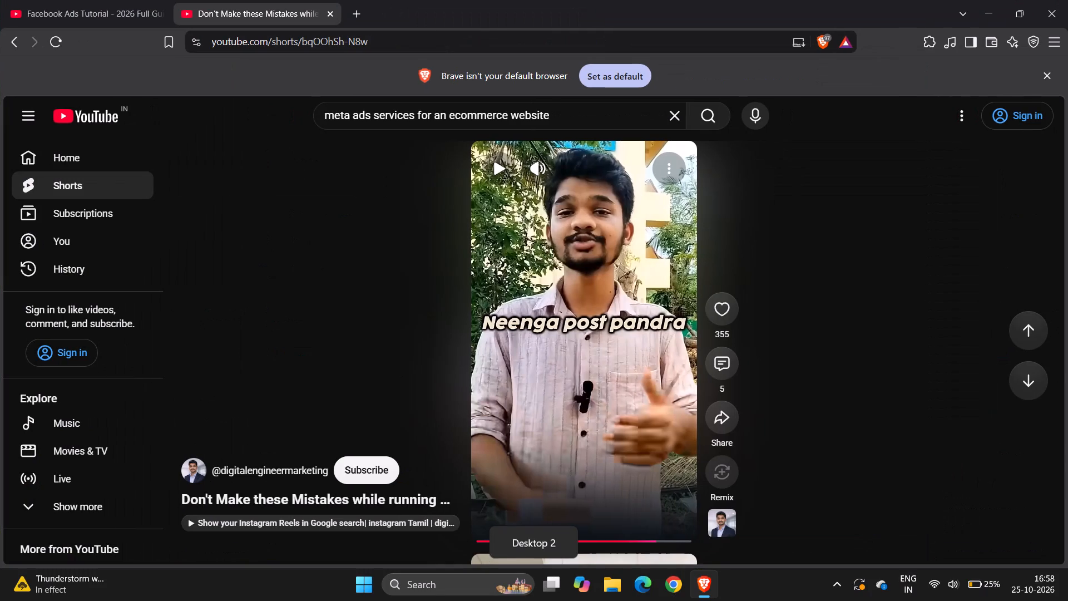
key("space")
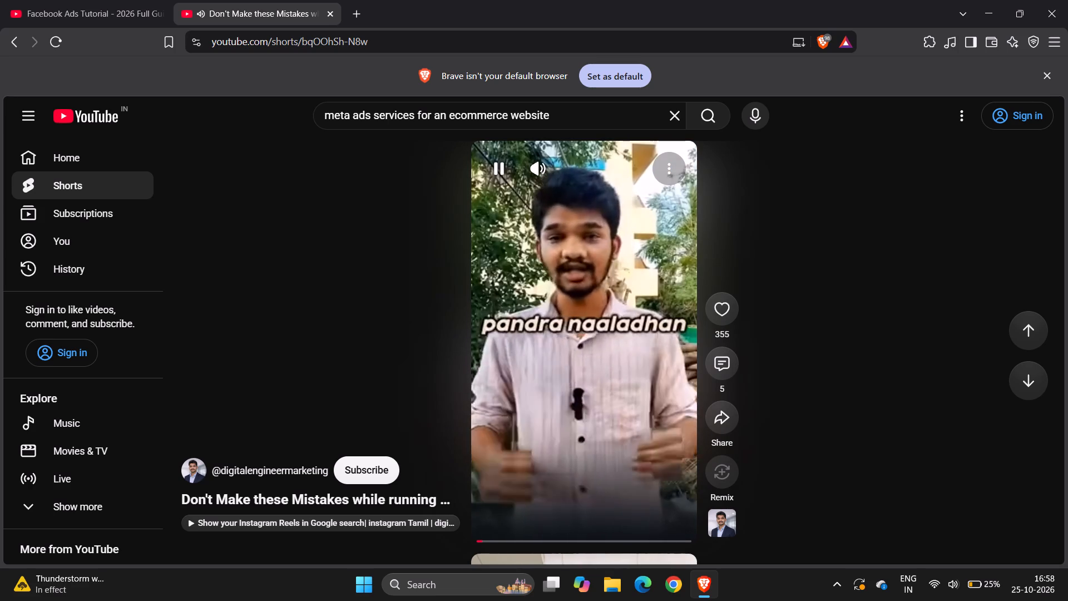
key("Down")
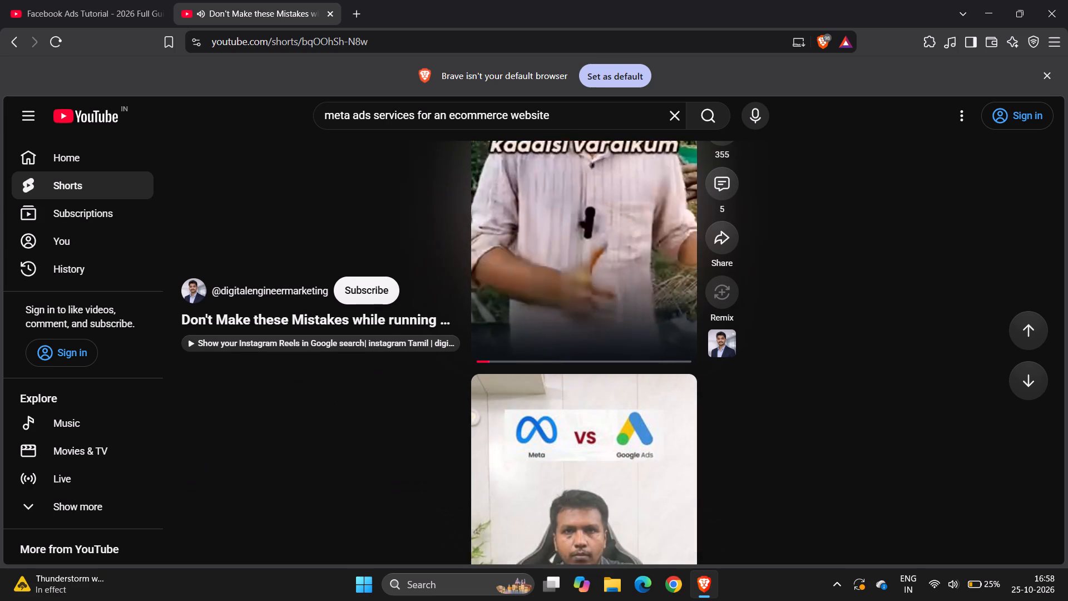
key("space")
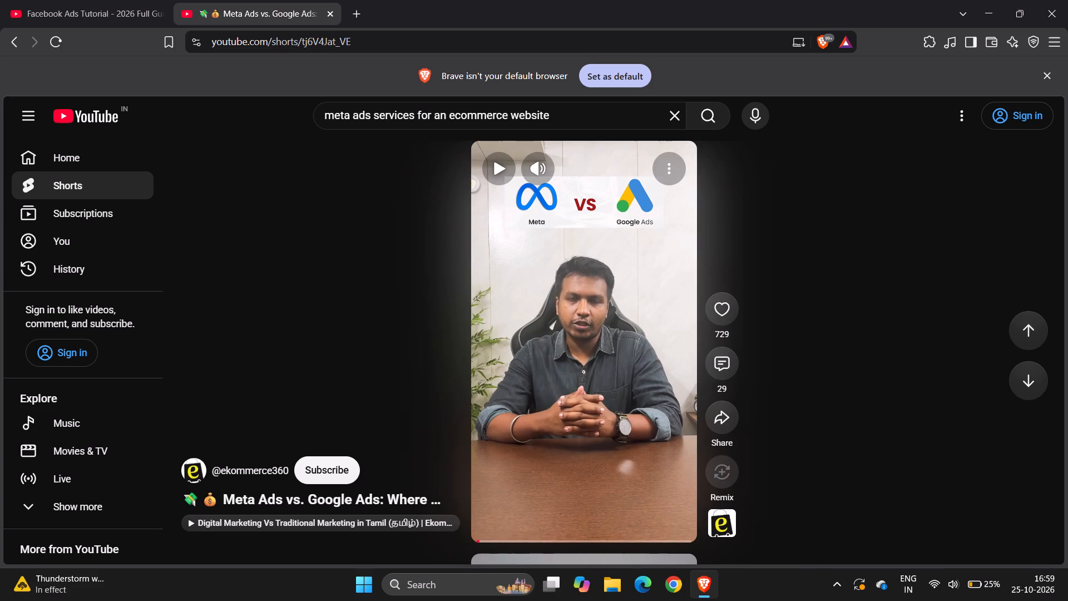
Switch to the proposal in Chrome and review it backwards from Approval & Sign-off through Client Responsibilities to the Option 2 Hourly Billing table.
key("alt+Tab")
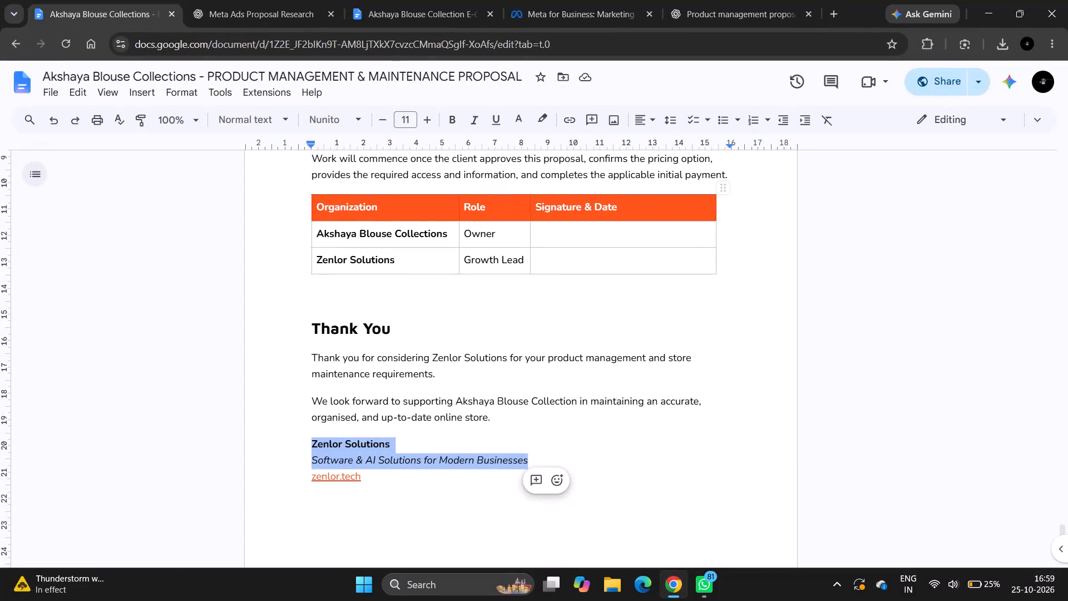
scroll(478, 292, "up", 4)
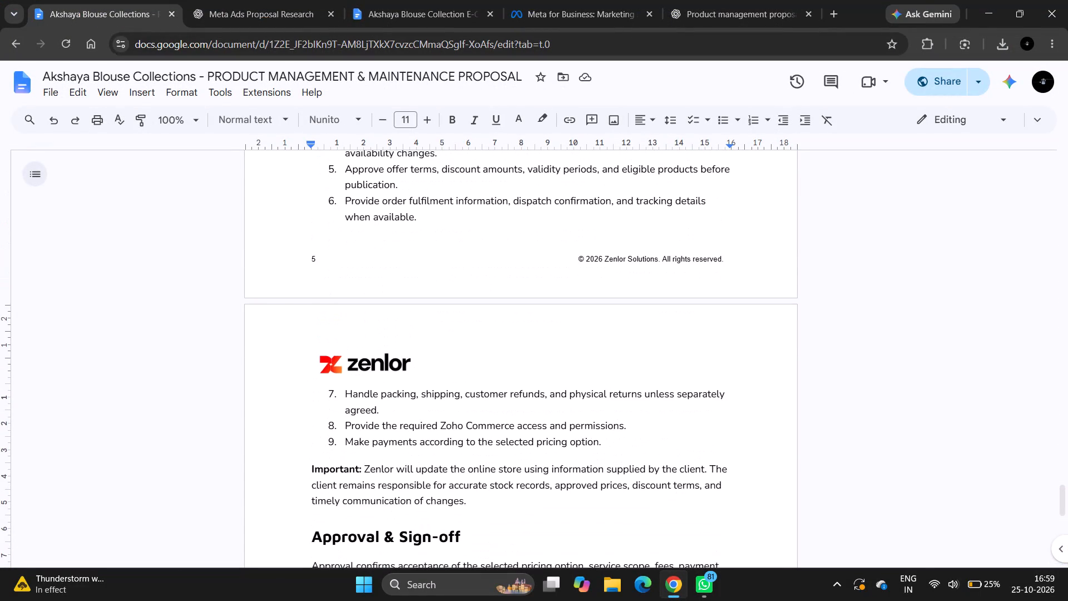
scroll(478, 292, "up", 2)
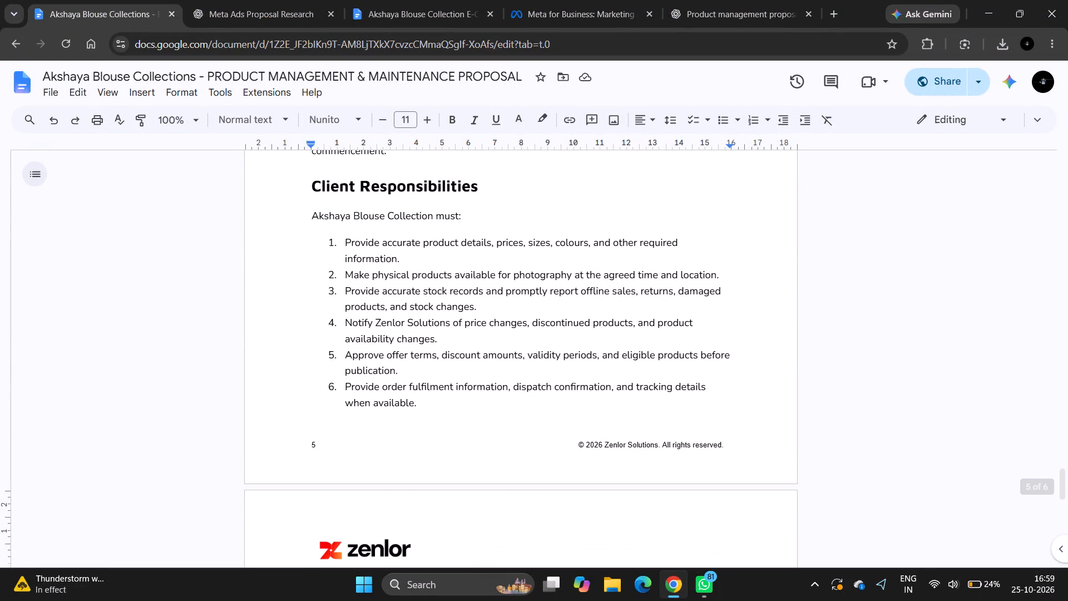
scroll(478, 292, "down", 1)
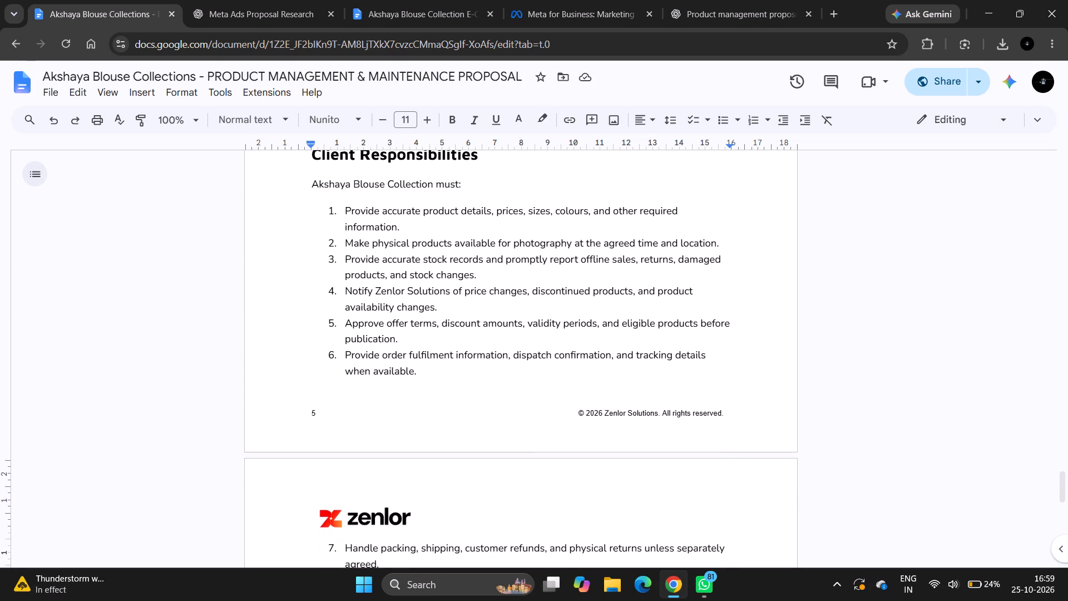
scroll(478, 292, "up", 4)
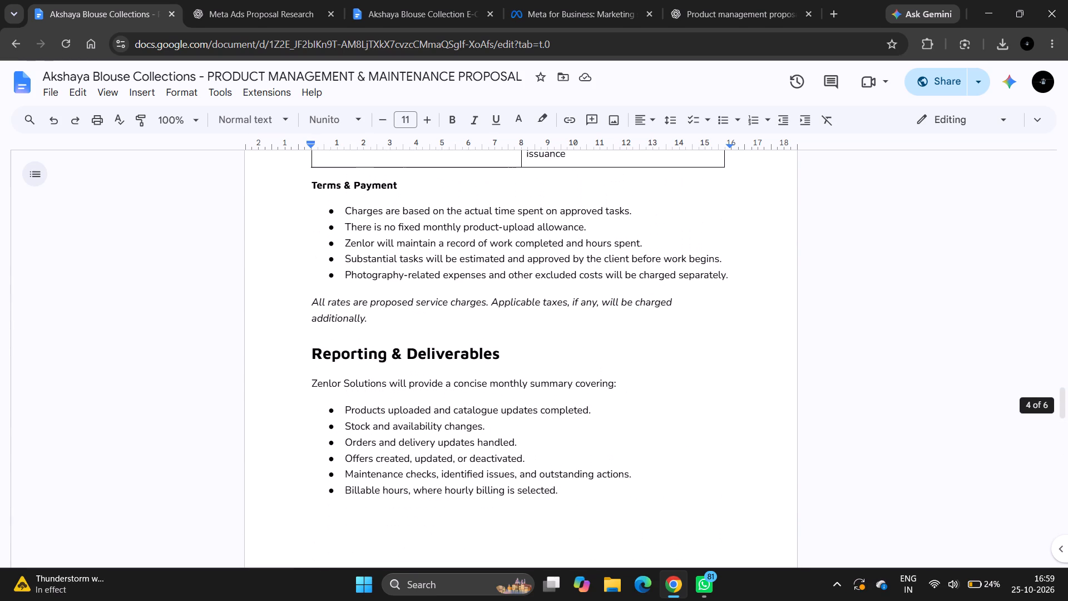
scroll(478, 292, "up", 4)
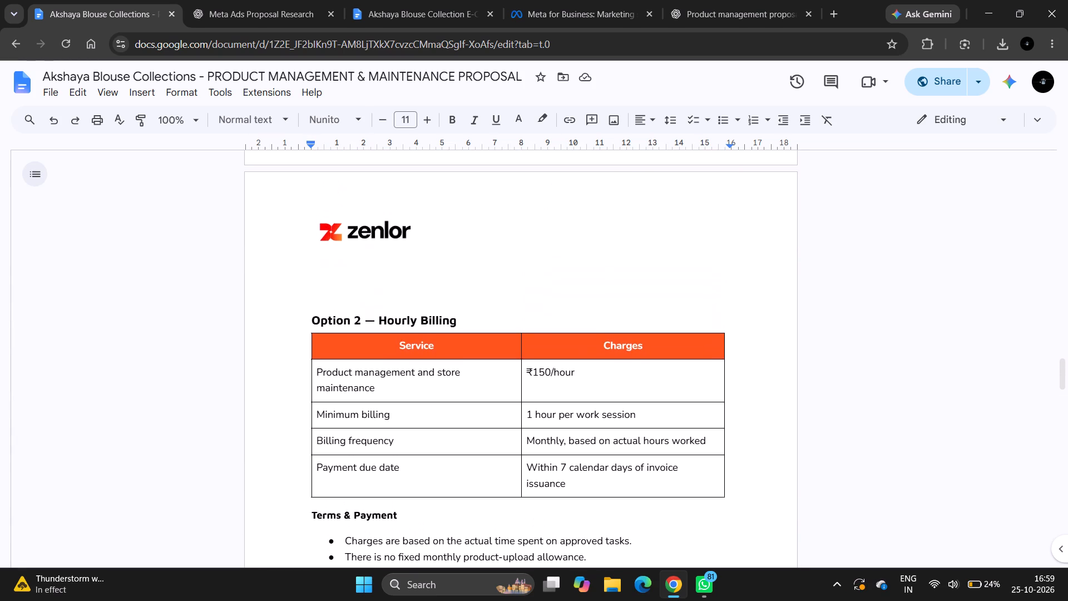
Examine the proposal's Option 1 pricing and example fee tables, and Option 2's Terms & Payment bullets down to Reporting & Deliverables.
scroll(478, 292, "up", 2)
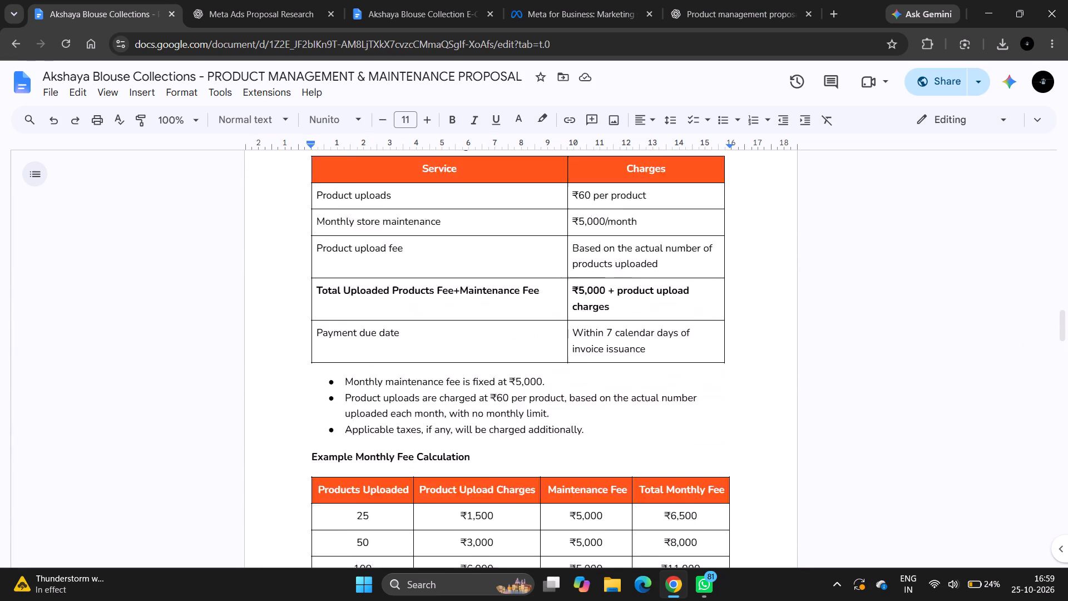
scroll(478, 292, "up", 1)
scroll(478, 292, "down", 1)
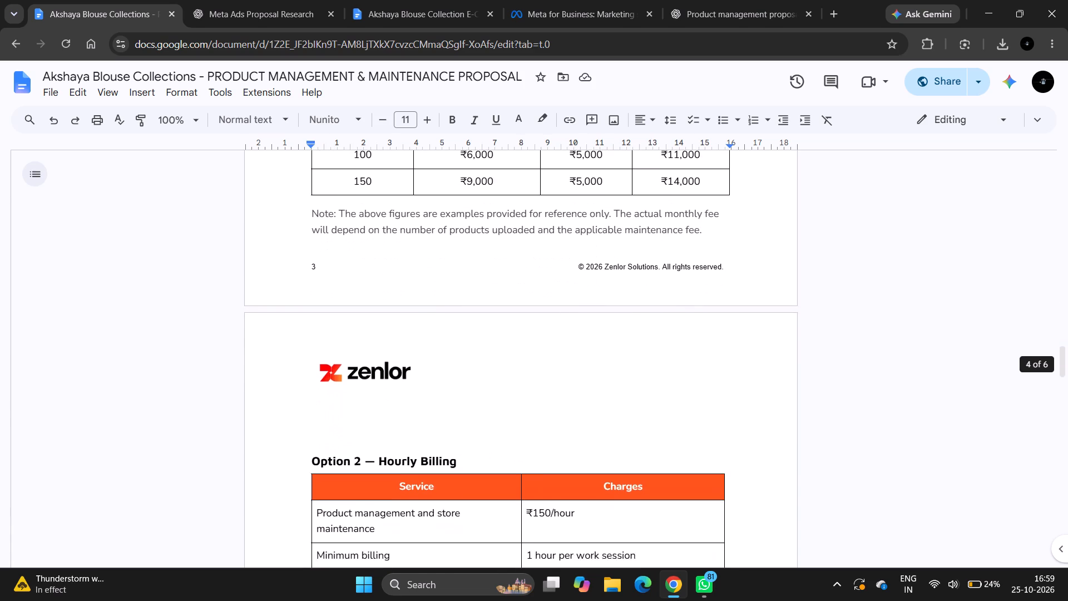
scroll(478, 292, "down", 2)
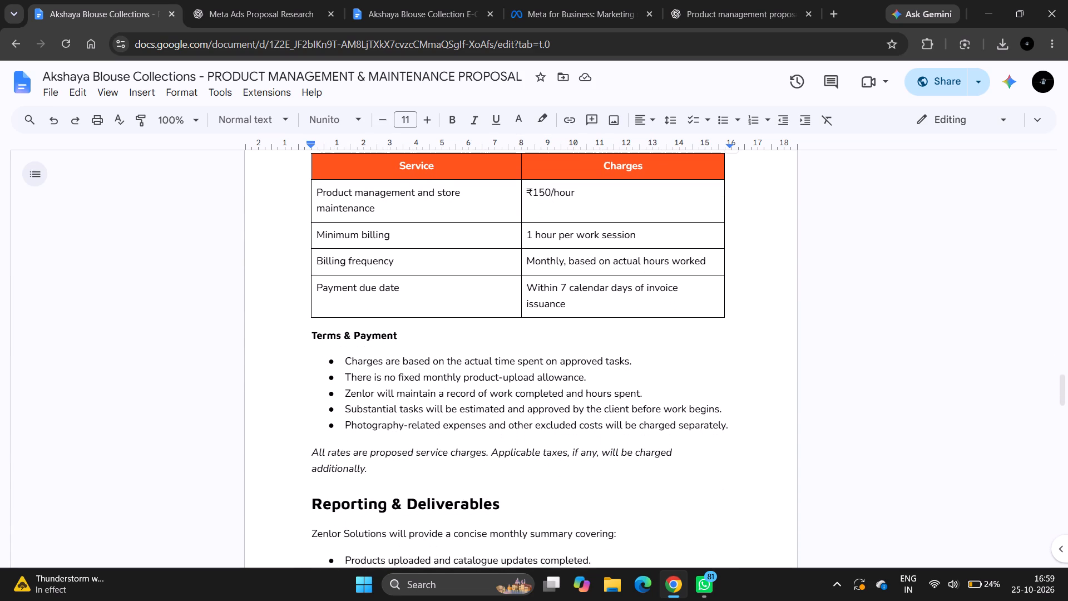
scroll(478, 292, "down", 2)
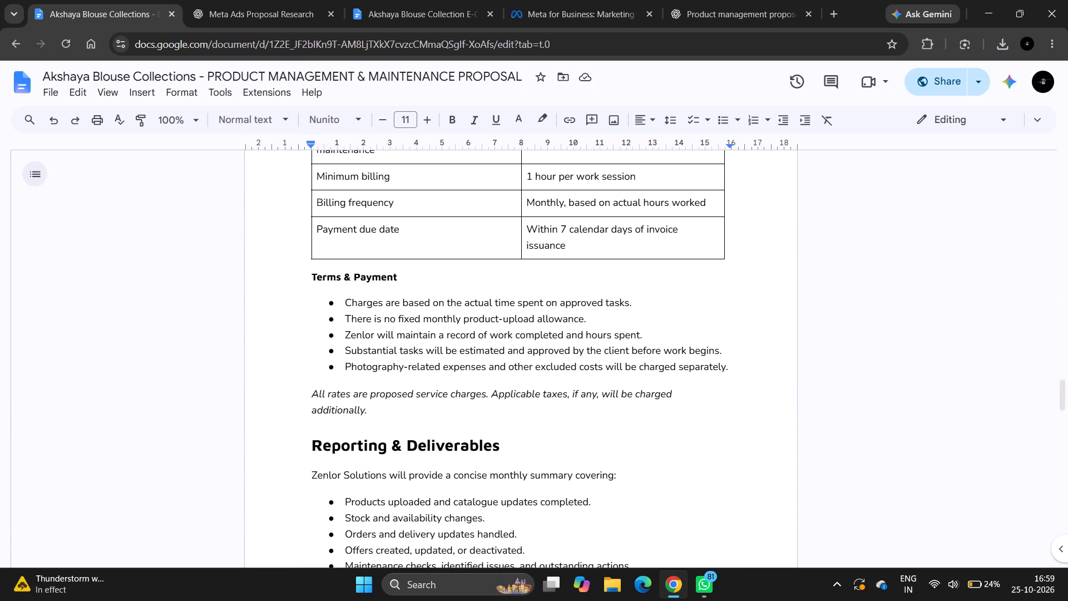
scroll(478, 292, "down", 1)
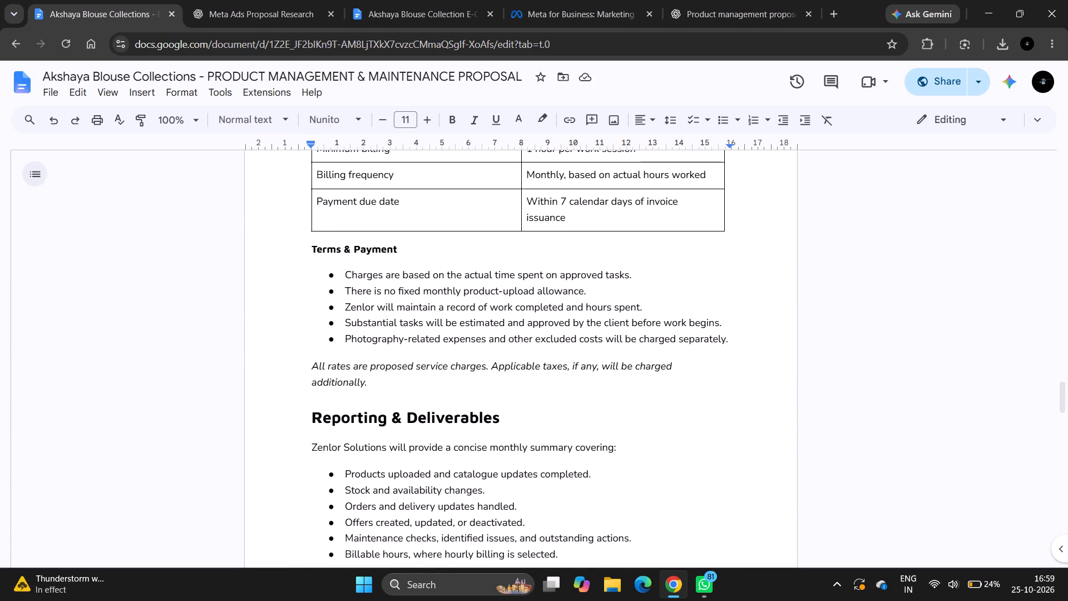
Review the Example Monthly Fee Calculation table again, along with the Option 1 charges and the bullets beneath them.
scroll(478, 292, "up", 4)
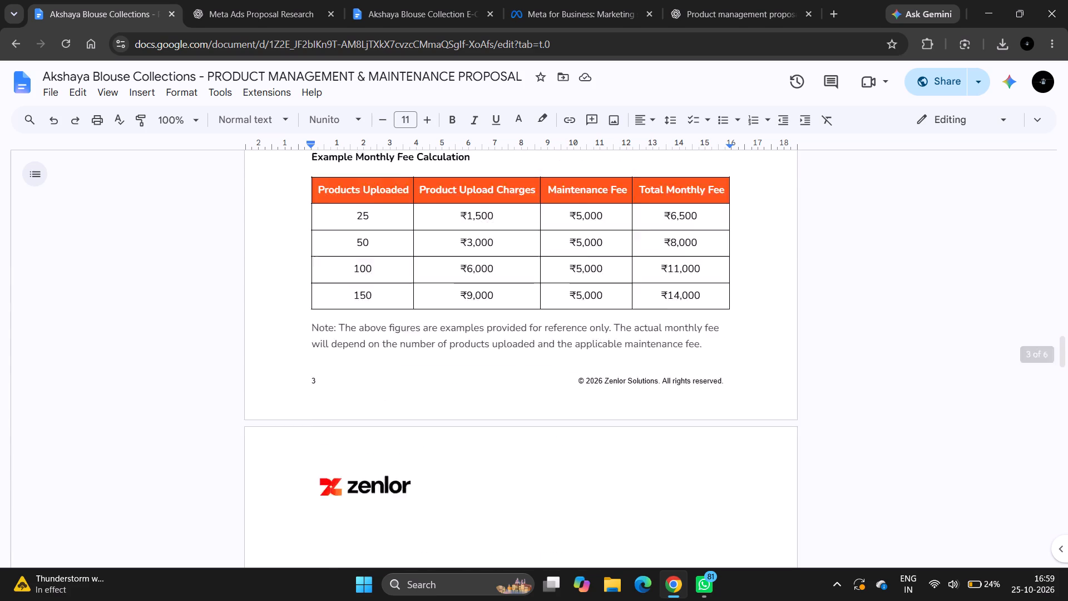
scroll(467, 329, "up", 1)
scroll(467, 329, "right", 1)
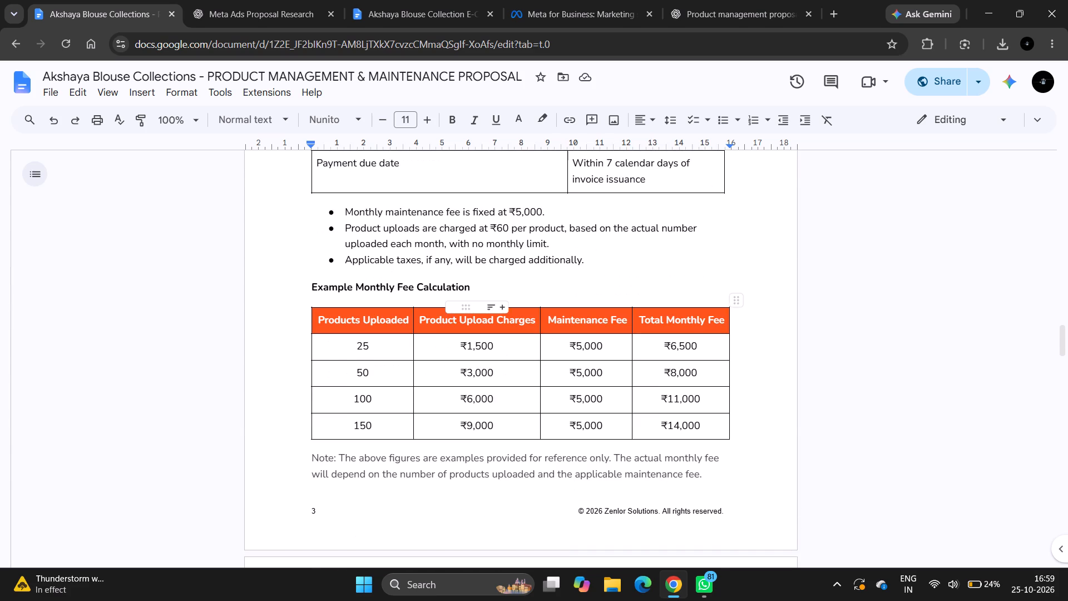
scroll(467, 329, "up", 2)
scroll(467, 329, "down", 1)
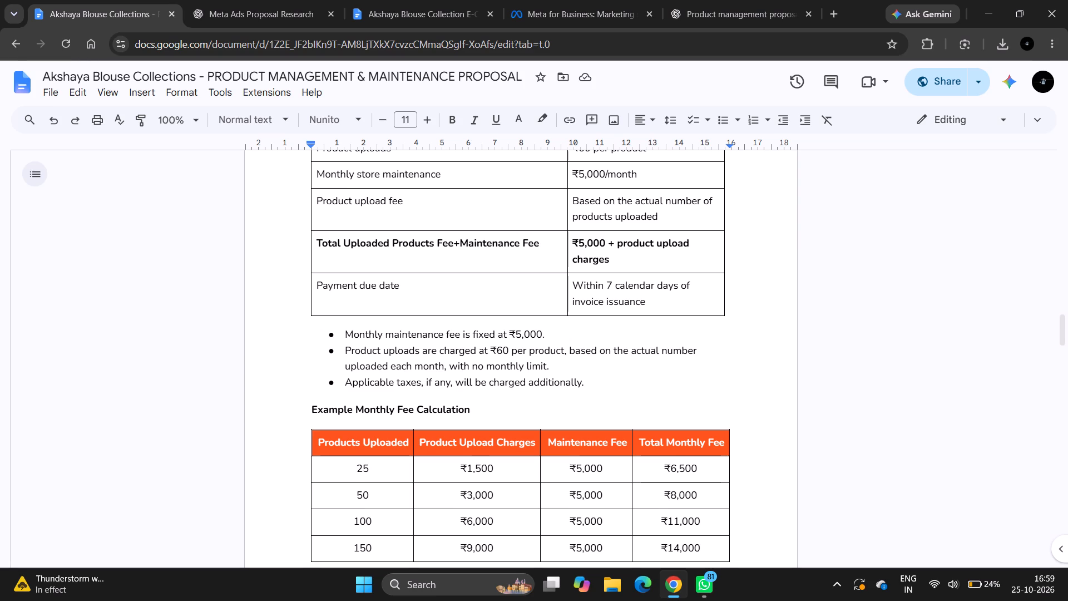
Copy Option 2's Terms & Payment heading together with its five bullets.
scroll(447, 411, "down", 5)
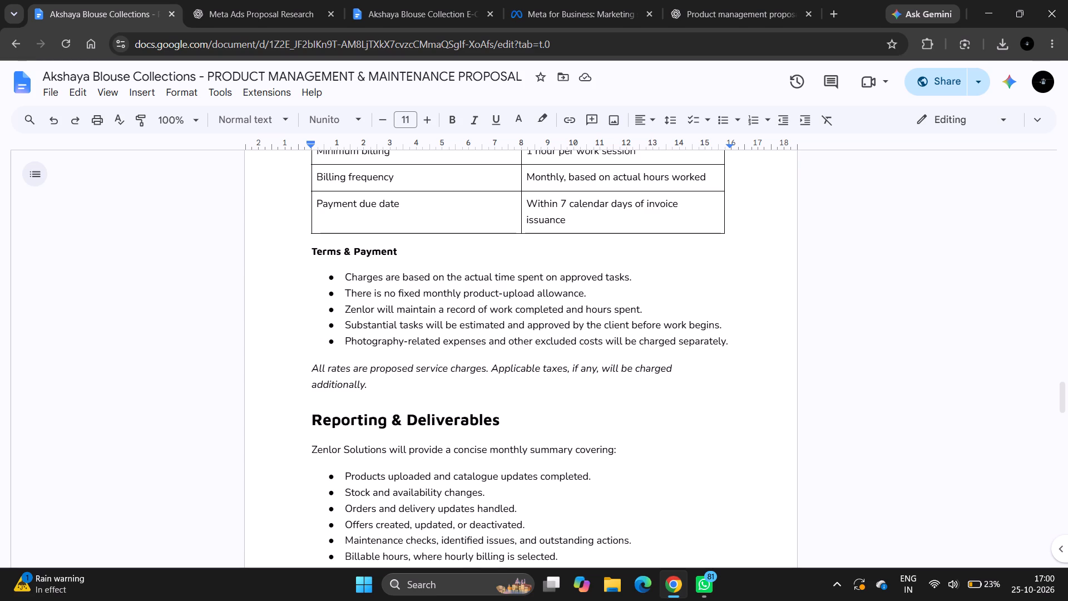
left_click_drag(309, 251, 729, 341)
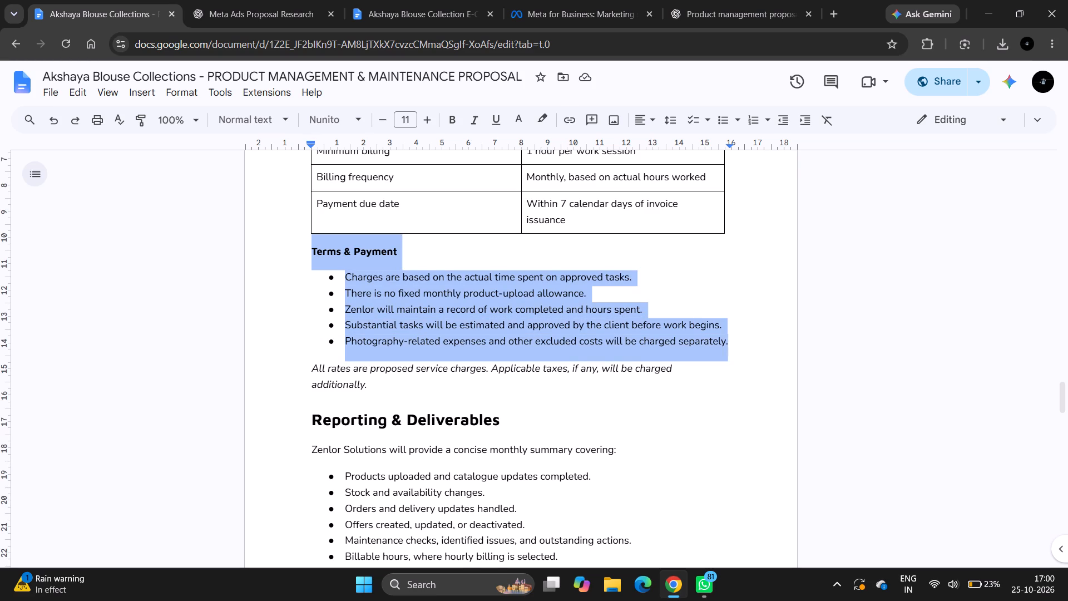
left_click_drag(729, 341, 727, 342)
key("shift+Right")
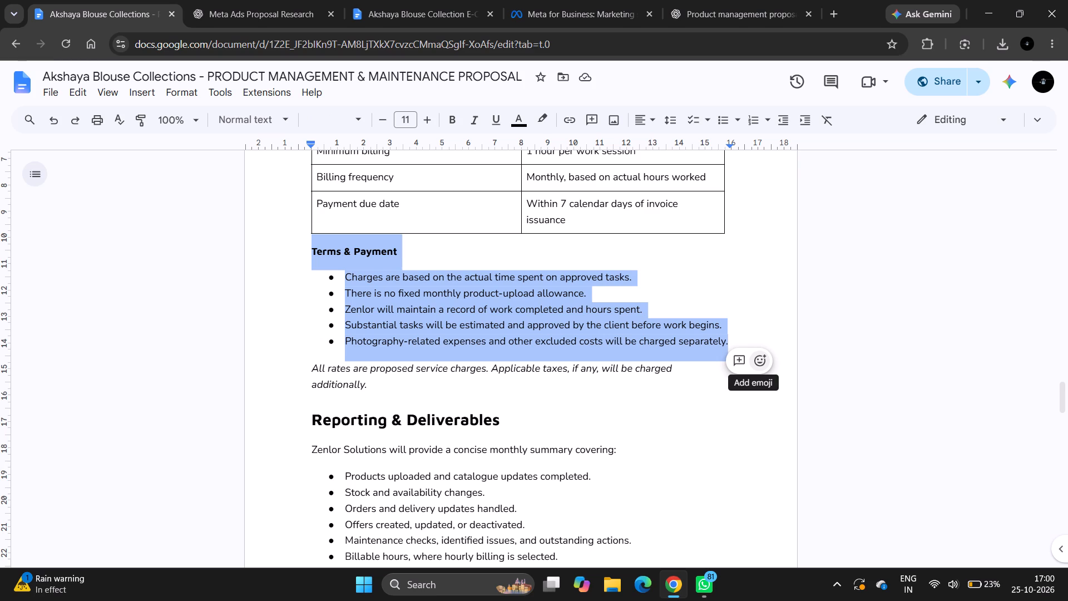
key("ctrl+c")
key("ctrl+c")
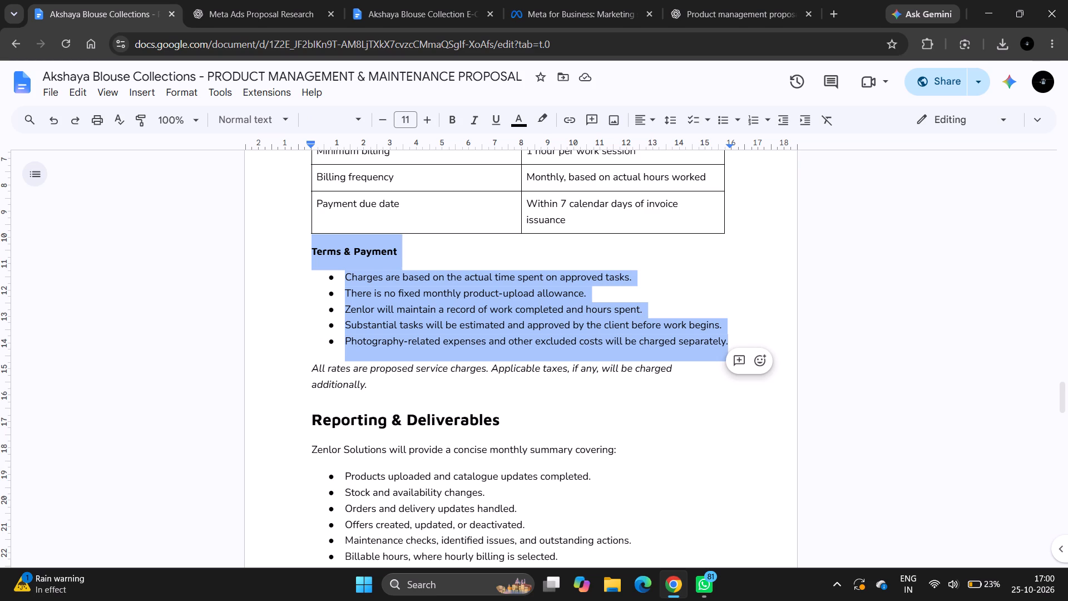
left_click_drag(374, 386, 378, 252)
scroll(378, 252, "up", 2)
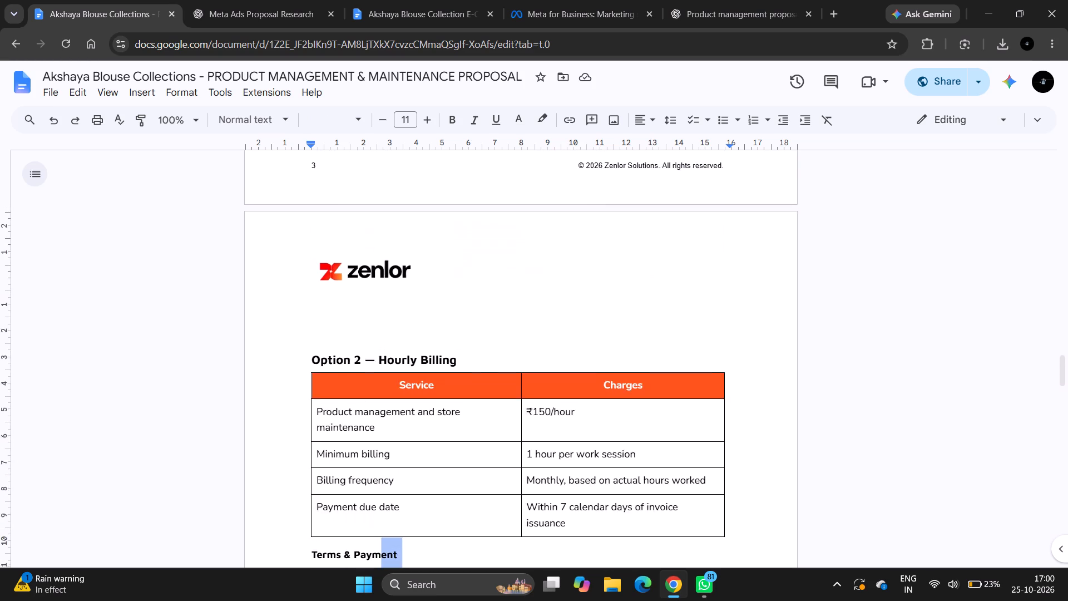
scroll(378, 252, "up", 1)
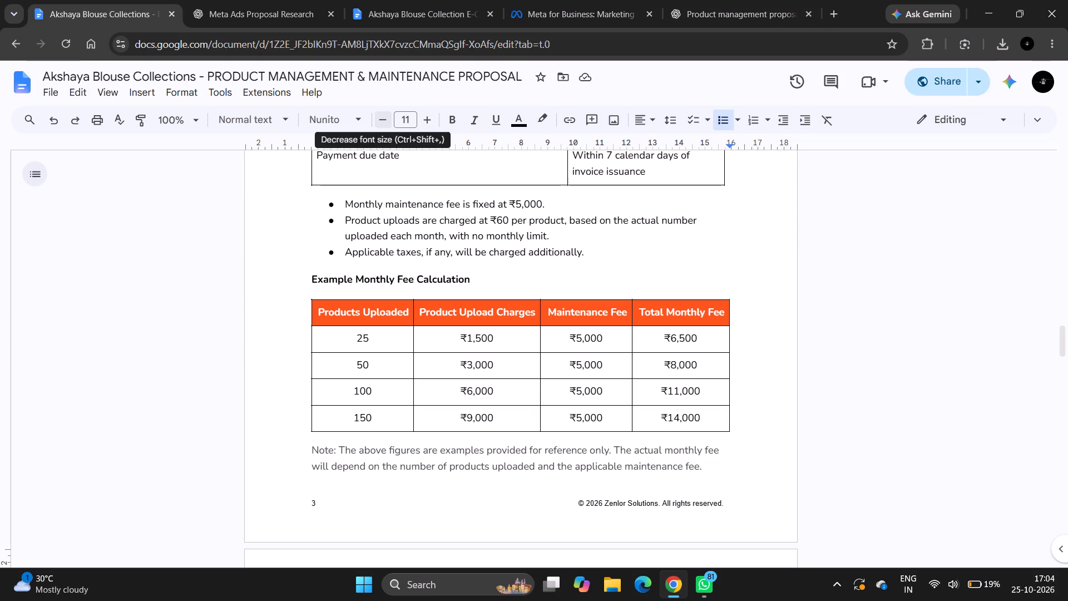
left_click_drag(590, 250, 335, 206)
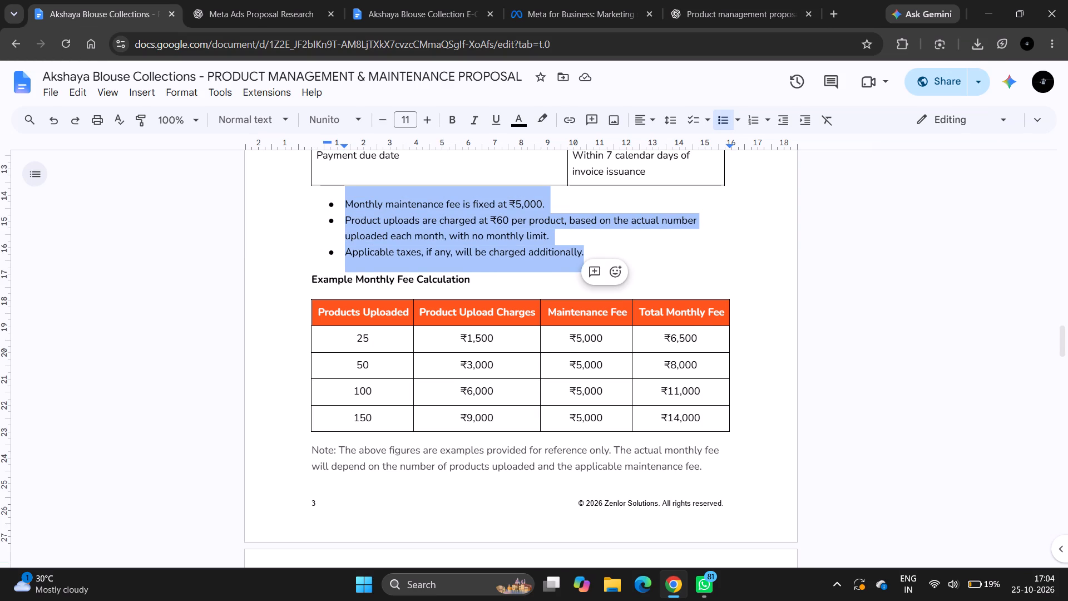
key("ctrl+v")
key("BackSpace")
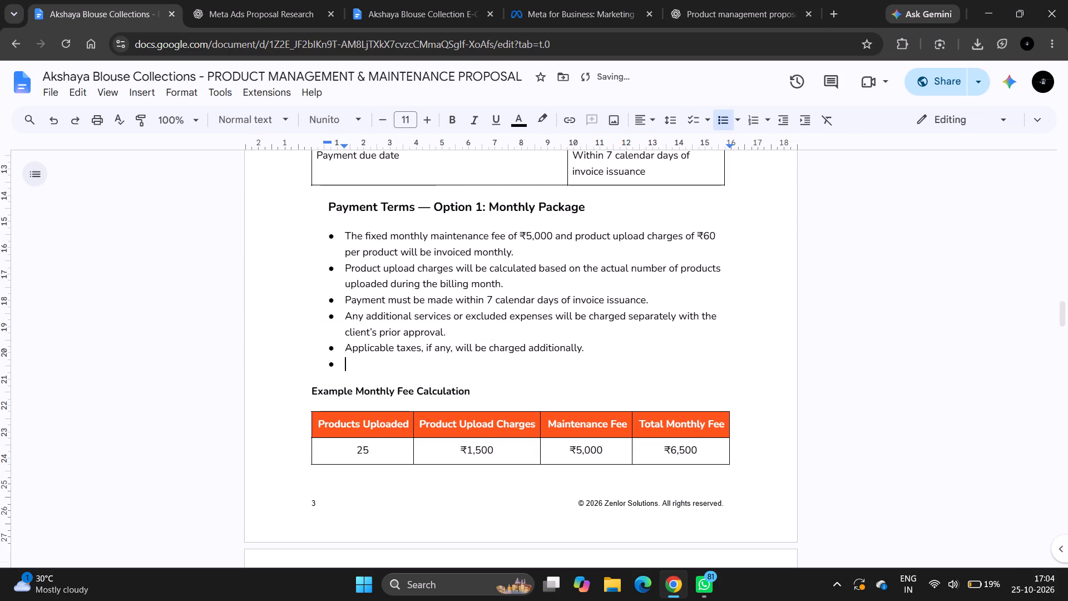
key("BackSpace")
key("BackSpace")
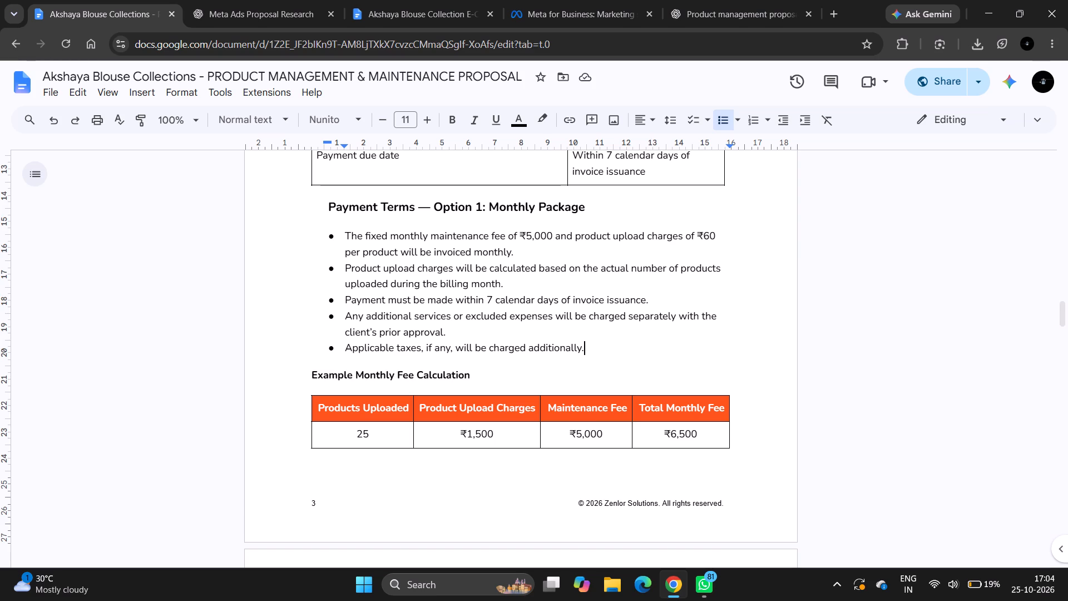
Delete the "Payment must be made within 7 calendar days of invoice issuance." bullet from the Option 1 payment terms.
scroll(468, 324, "up", 1)
scroll(468, 324, "right", 1)
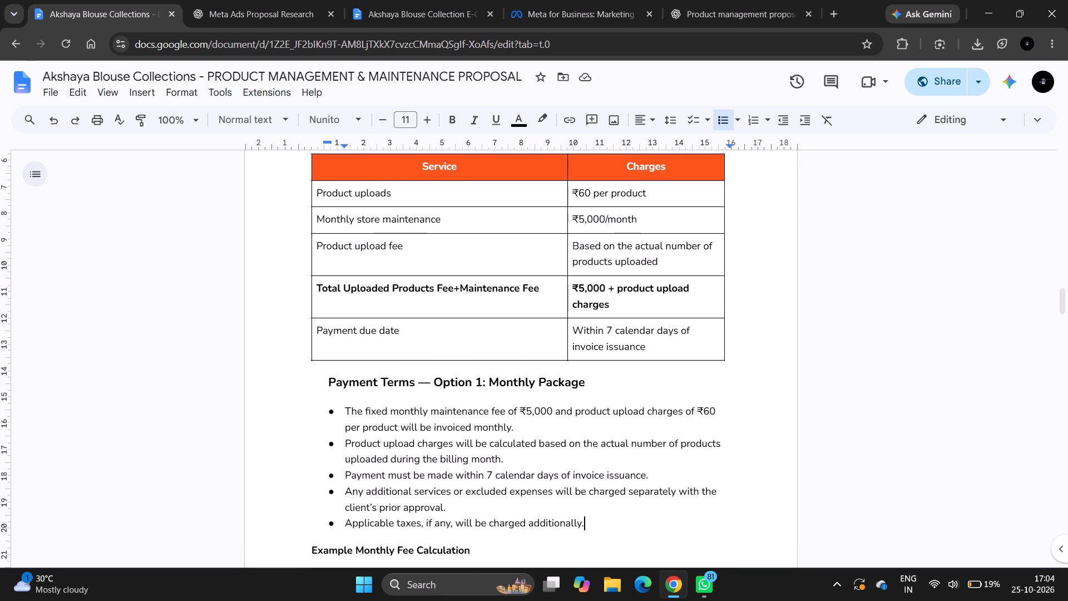
scroll(468, 324, "right", 1)
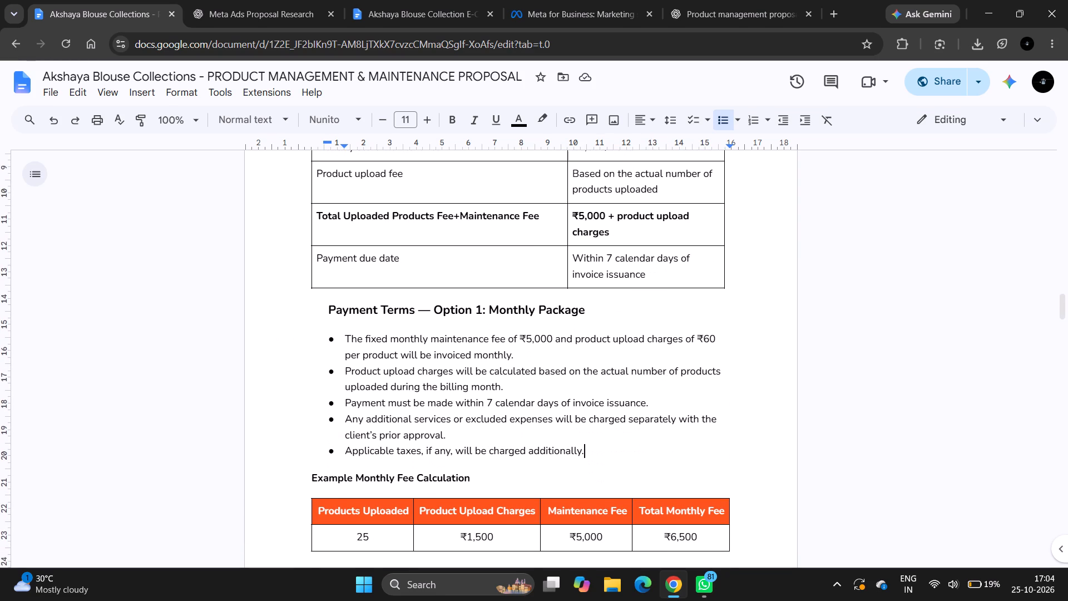
scroll(468, 324, "right", 1)
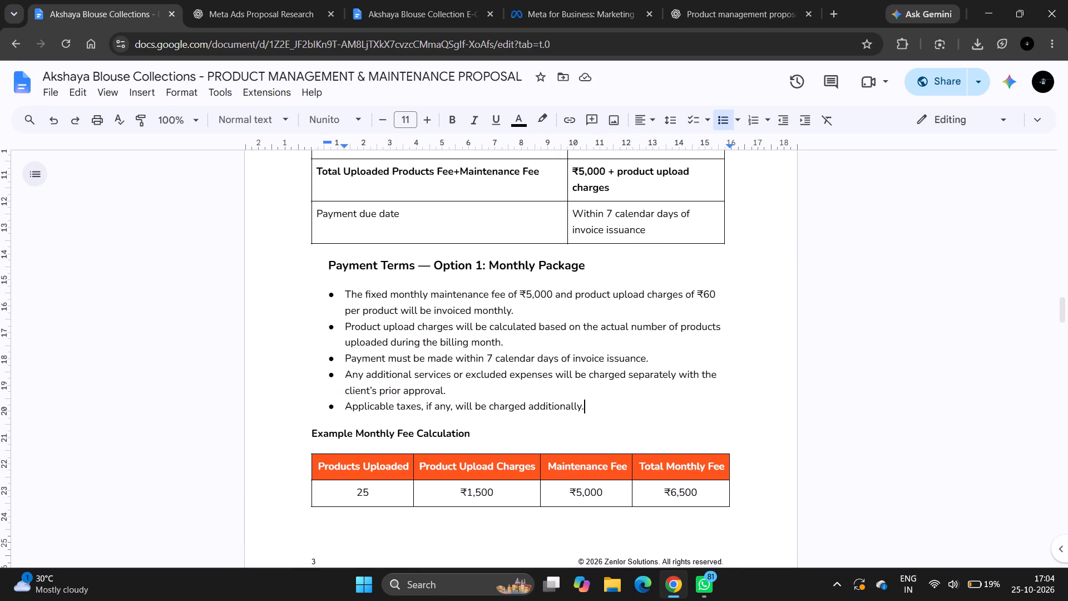
left_click_drag(512, 346, 343, 332)
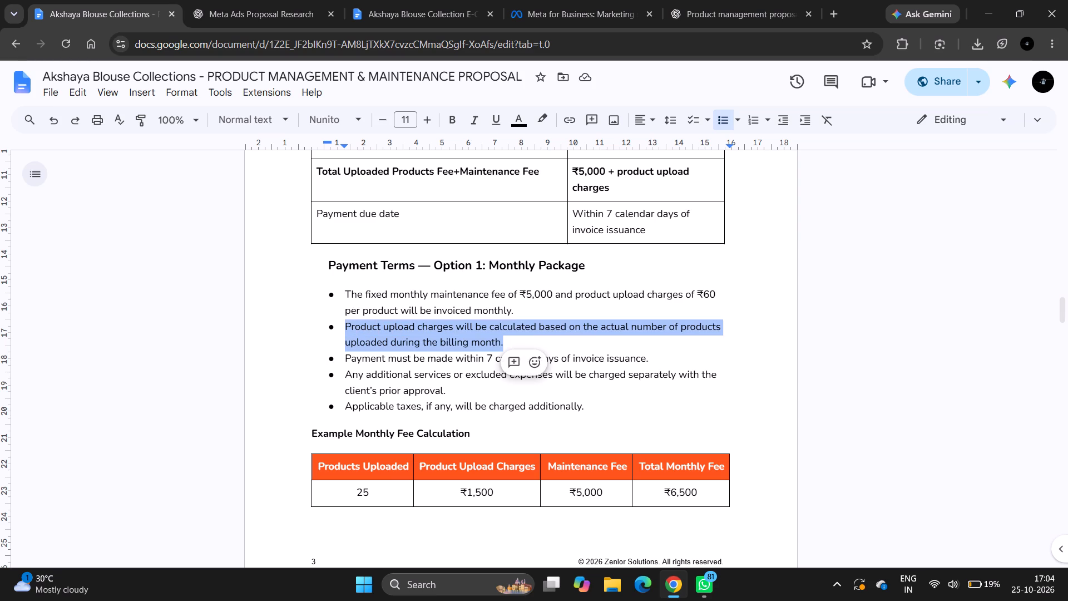
left_click(517, 341)
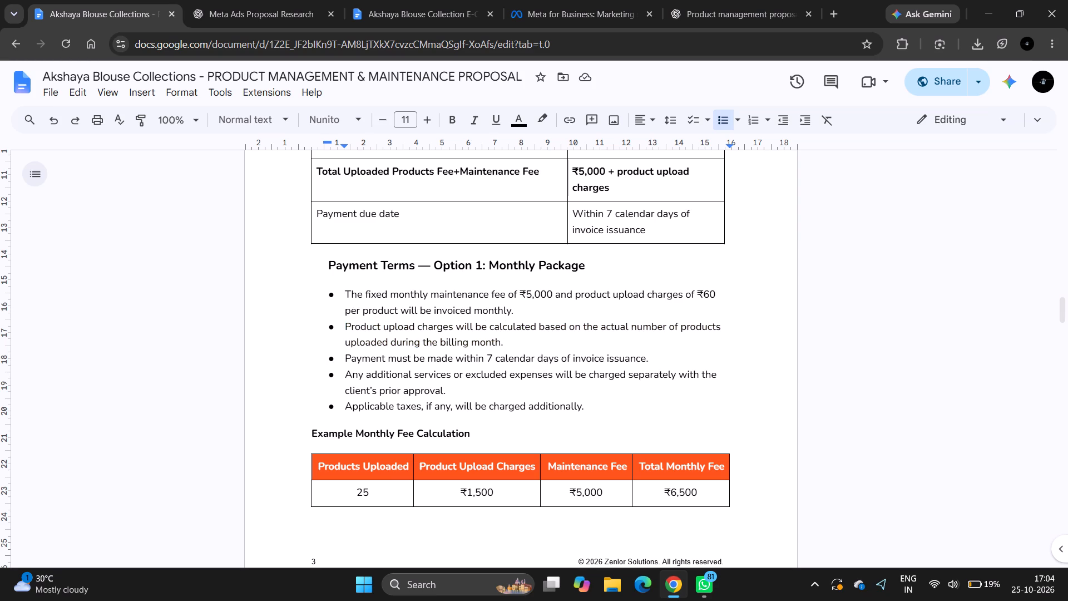
left_click_drag(671, 355, 676, 342)
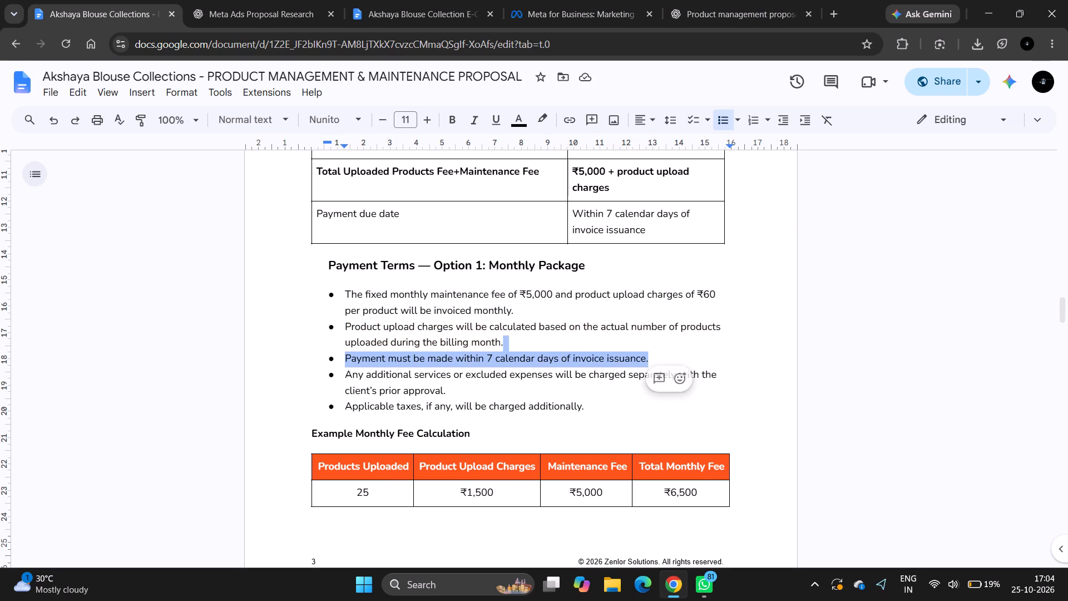
key("BackSpace")
Delete "background replacement" with its extra comma from the "Advanced image editing" bullet under Excluded Services.
scroll(676, 342, "down", 3)
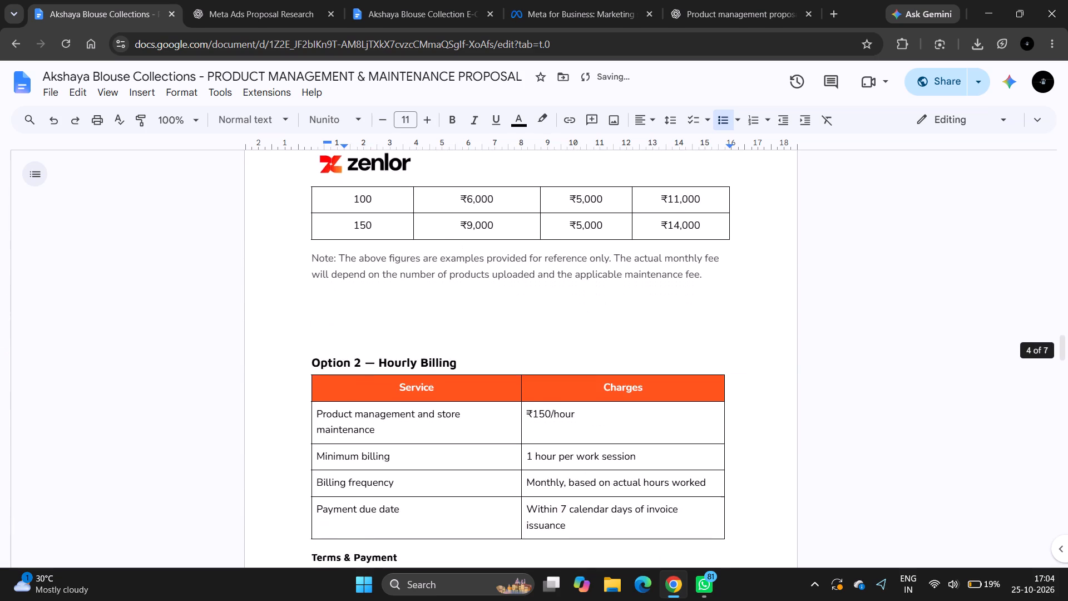
scroll(676, 342, "down", 3)
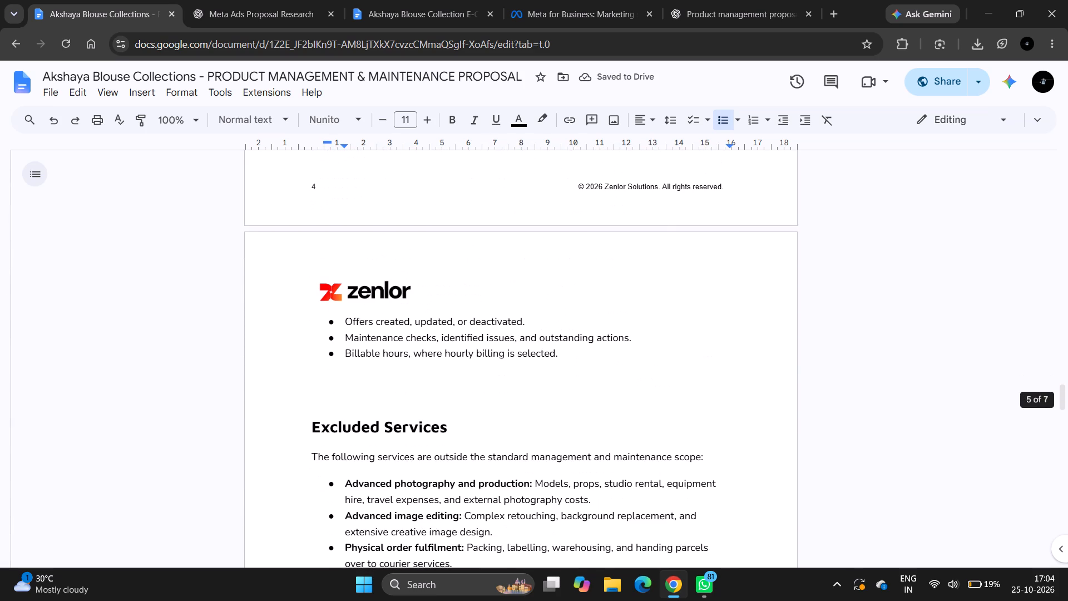
scroll(676, 342, "down", 1)
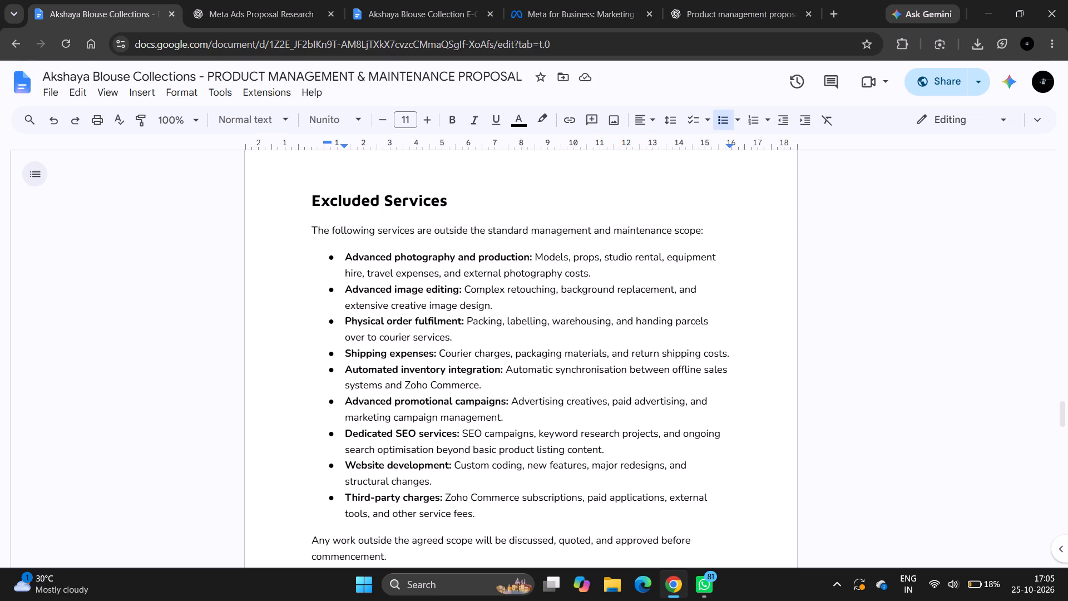
left_click_drag(560, 292, 675, 283)
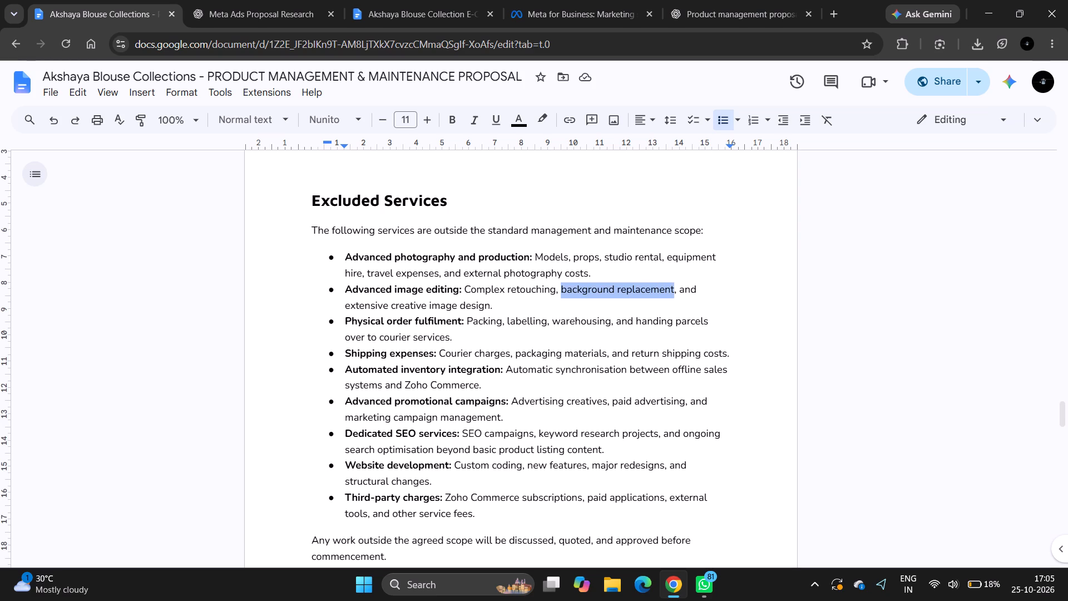
left_click_drag(675, 283, 675, 283)
key("BackSpace")
key("BackSpace")
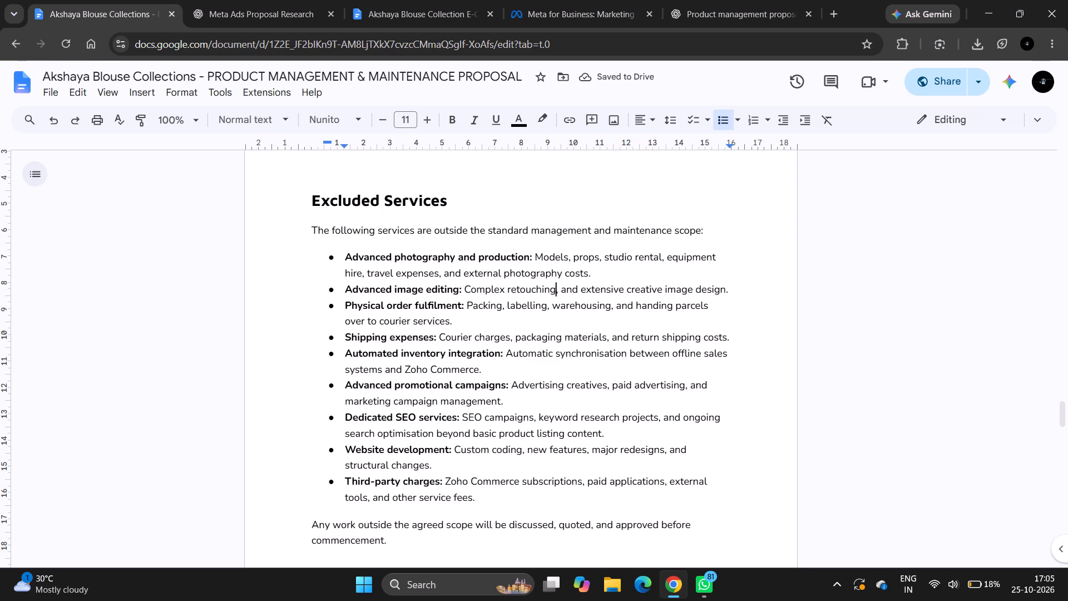
Delete "travel expenses," from the "Advanced photography and production" bullet under Excluded Services.
left_click_drag(442, 272, 364, 274)
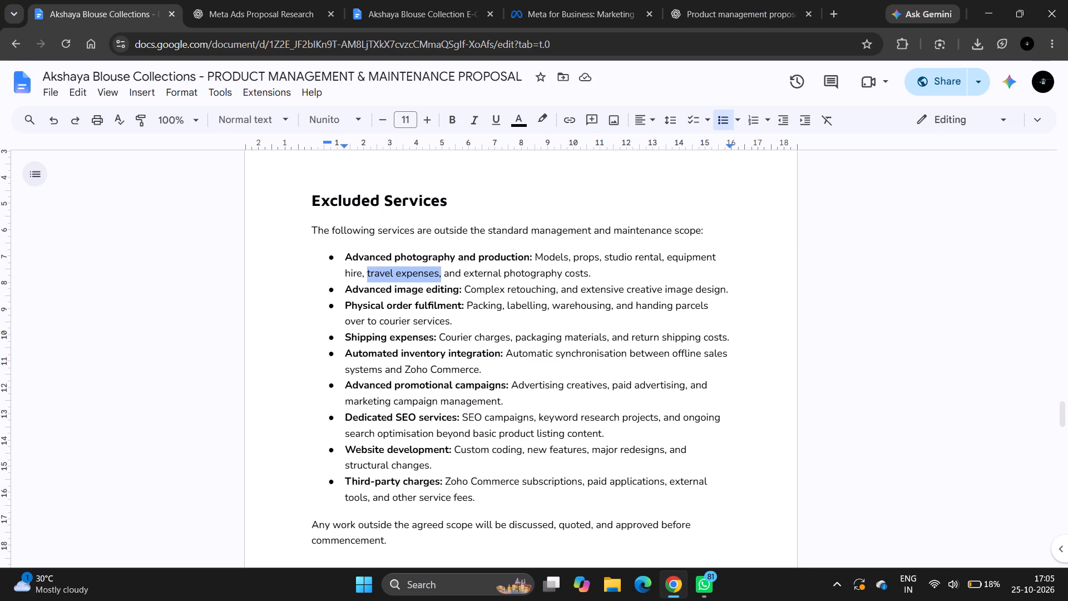
left_click_drag(364, 274, 366, 275)
key("BackSpace")
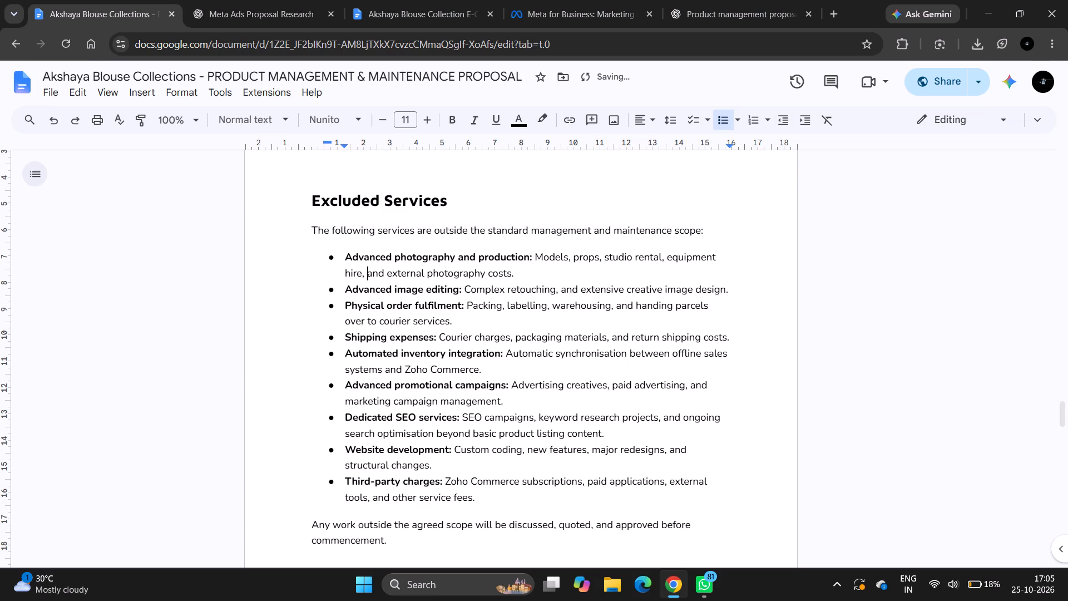
scroll(610, 269, "up", 4)
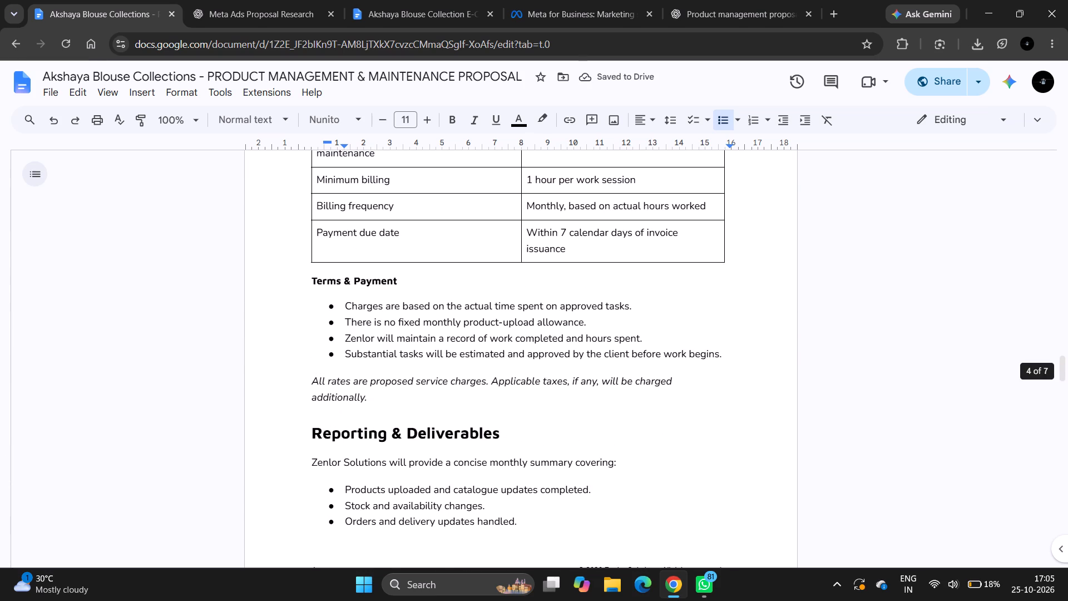
scroll(610, 269, "up", 5)
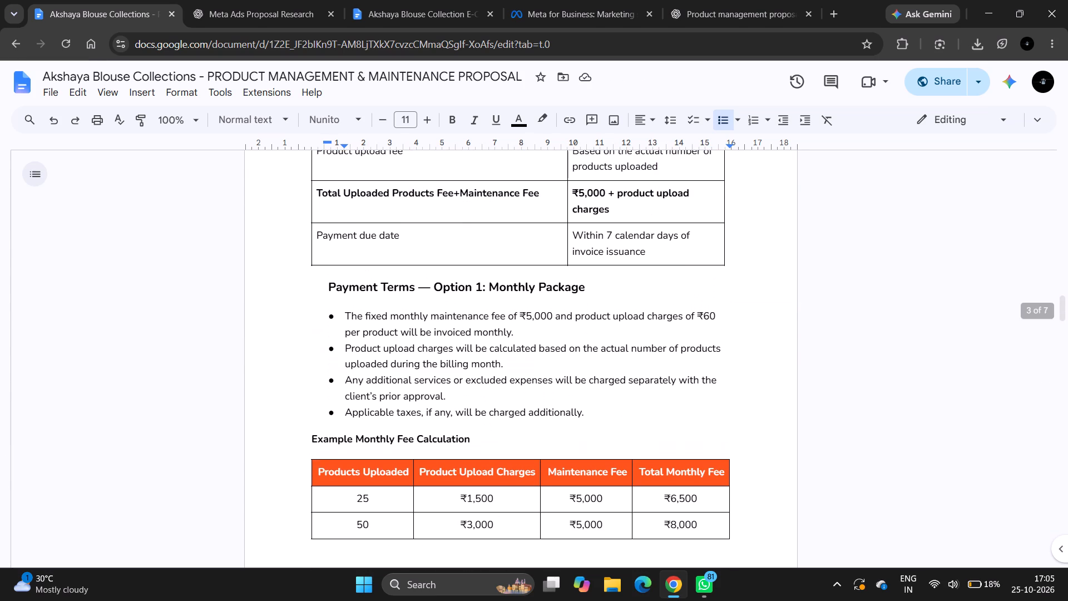
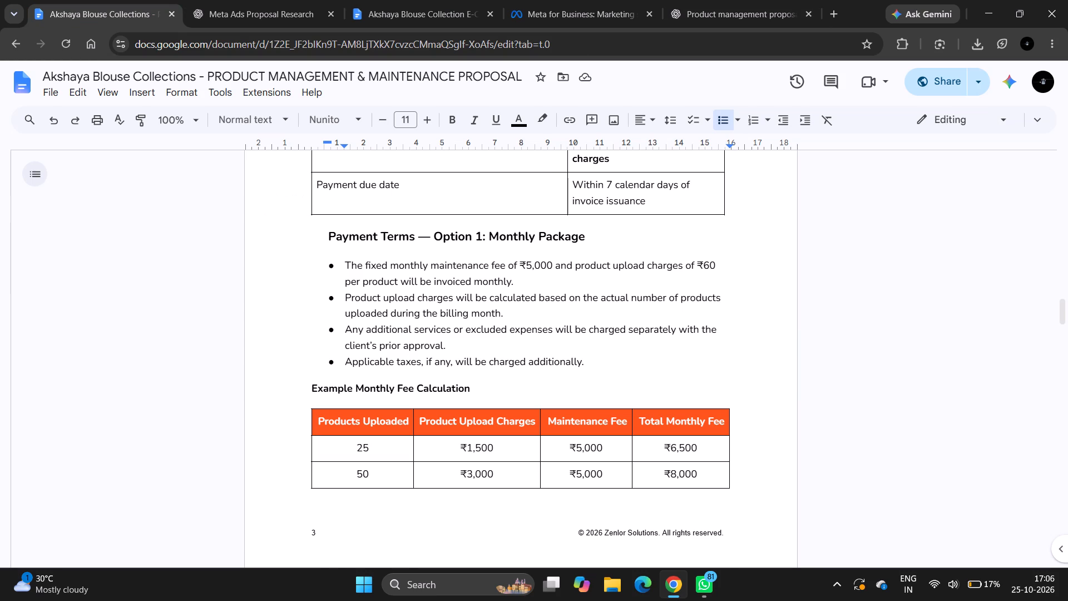
scroll(406, 300, "down", 3)
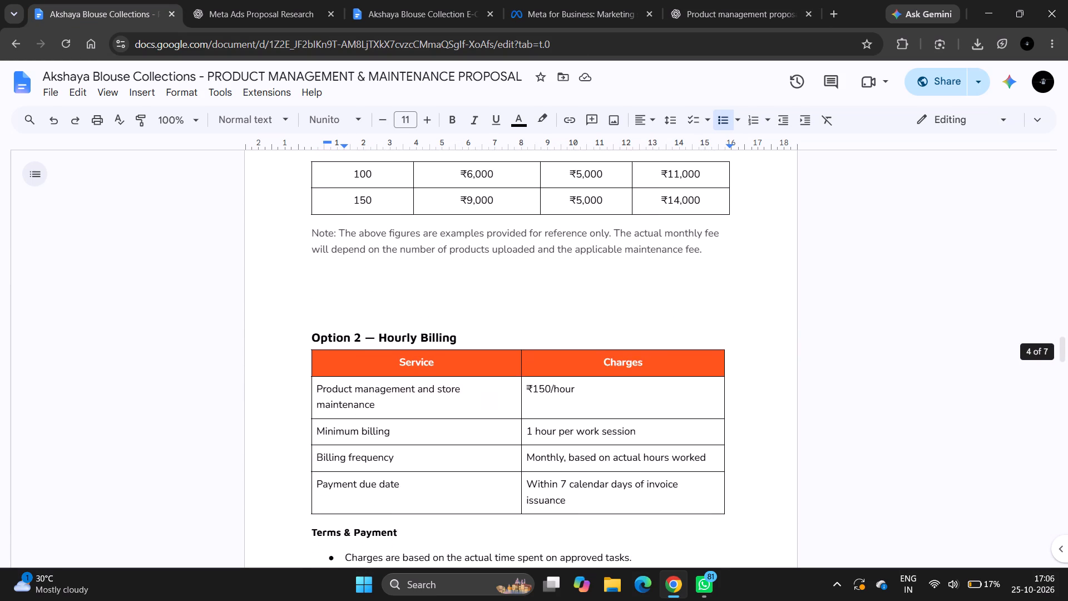
scroll(406, 300, "down", 2)
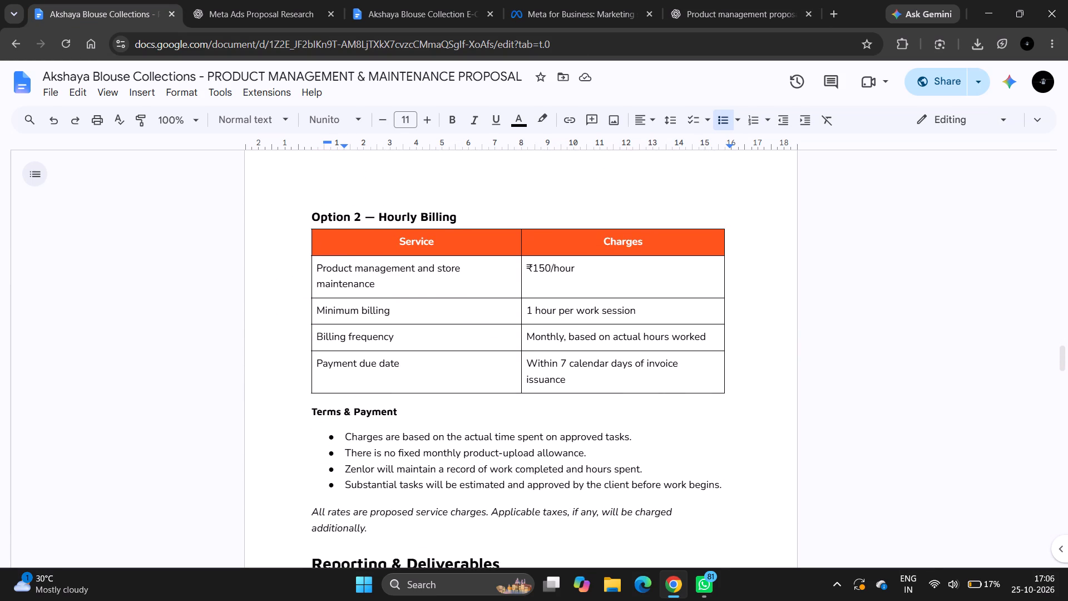
key("ctrl+shift+Tab")
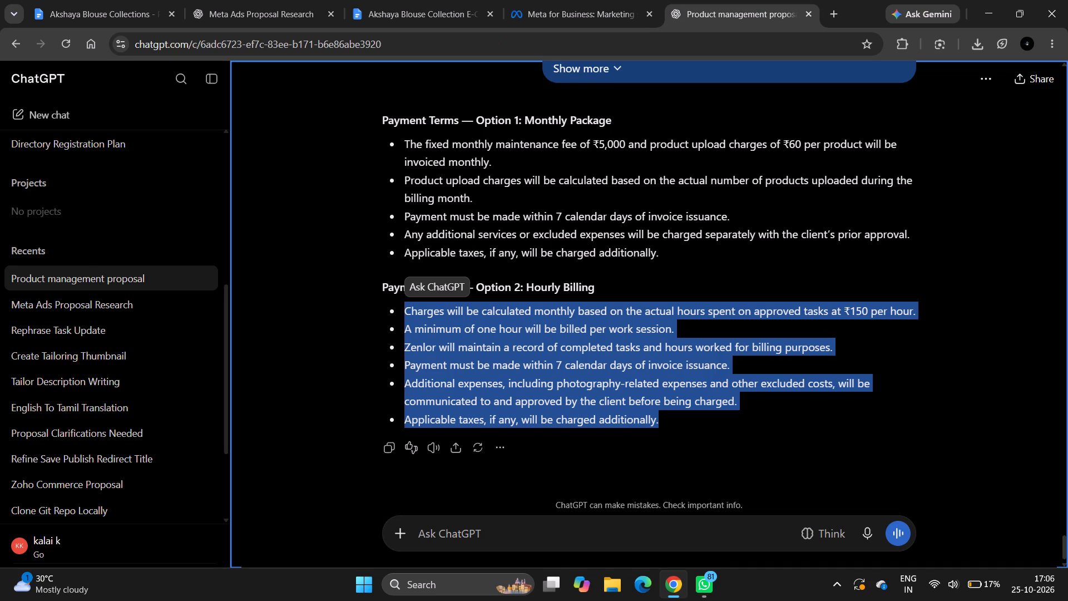
left_click(383, 288, "shift")
key("ctrl+c")
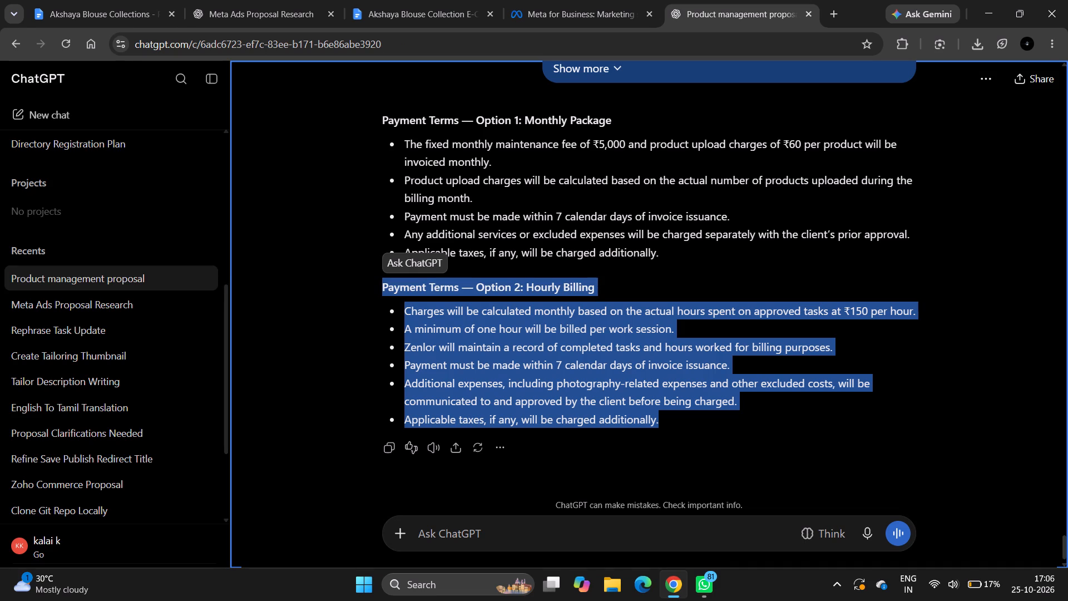
Replace the "Terms & Payment" heading and bullets under the proposal's Option 2 table with the copied terms, removing the trailing empty bullet.
key("ctrl+Tab")
left_click_drag(311, 411, 744, 485)
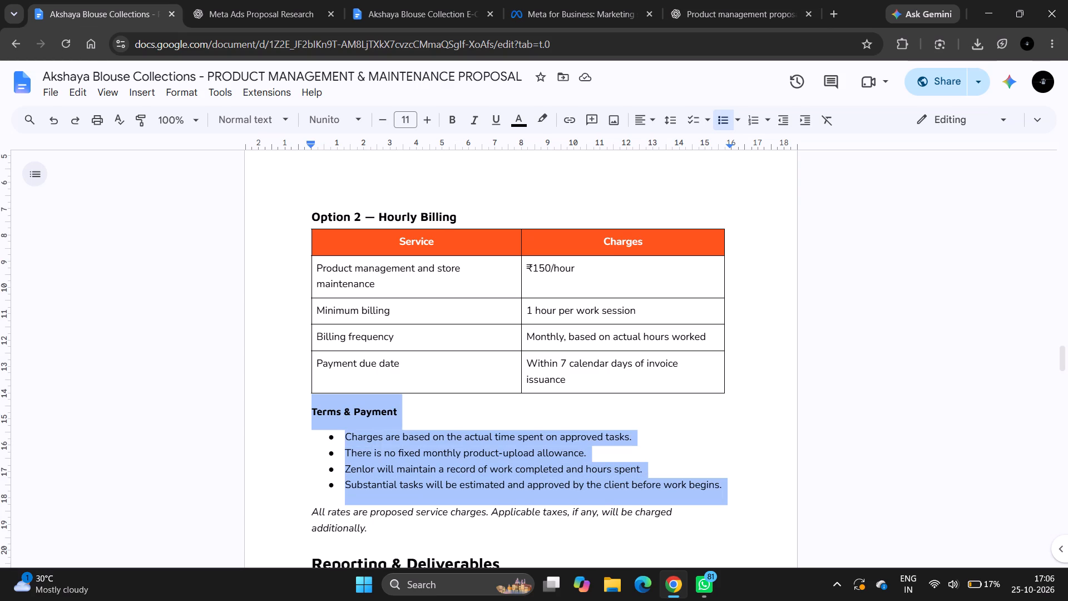
left_click_drag(744, 485, 721, 484)
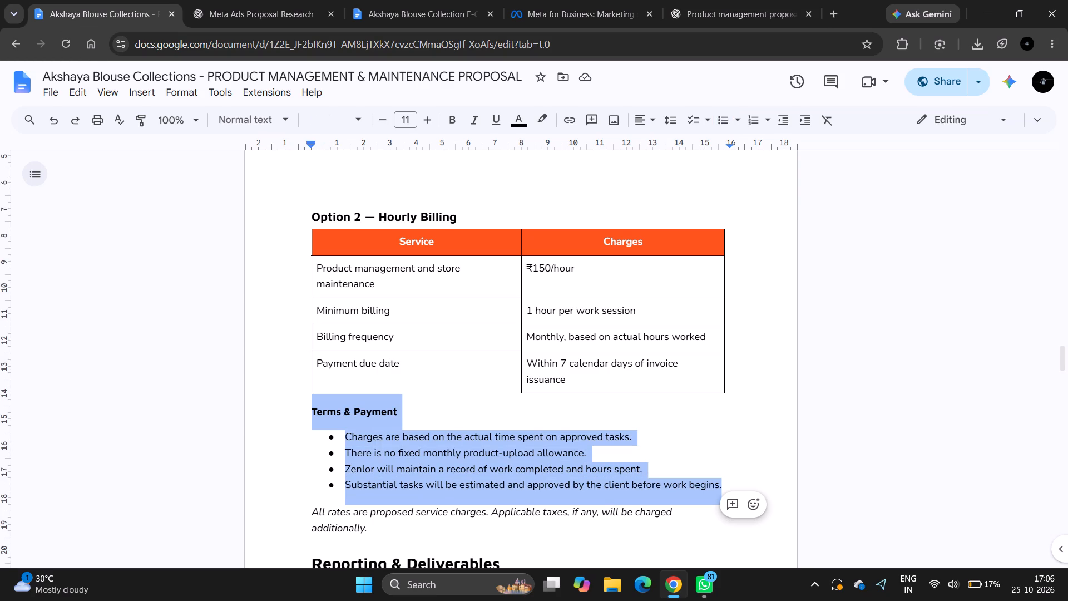
key("ctrl+v")
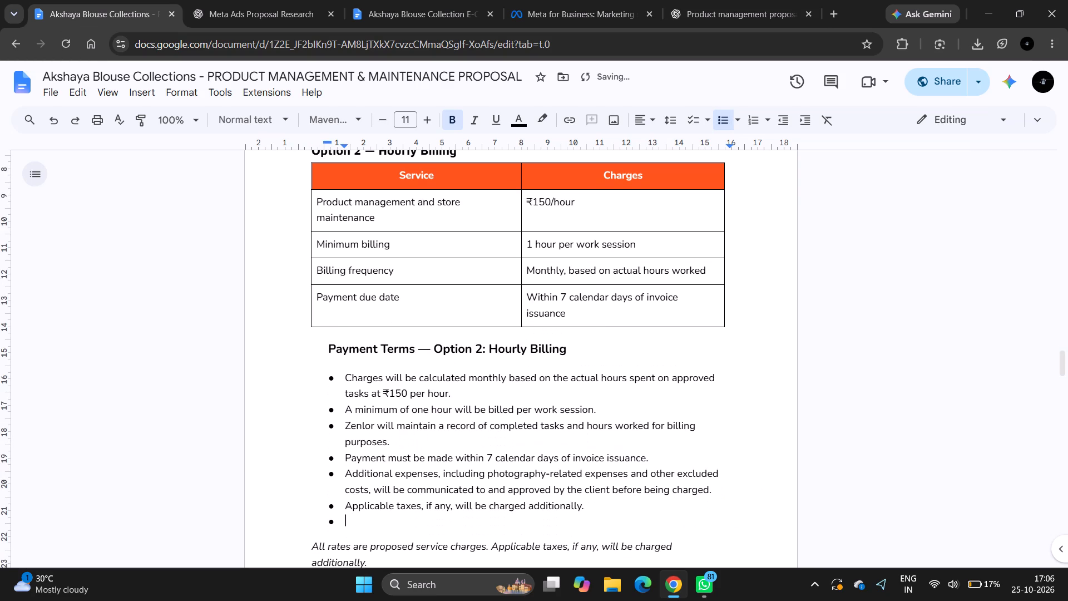
key("BackSpace")
key("BackSpace")
key("BackSpace")
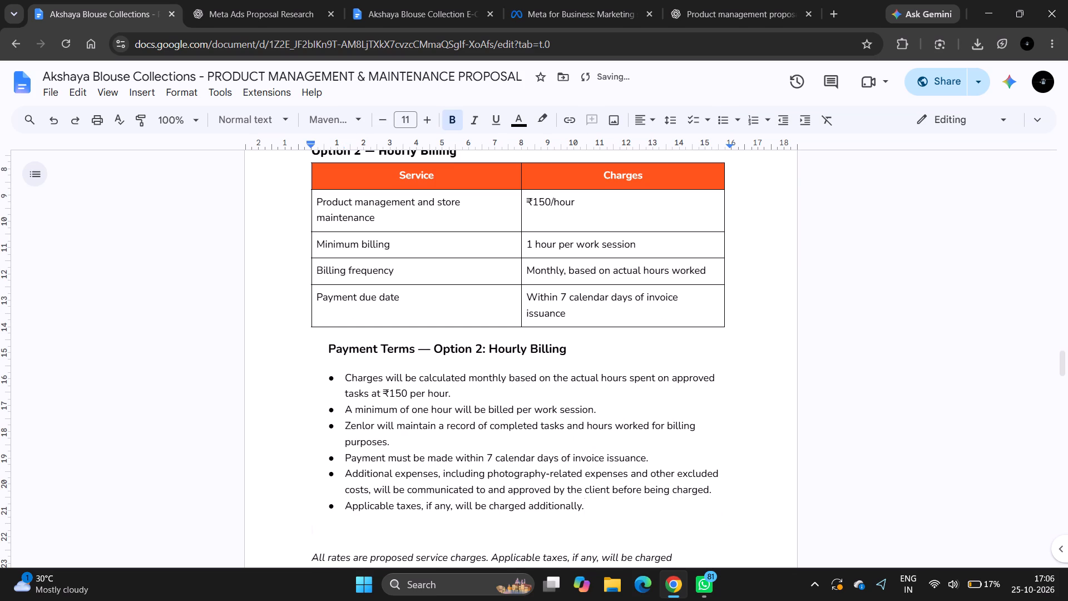
Review the proposal from the new Option 2 payment terms through Excluded Services and Client Responsibilities, and back to the Option 2 terms.
scroll(476, 391, "down", 1)
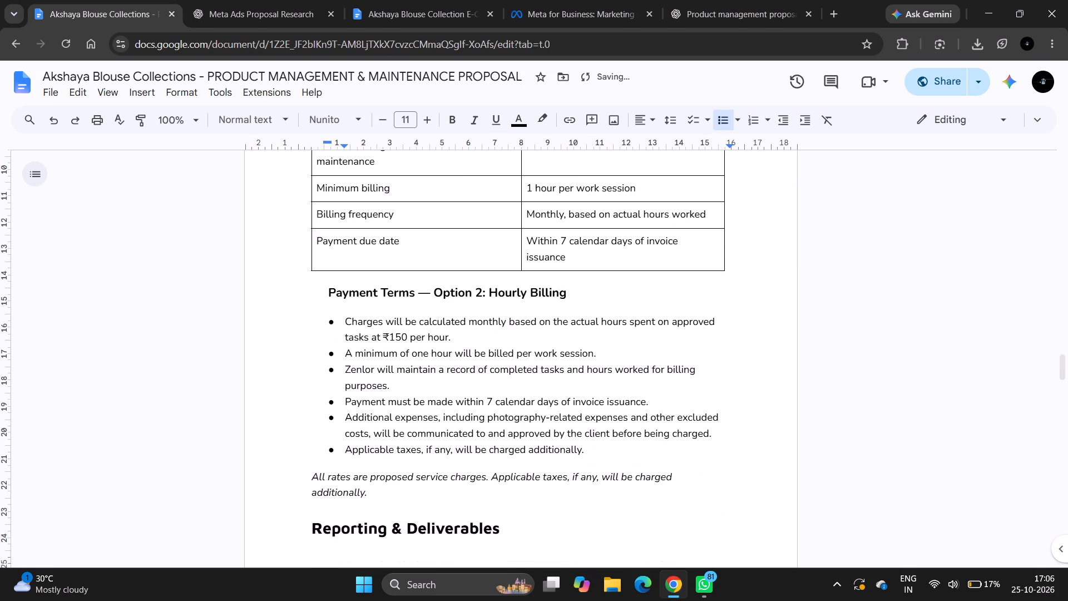
scroll(476, 391, "down", 3)
scroll(476, 391, "up", 1)
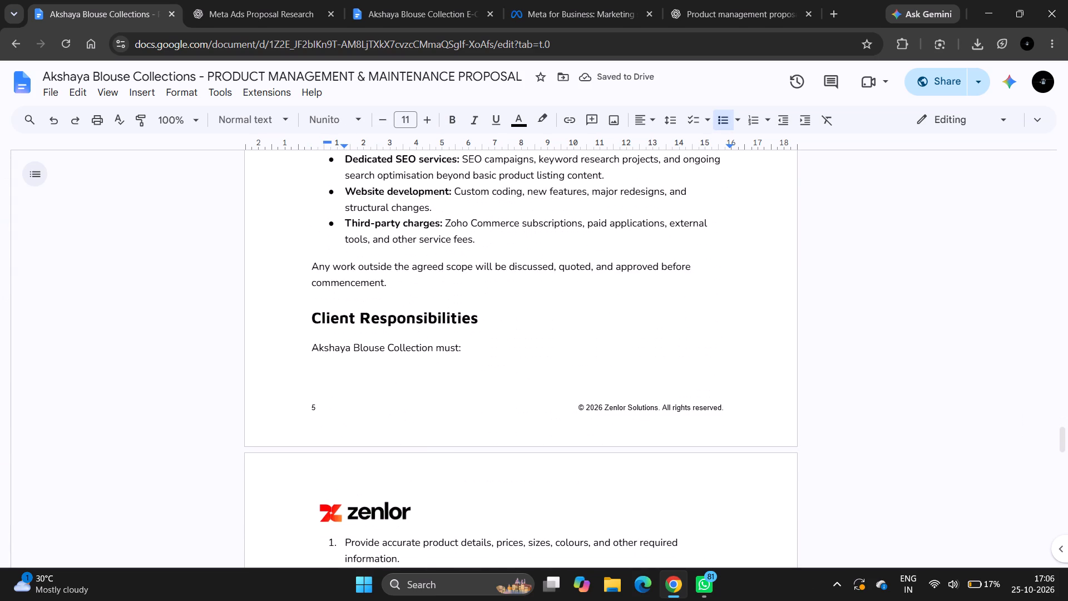
scroll(476, 391, "up", 3)
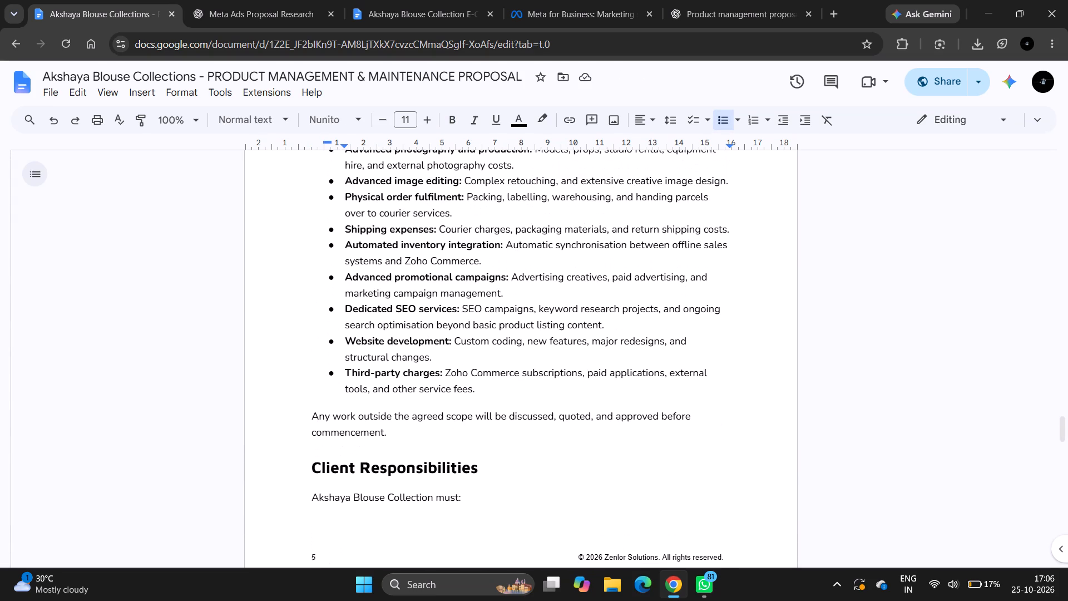
scroll(476, 391, "up", 1)
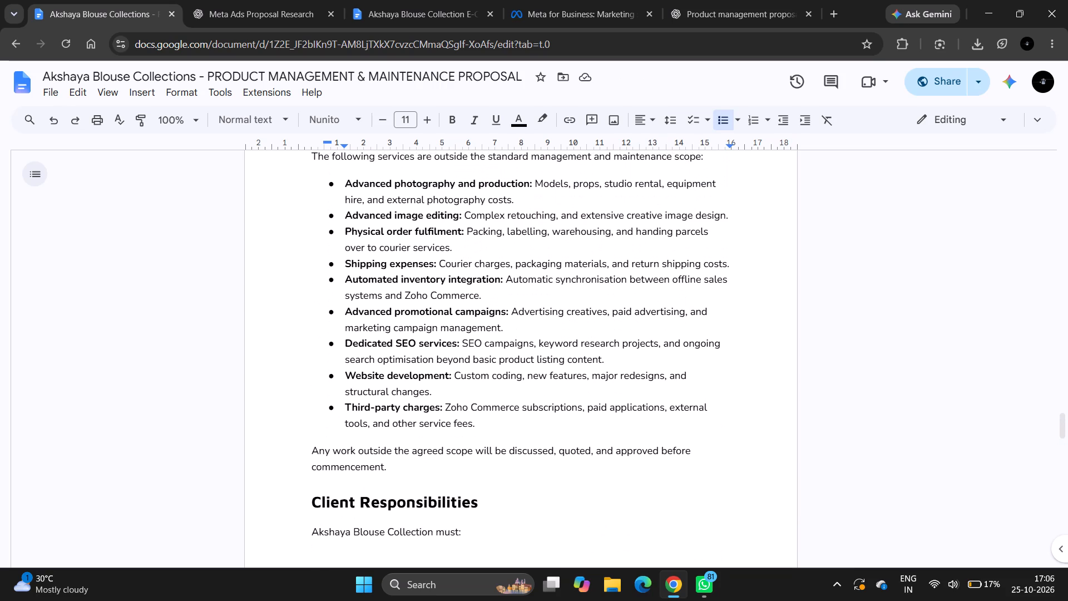
scroll(545, 279, "up", 1)
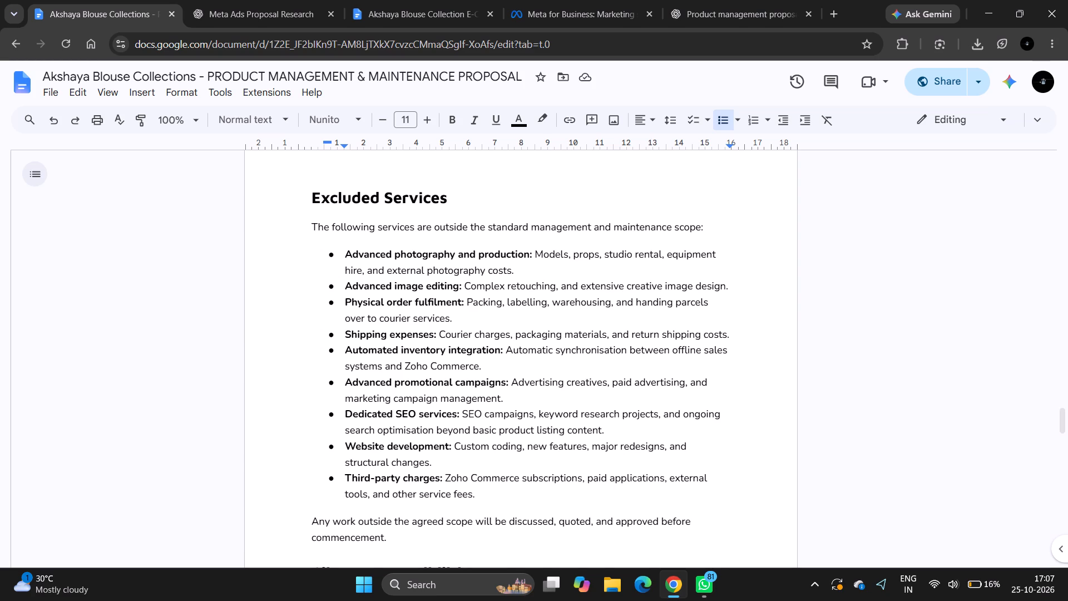
scroll(634, 313, "up", 4)
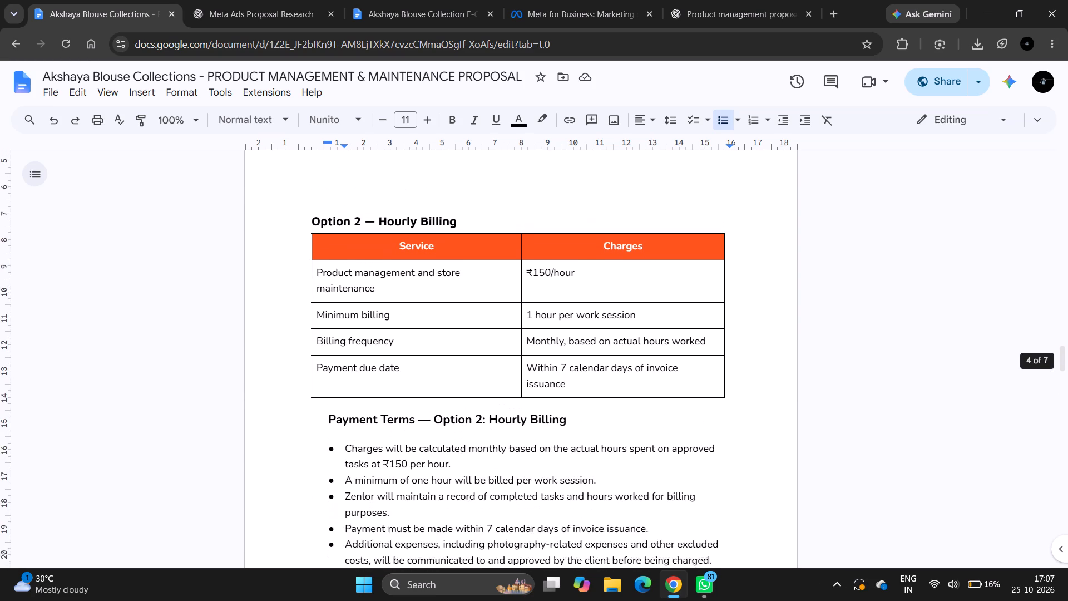
scroll(634, 313, "down", 4)
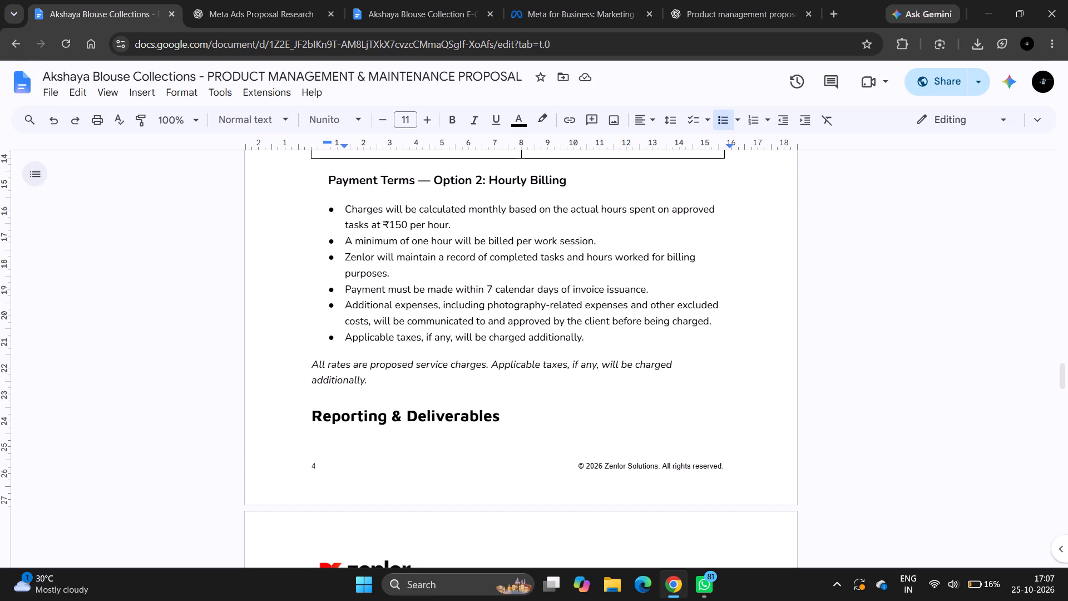
Examine the "including photography-related expenses and" wording and the taxes bullet in the Option 2 terms, and reread Reporting & Deliverables and Excluded Services.
left_click_drag(443, 307, 640, 310)
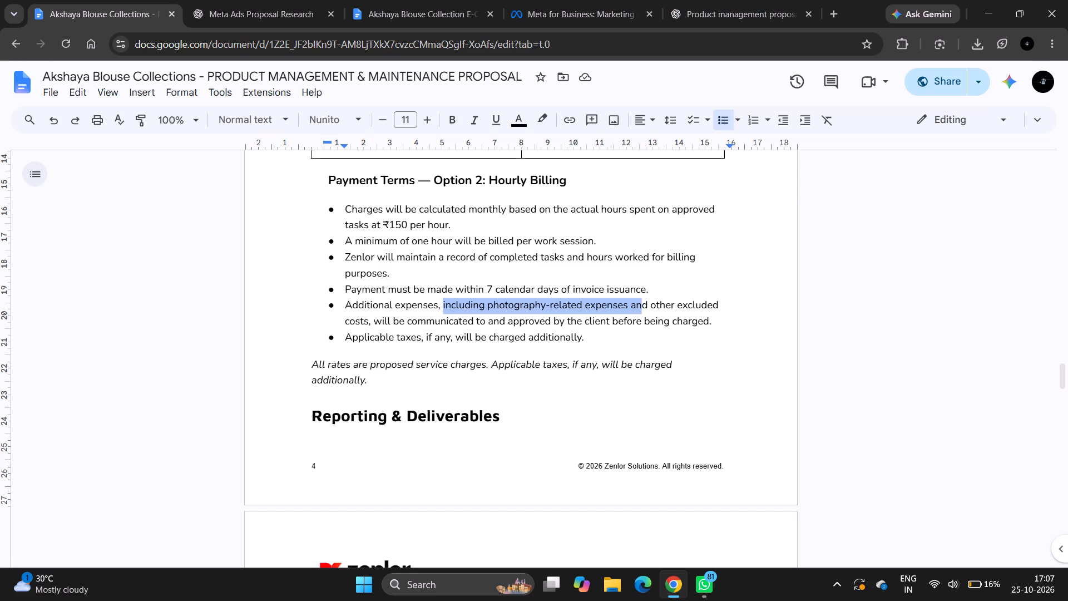
left_click_drag(640, 310, 646, 309)
left_click_drag(646, 309, 647, 309)
left_click_drag(594, 338, 510, 334)
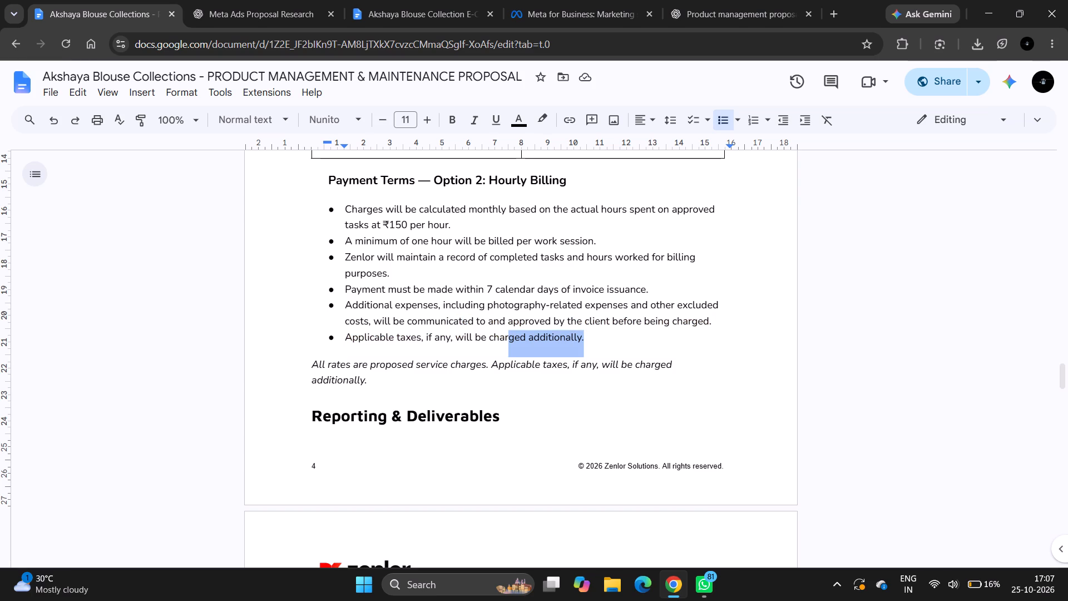
left_click(510, 334)
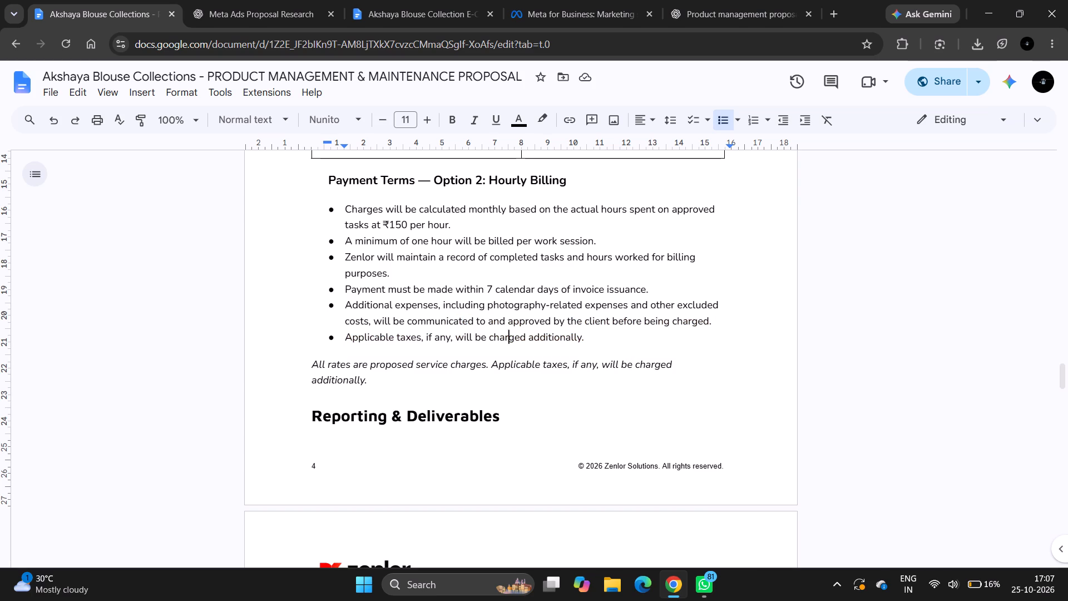
scroll(631, 348, "down", 4)
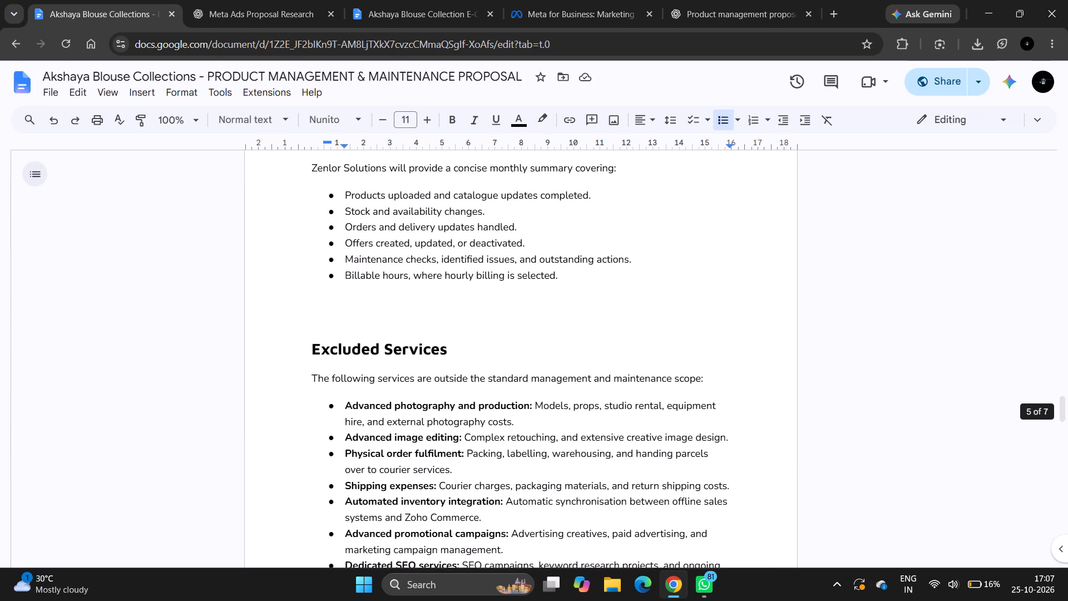
scroll(631, 348, "down", 2)
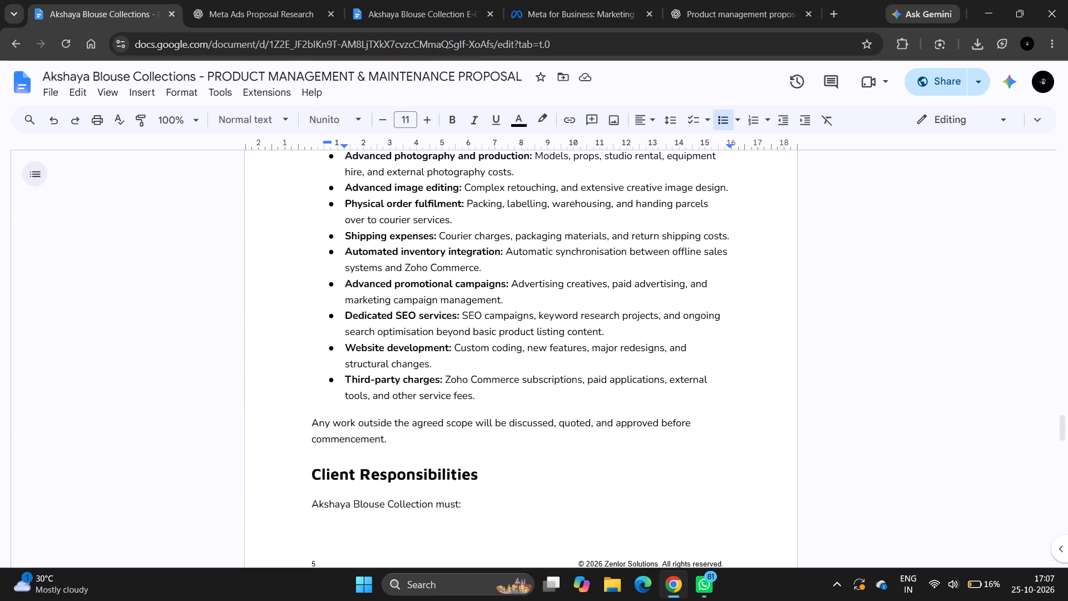
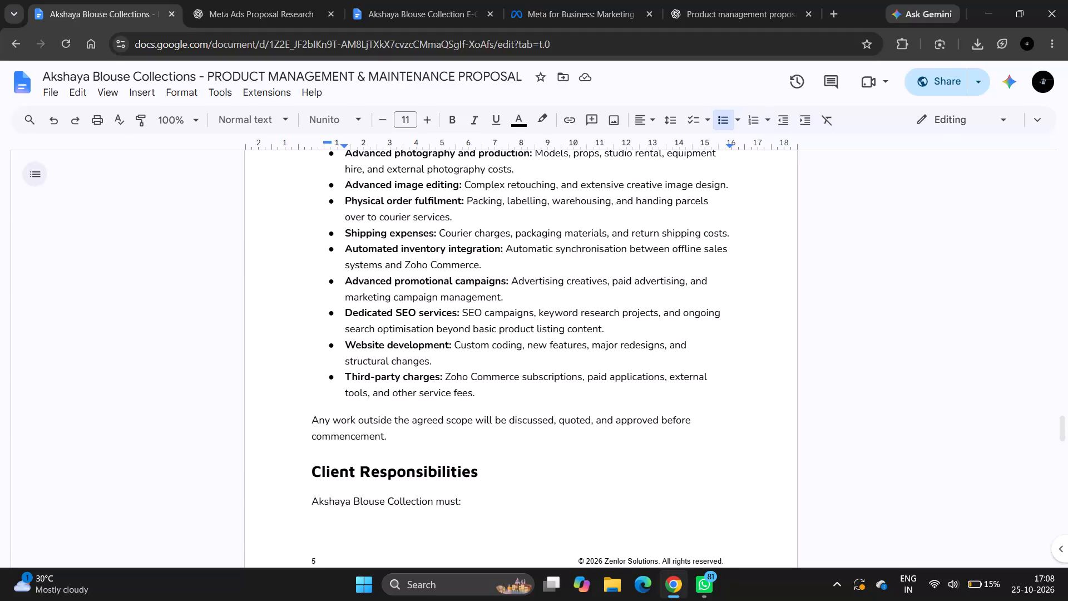
Delete ", including photography-related expenses" from the additional expenses bullet in the Option 2 payment terms.
scroll(537, 336, "up", 4)
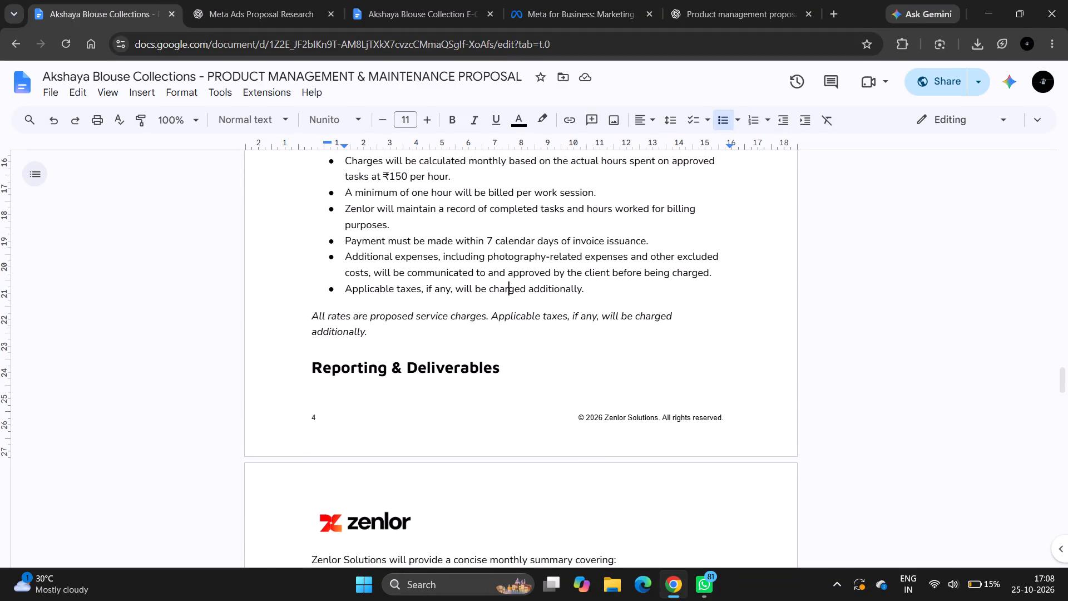
scroll(537, 336, "up", 2)
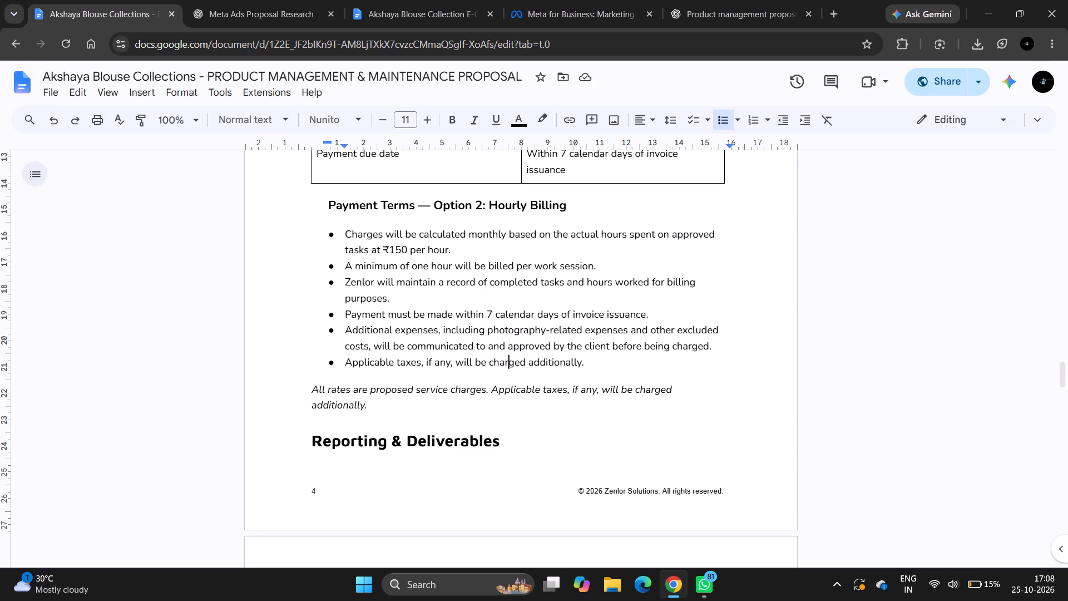
left_click_drag(438, 331, 590, 341)
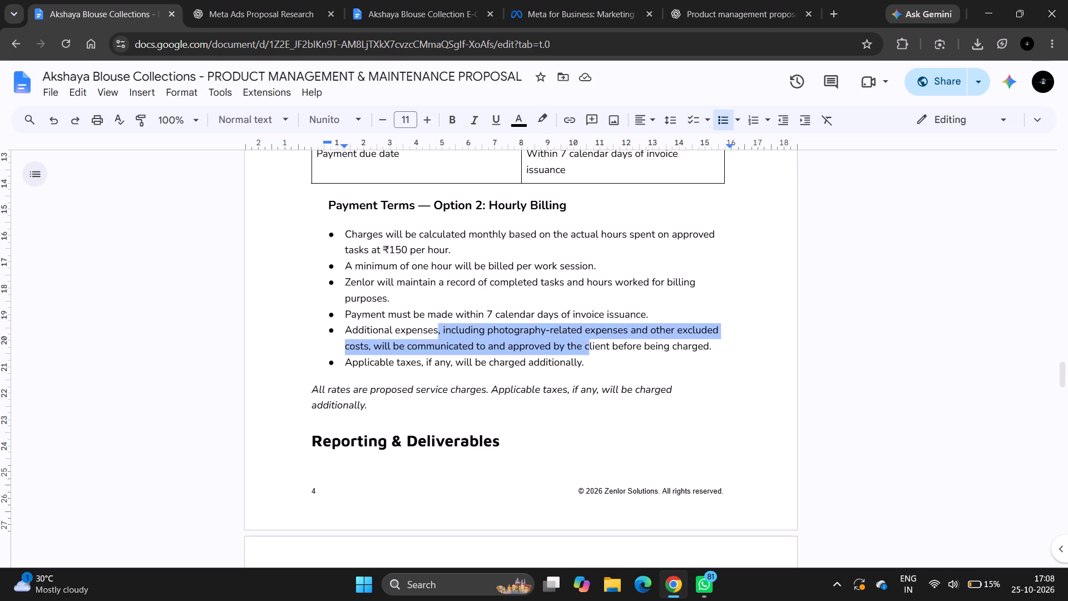
left_click_drag(590, 341, 627, 331)
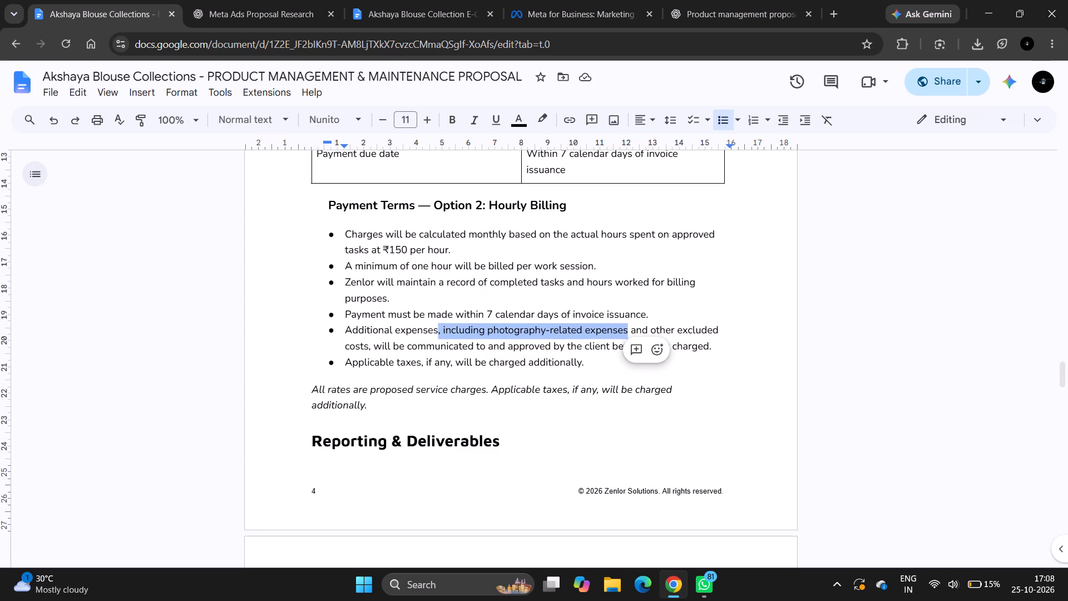
key("BackSpace")
Review Reporting & Deliverables and Excluded Services, the example monthly fee table, and the Option 2 hourly billing table with its payment terms.
scroll(579, 370, "down", 2)
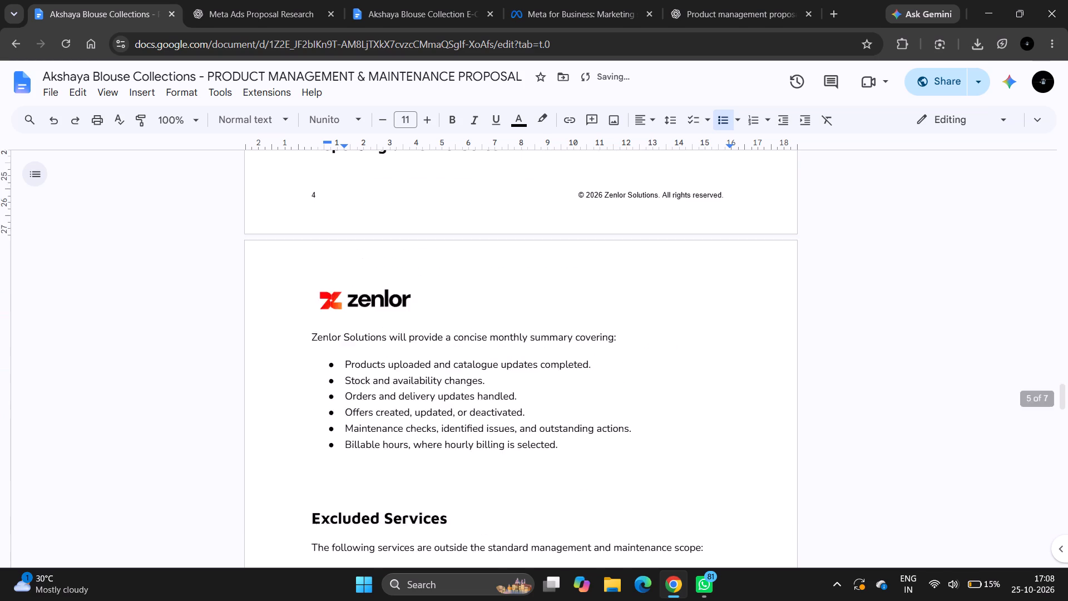
scroll(579, 370, "down", 4)
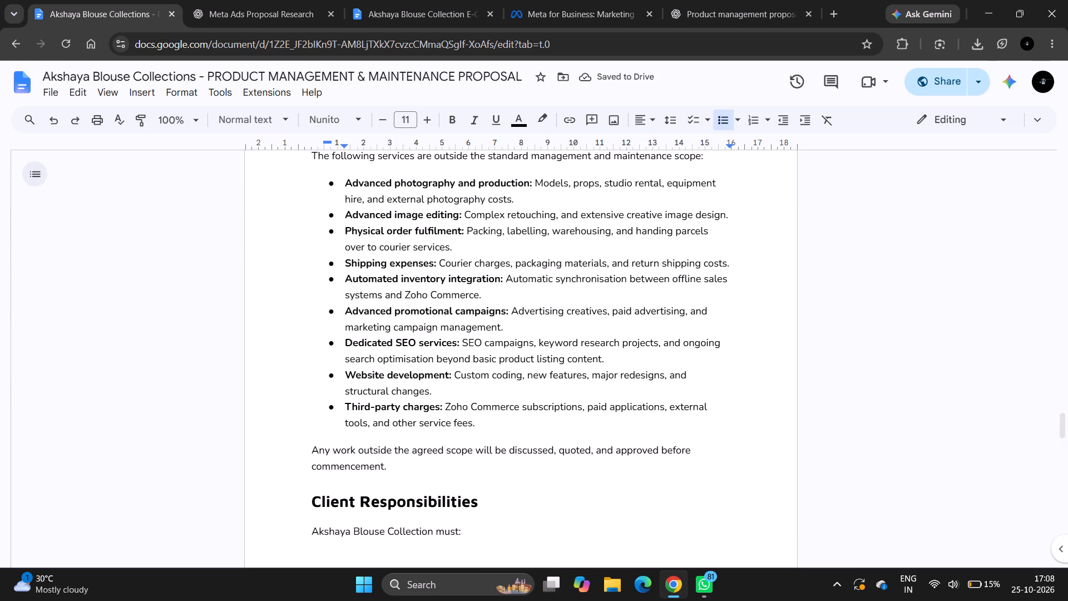
scroll(579, 370, "down", 1)
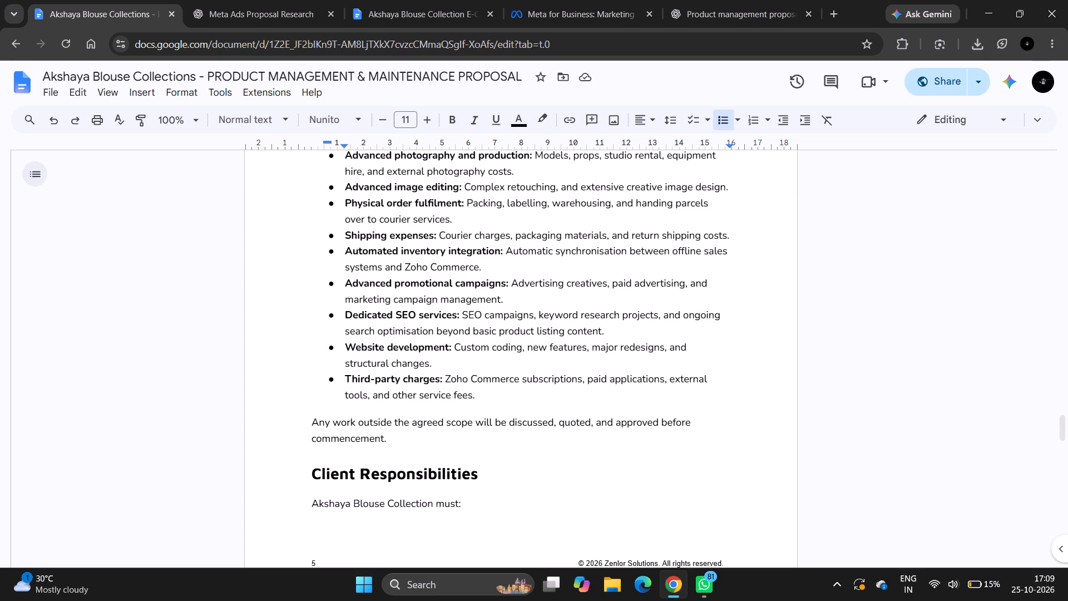
scroll(454, 348, "up", 1)
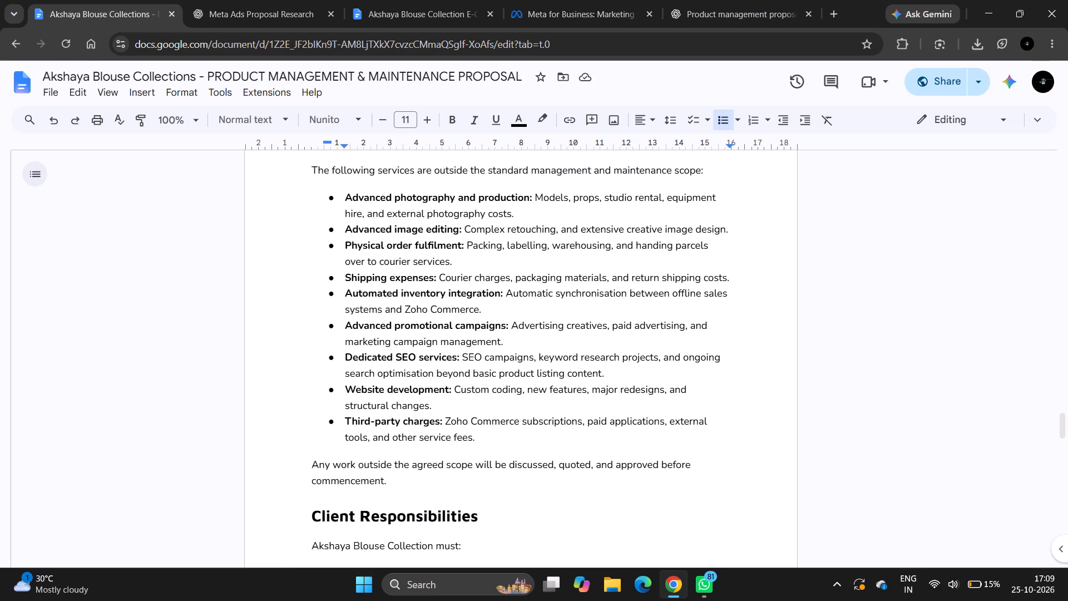
scroll(454, 348, "up", 4)
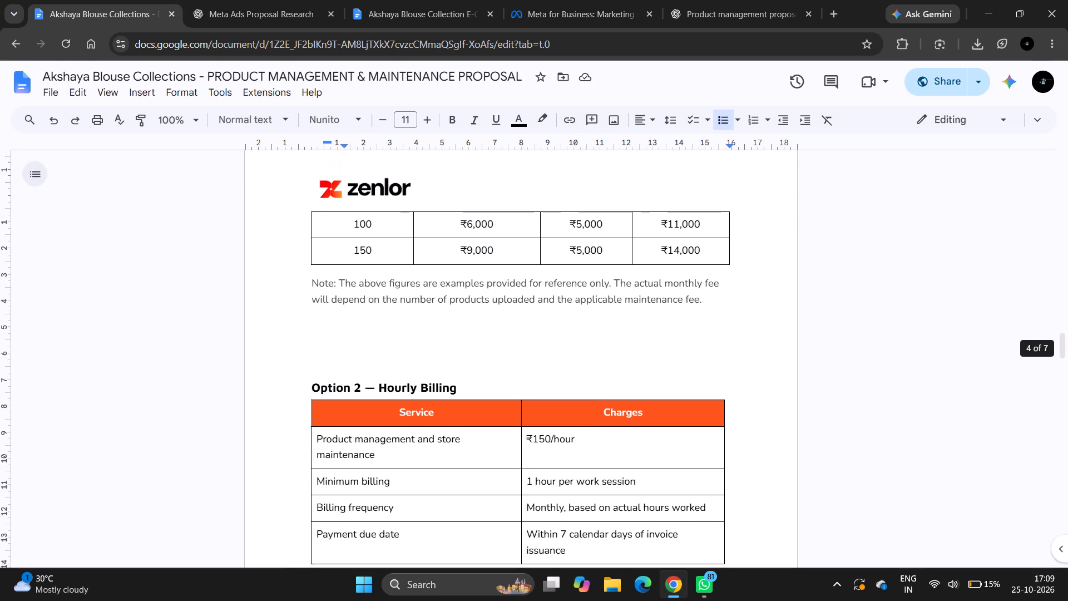
scroll(454, 348, "up", 3)
scroll(454, 348, "down", 1)
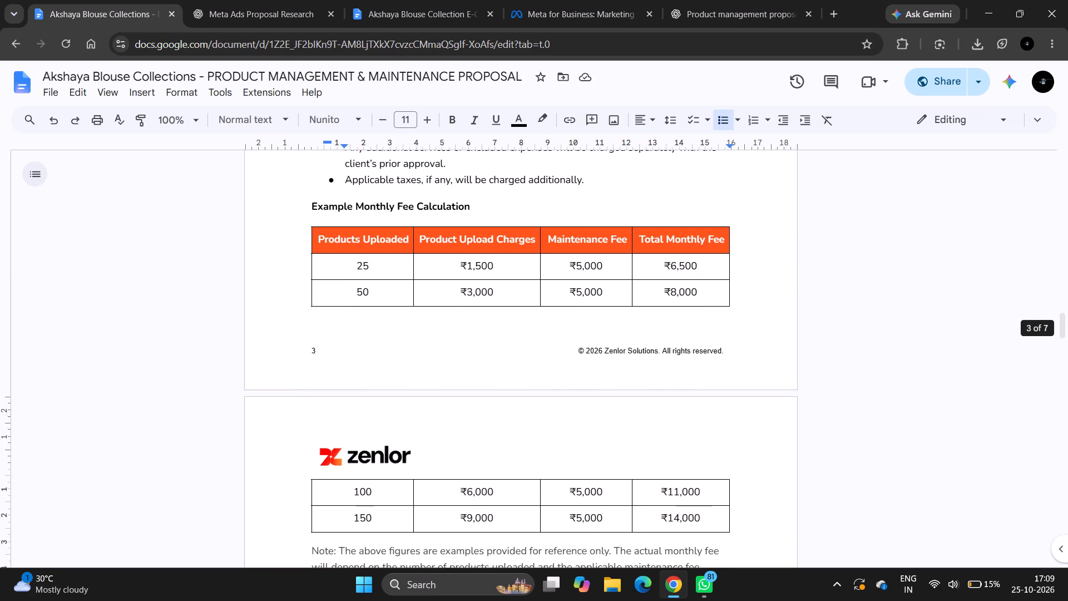
scroll(454, 348, "down", 4)
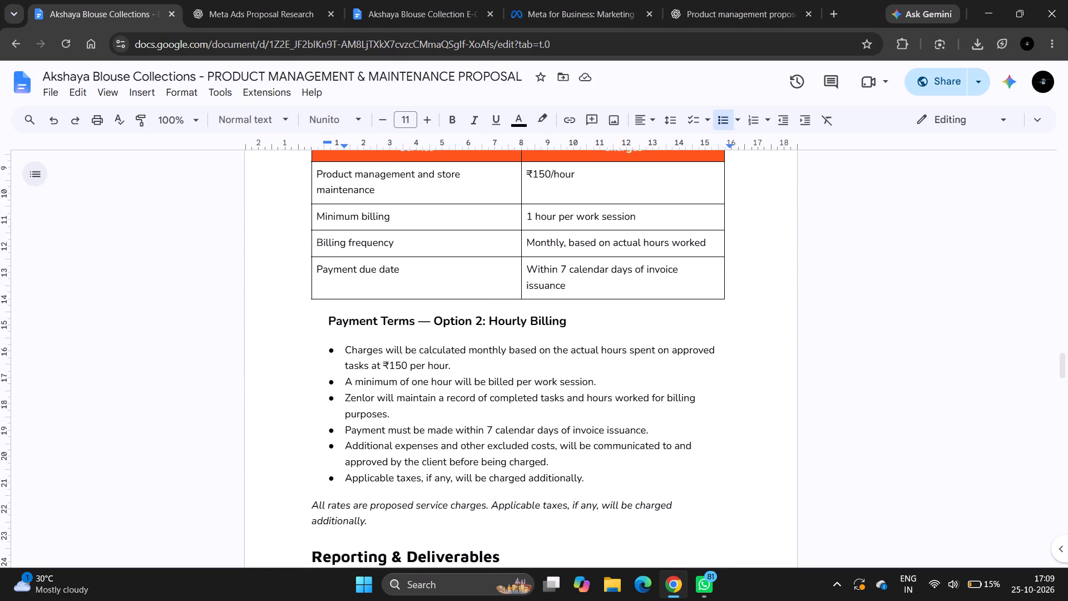
scroll(454, 348, "down", 1)
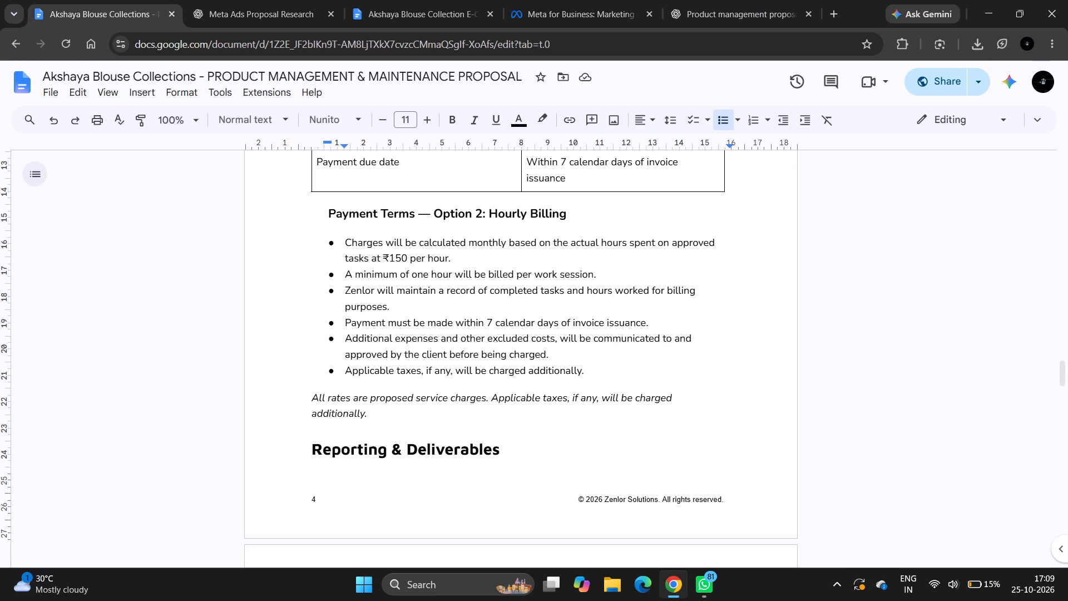
scroll(418, 368, "up", 1)
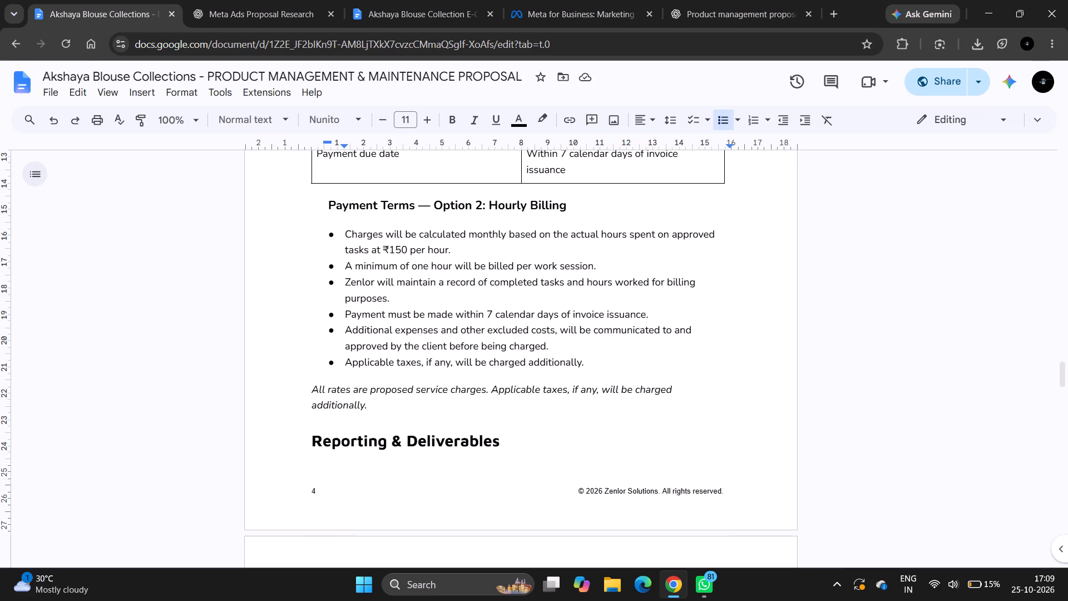
scroll(418, 368, "up", 1)
Review the Client Responsibilities list and the Approval & Sign-off section, and reread the Excluded Services bullets.
scroll(418, 368, "down", 7)
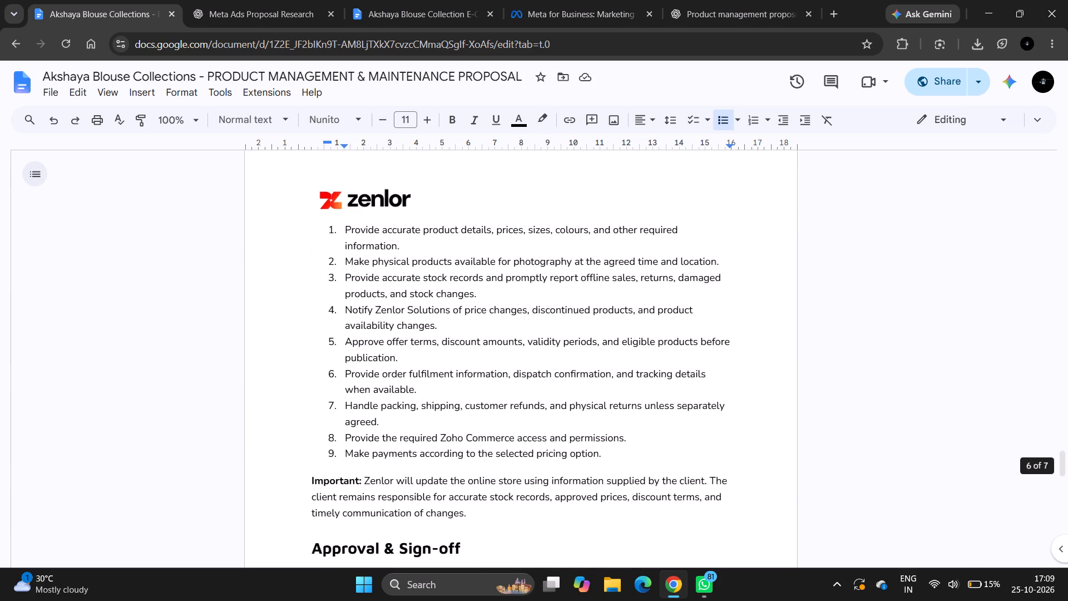
scroll(418, 368, "down", 2)
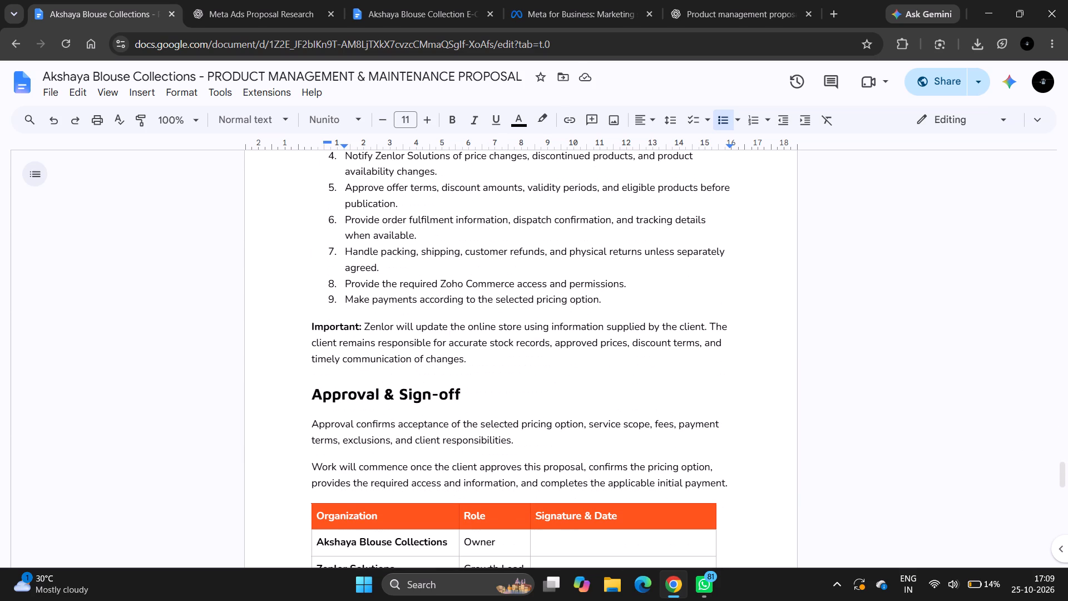
scroll(418, 368, "down", 1)
scroll(418, 368, "up", 1)
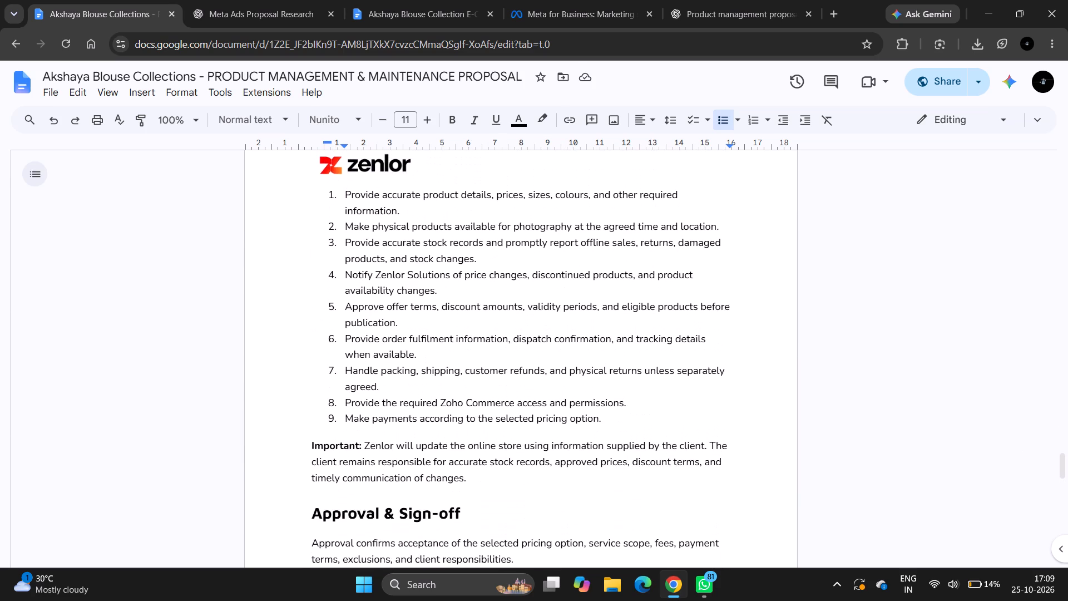
scroll(418, 368, "up", 3)
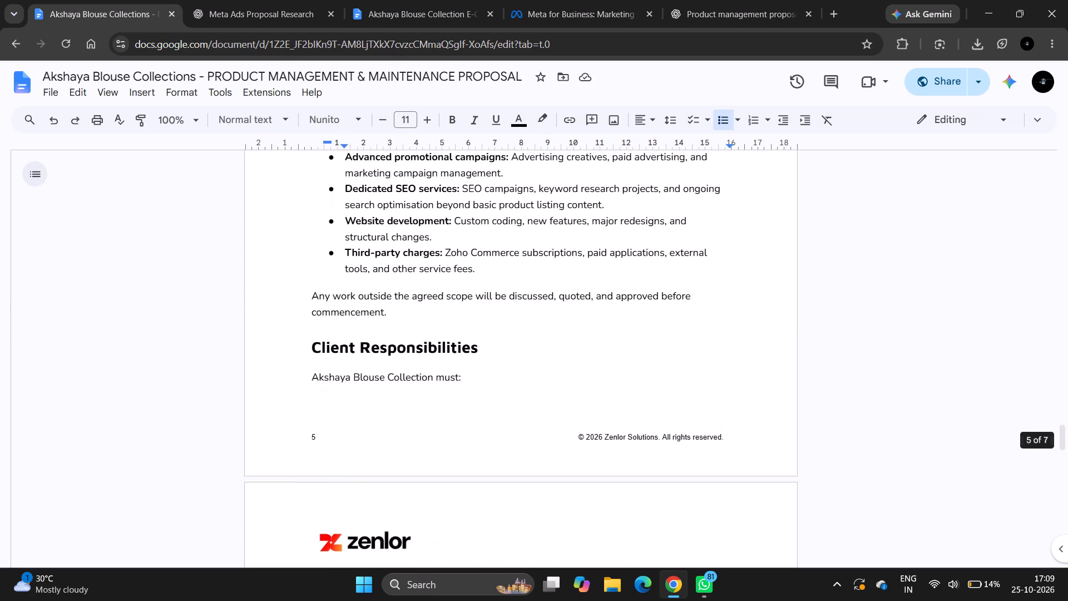
scroll(418, 368, "up", 1)
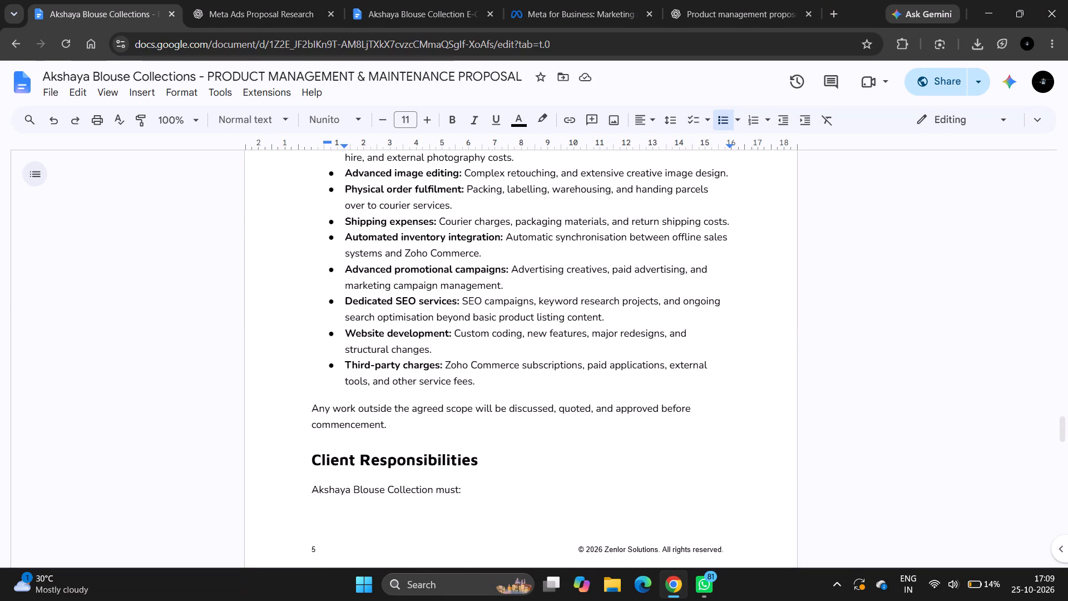
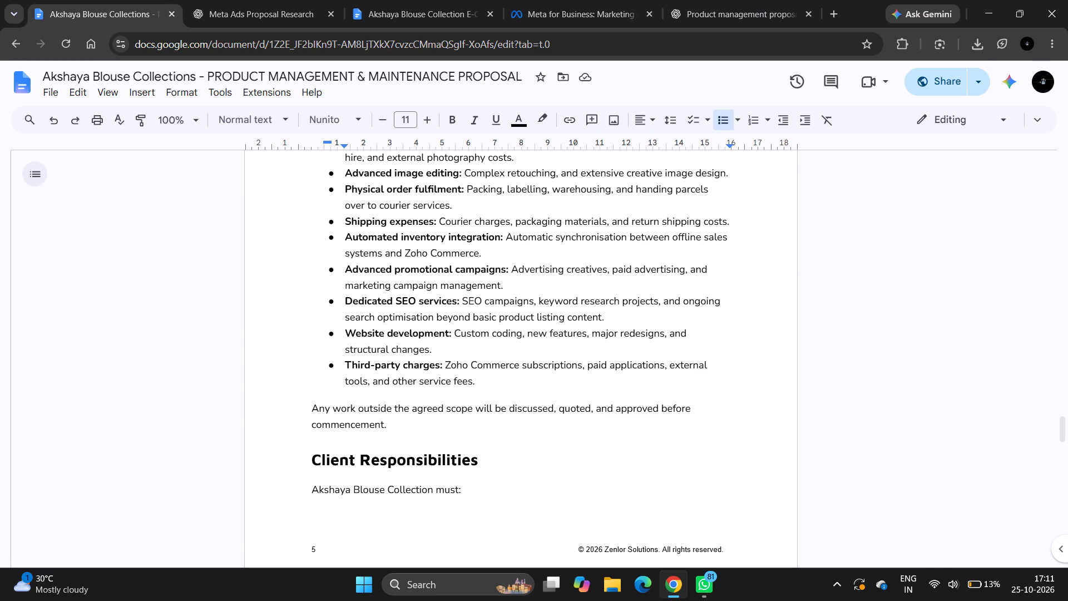
Delete ", and structural changes." from the Website development bullet under Excluded Services, keeping the Third-party charges bullet on its own line.
left_click_drag(665, 336, 669, 342)
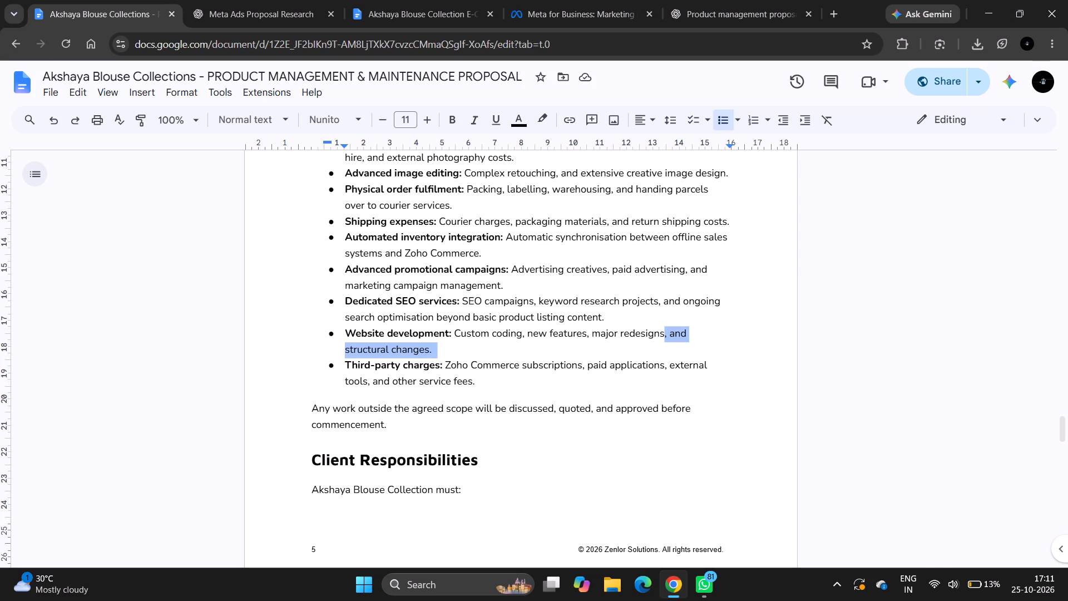
key("BackSpace")
key("Return")
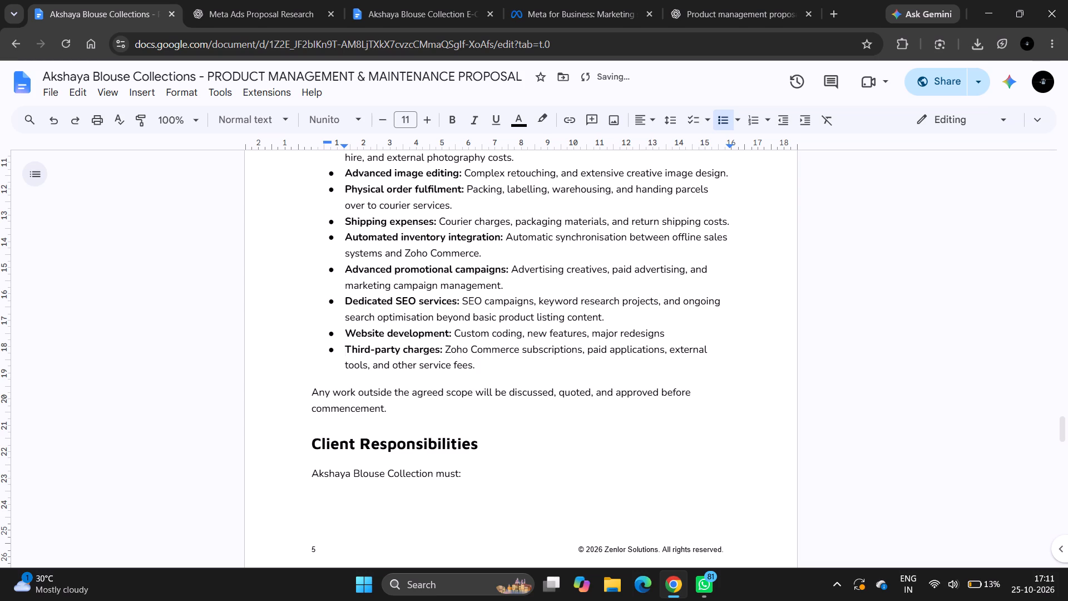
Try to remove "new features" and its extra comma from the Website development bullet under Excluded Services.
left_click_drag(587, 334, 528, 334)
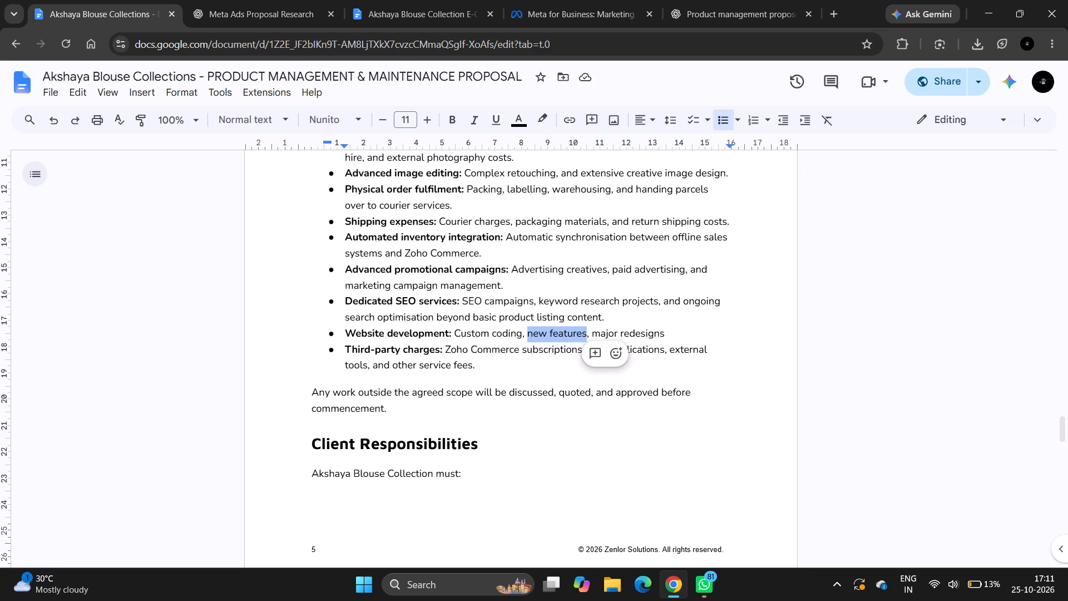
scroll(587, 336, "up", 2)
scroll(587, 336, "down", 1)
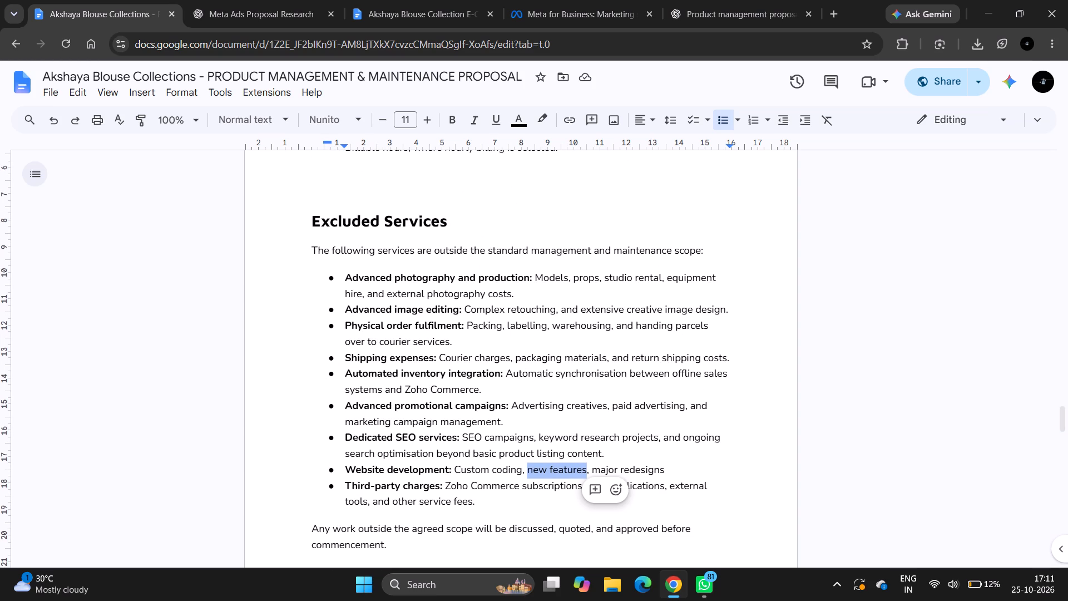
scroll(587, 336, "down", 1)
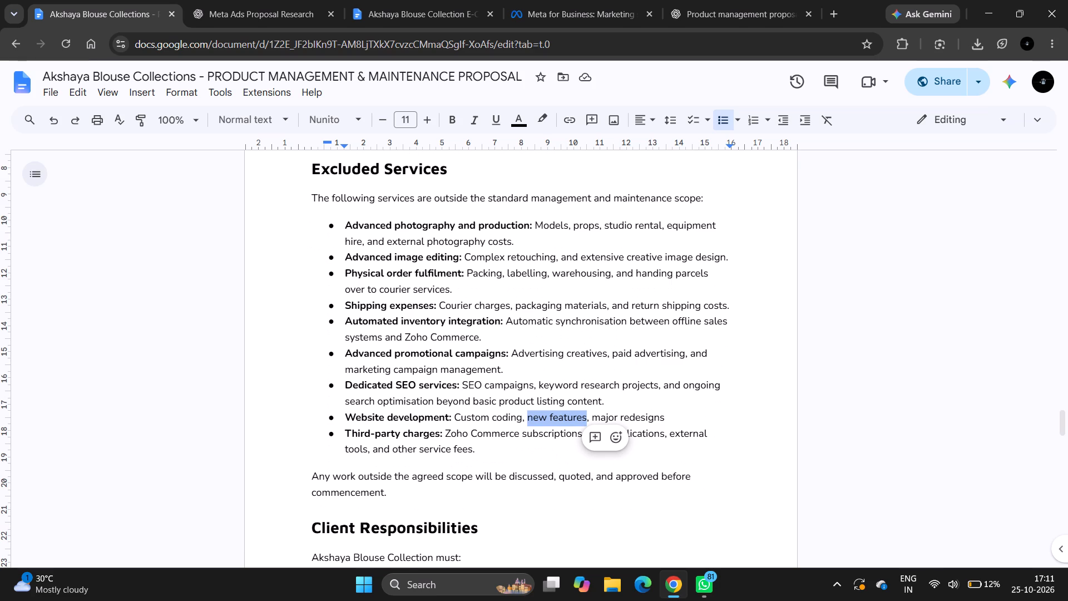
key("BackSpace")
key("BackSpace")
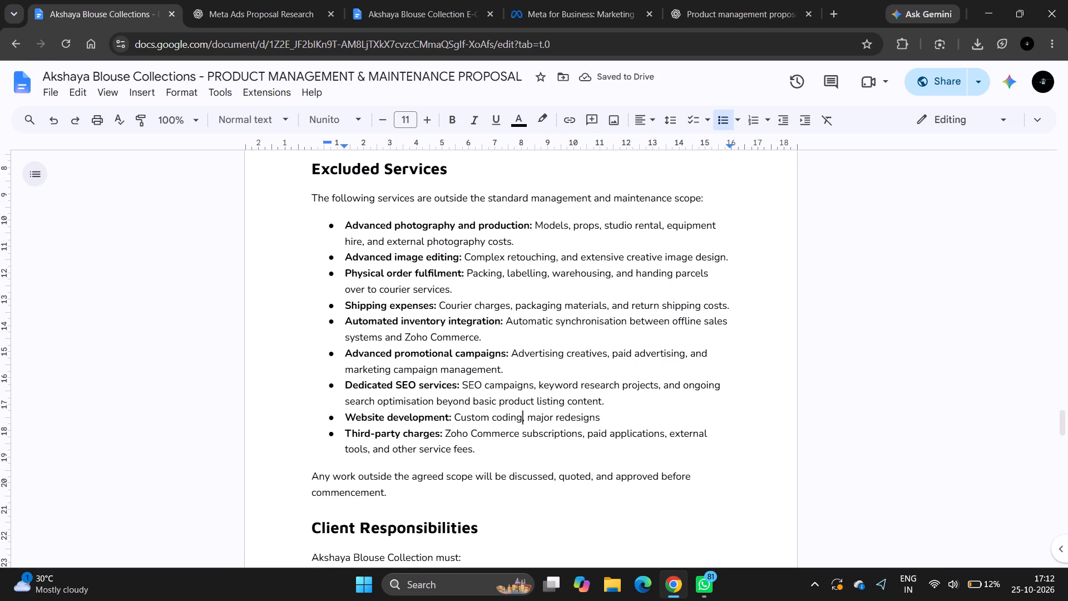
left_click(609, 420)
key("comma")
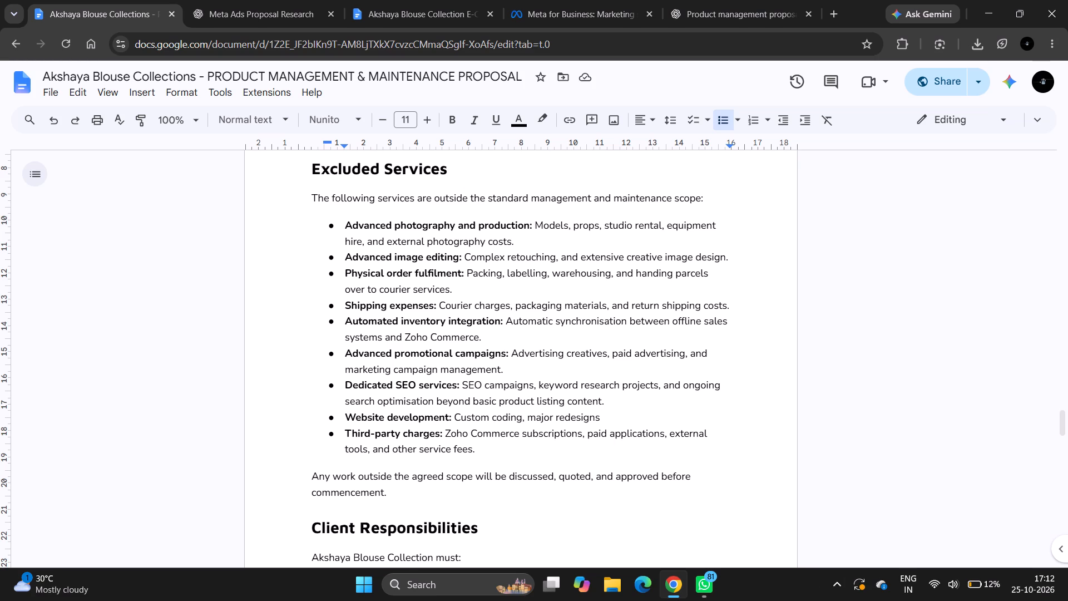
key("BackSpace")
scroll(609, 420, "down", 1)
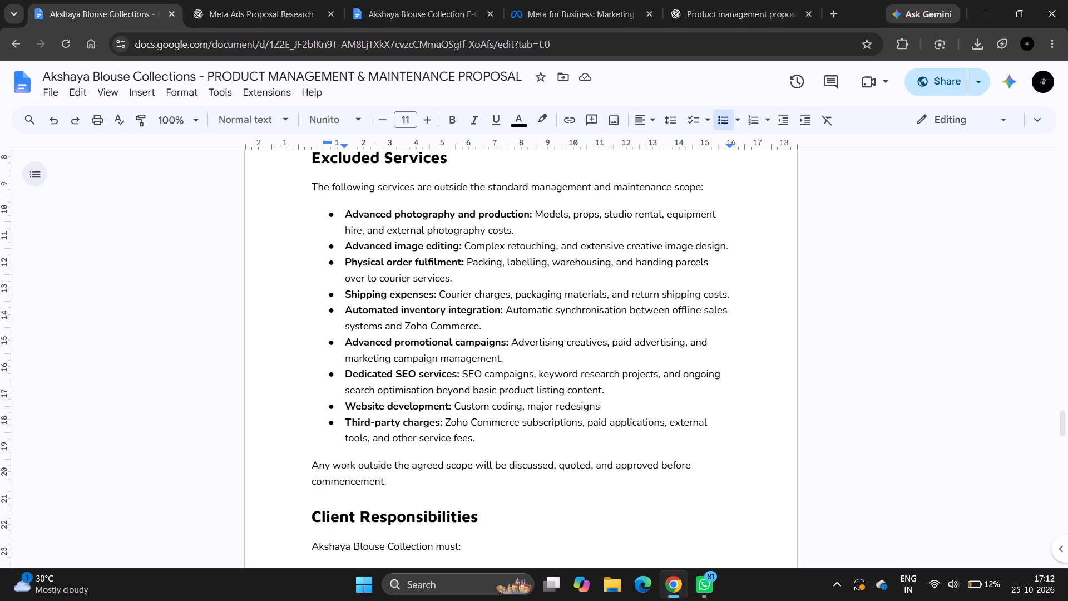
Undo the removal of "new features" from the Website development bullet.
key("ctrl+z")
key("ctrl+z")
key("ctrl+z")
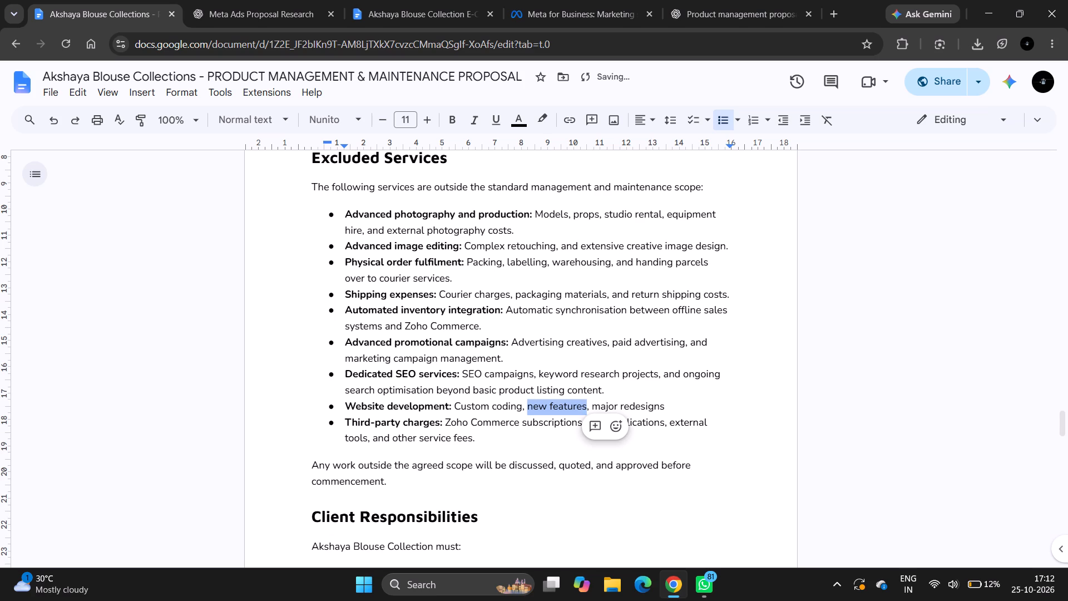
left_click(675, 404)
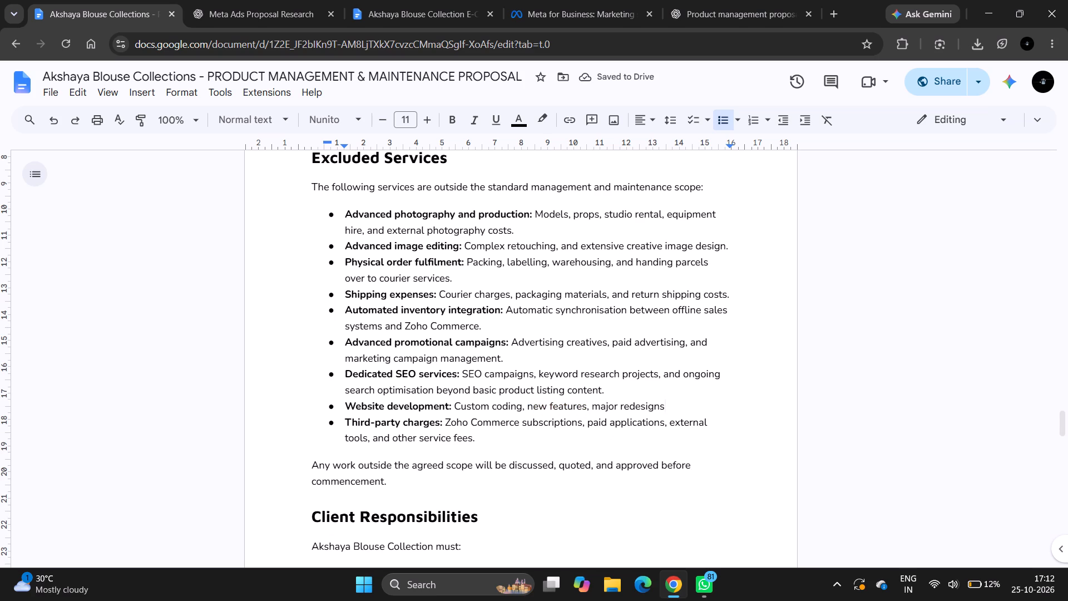
Review the page layout from Excluded Services back through the pricing sections to Store Maintenance and the Option 1 pricing table.
scroll(675, 404, "down", 2)
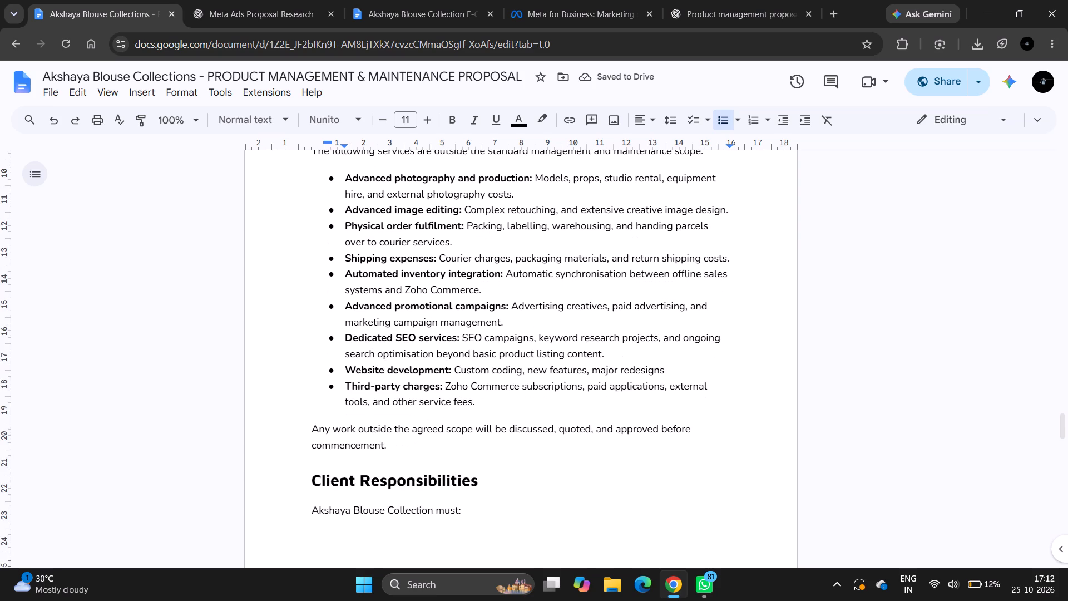
scroll(675, 404, "up", 3)
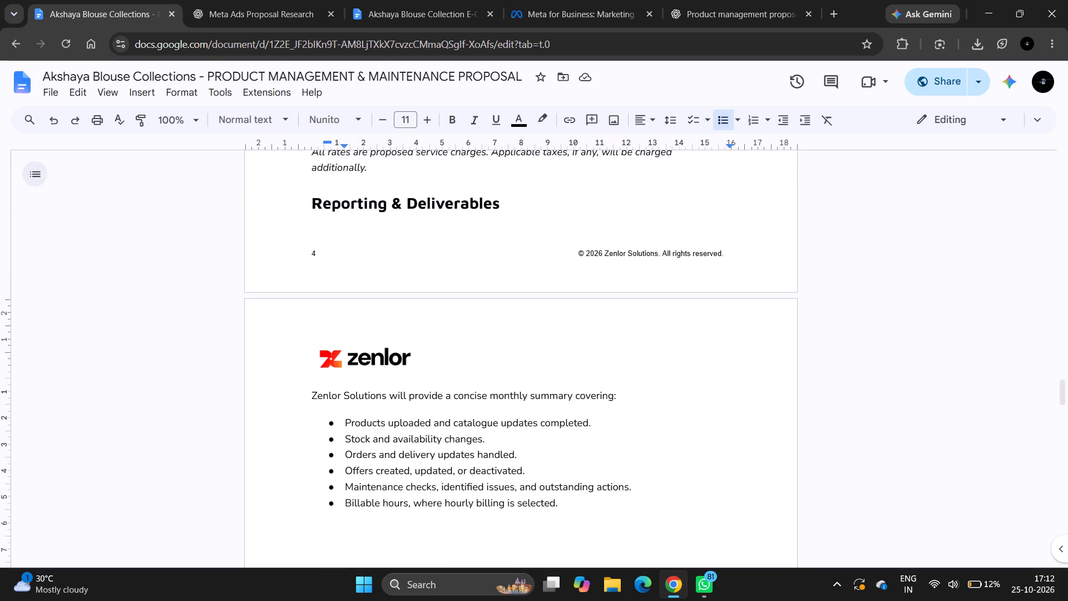
scroll(675, 404, "up", 4)
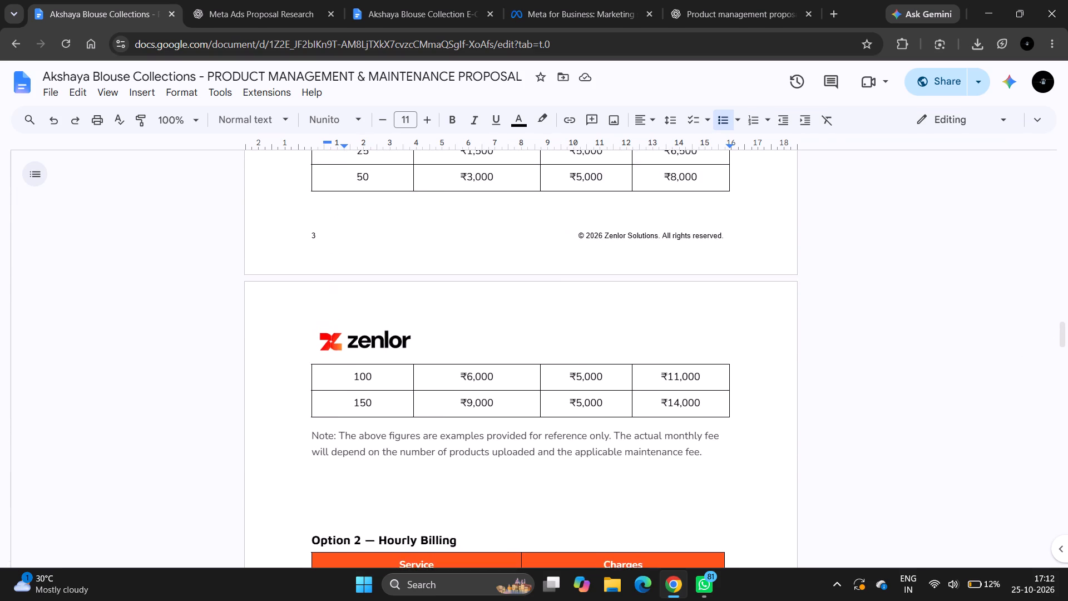
scroll(675, 404, "up", 3)
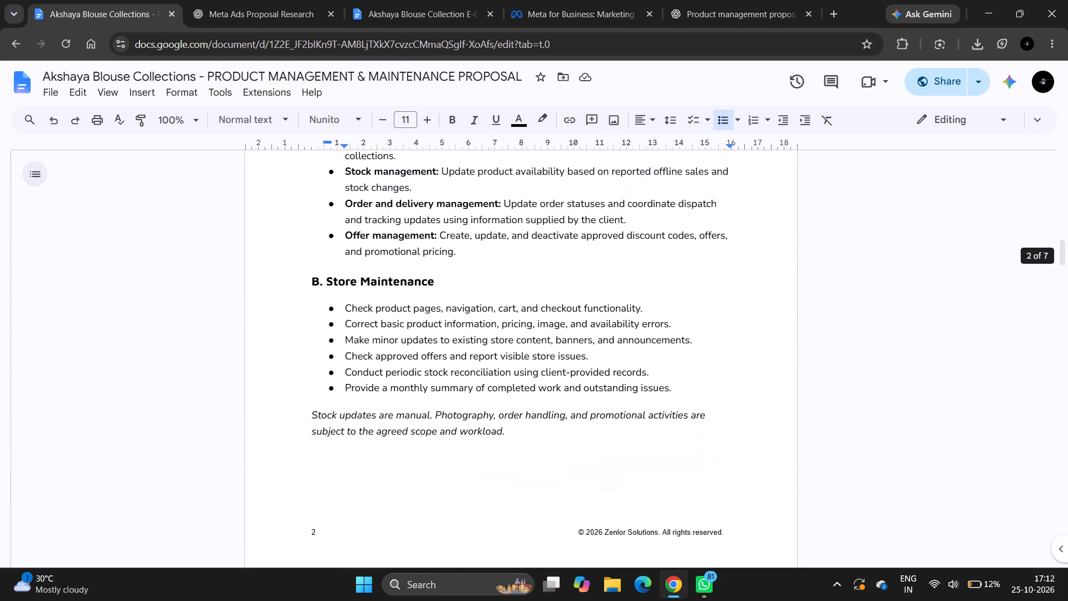
scroll(675, 404, "down", 4)
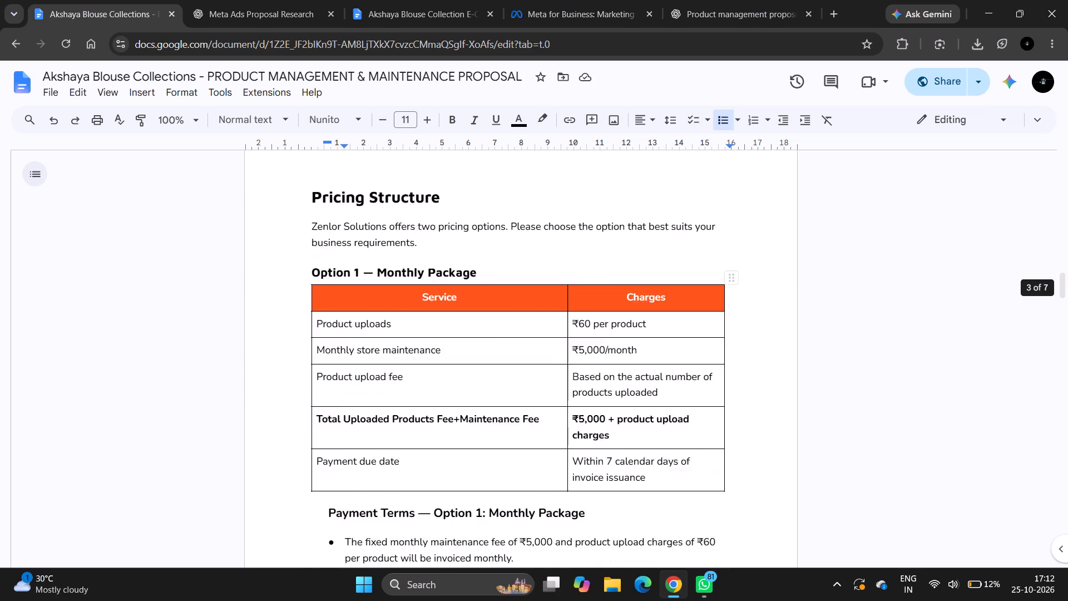
Insert five blank lines before the "Example Monthly Fee Calculation" heading to push it and its whole table onto the following page.
scroll(675, 404, "down", 2)
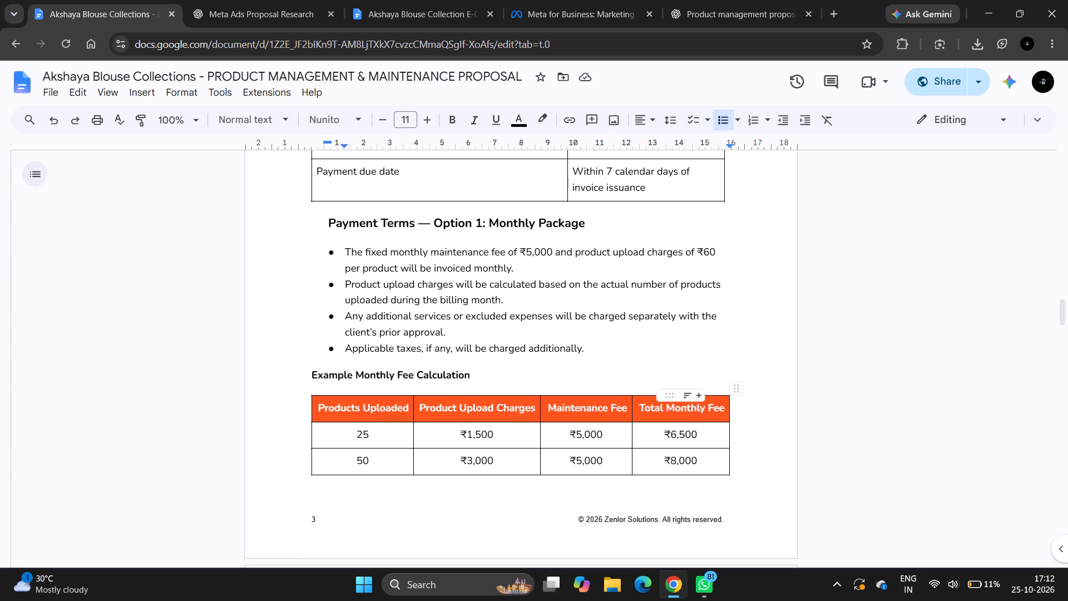
scroll(675, 404, "down", 2)
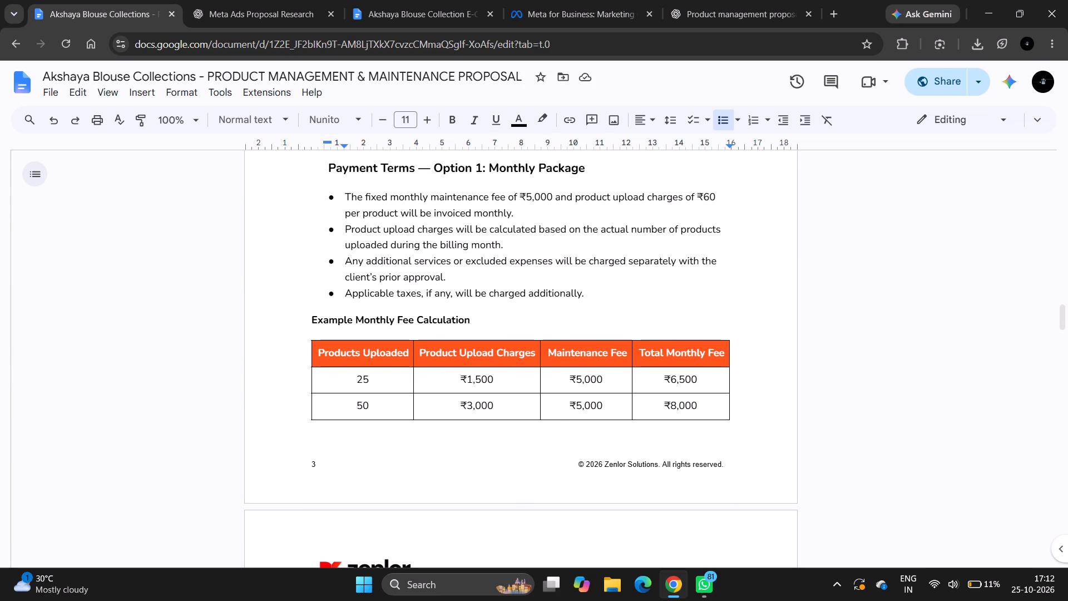
left_click(311, 318)
key("Return")
key("Return")
key("Return")
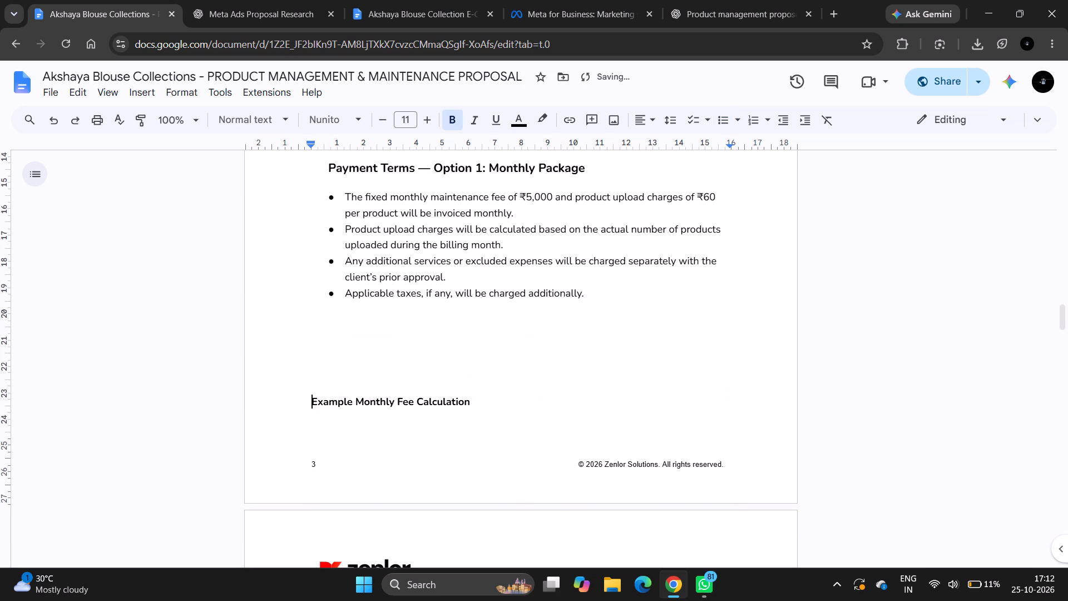
key("Return")
key("Return")
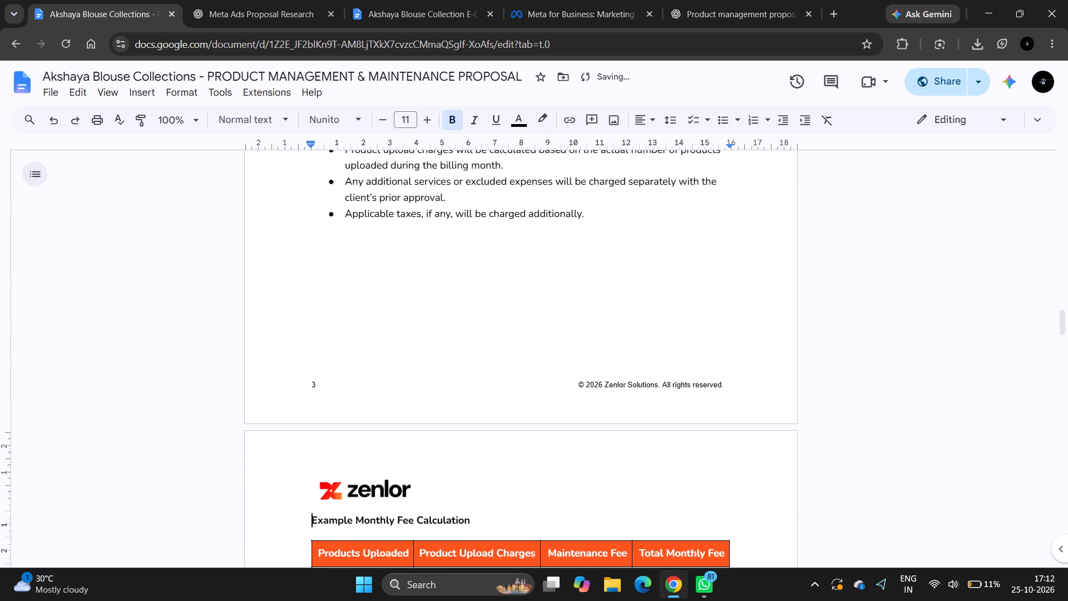
scroll(311, 318, "up", 3)
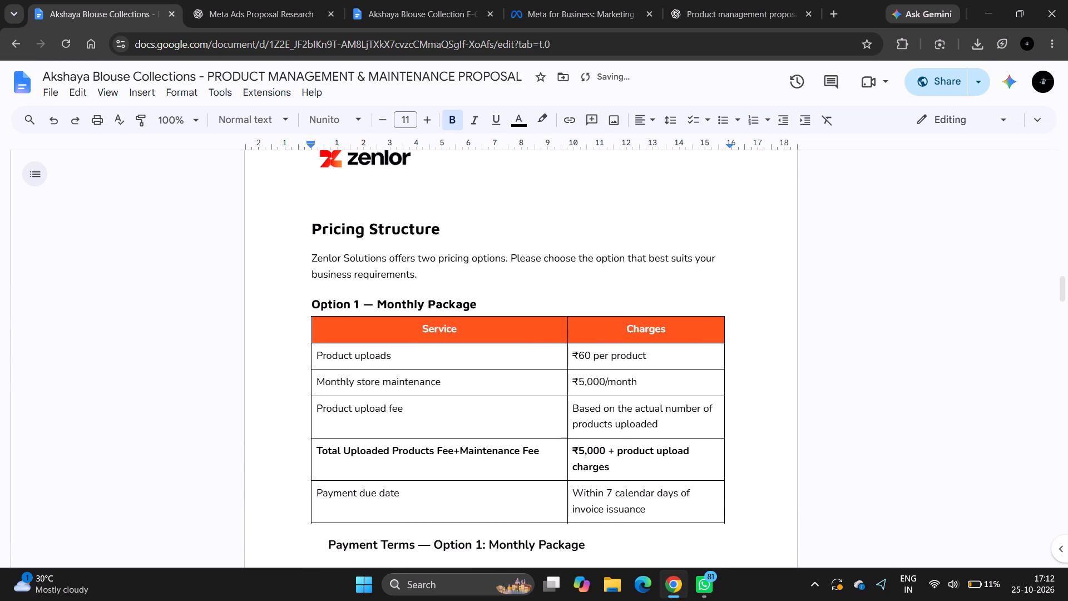
scroll(311, 318, "down", 1)
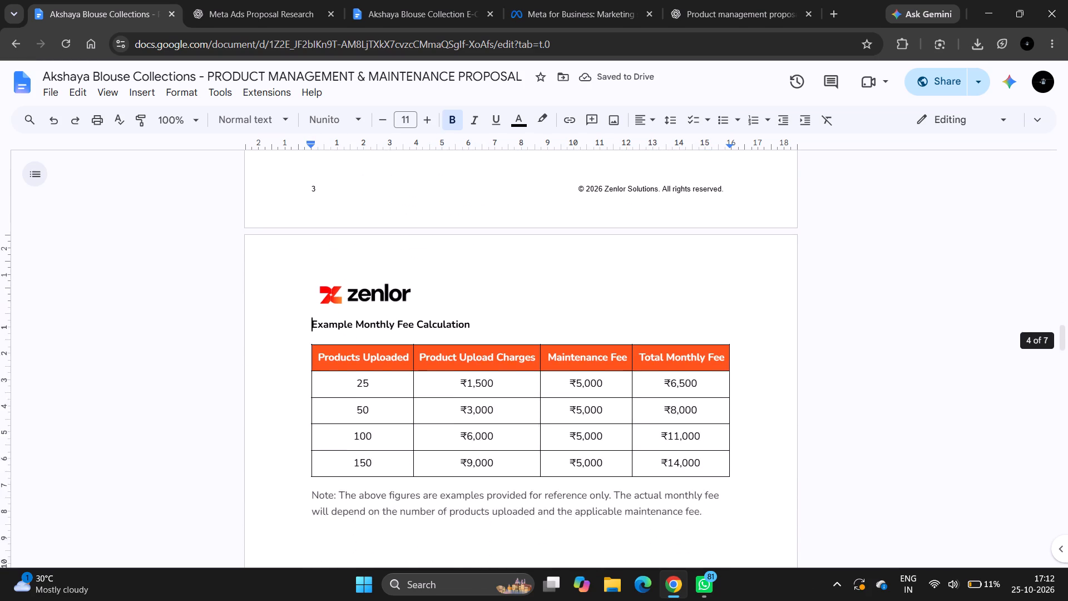
Remove the two blank lines between the example fee note and the "Option 2 — Hourly Billing" heading.
scroll(311, 318, "down", 1)
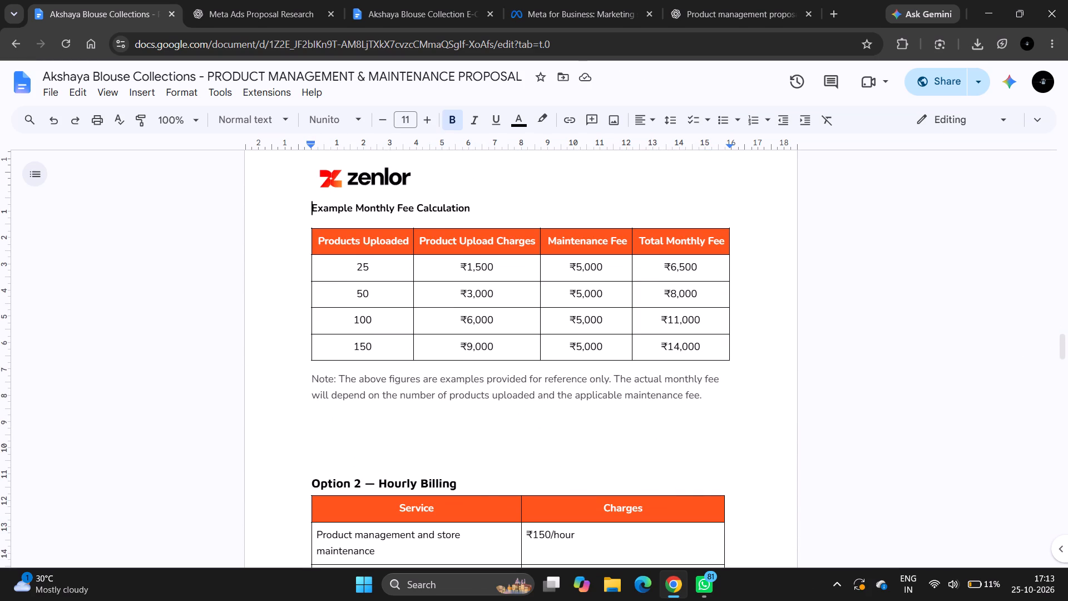
left_click(318, 459)
key("BackSpace")
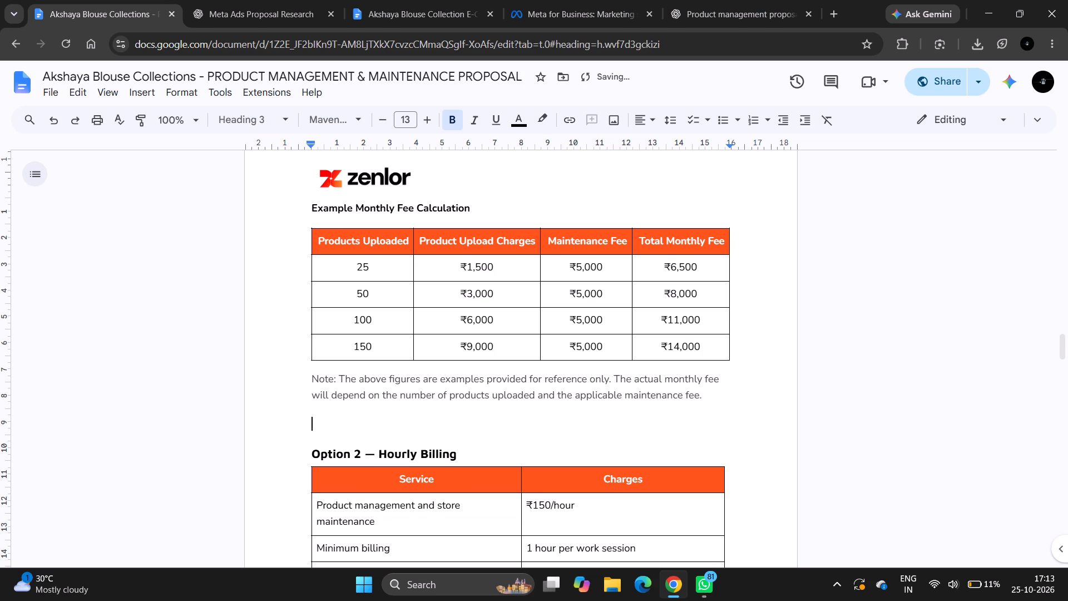
key("BackSpace")
Remove the blank line between the Reporting & Deliverables bullets and the Excluded Services heading.
scroll(318, 459, "down", 2)
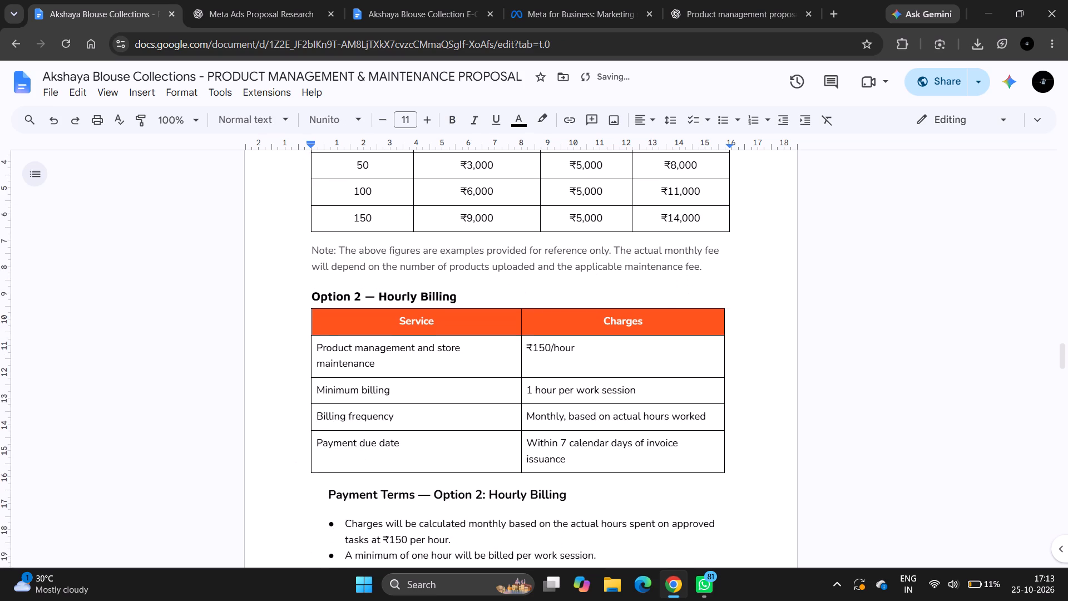
scroll(318, 459, "down", 3)
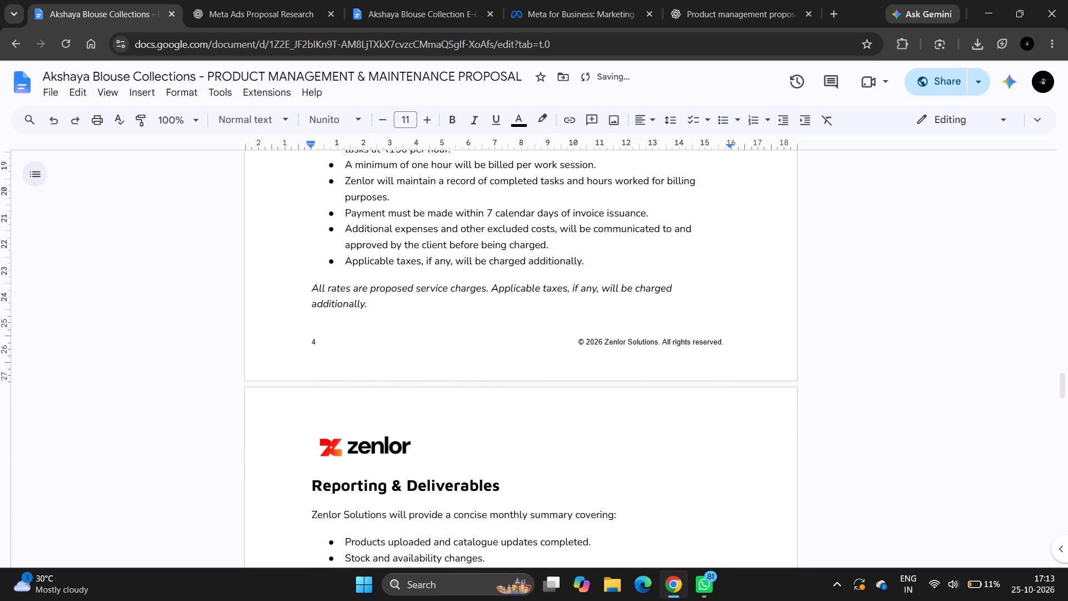
scroll(318, 459, "down", 2)
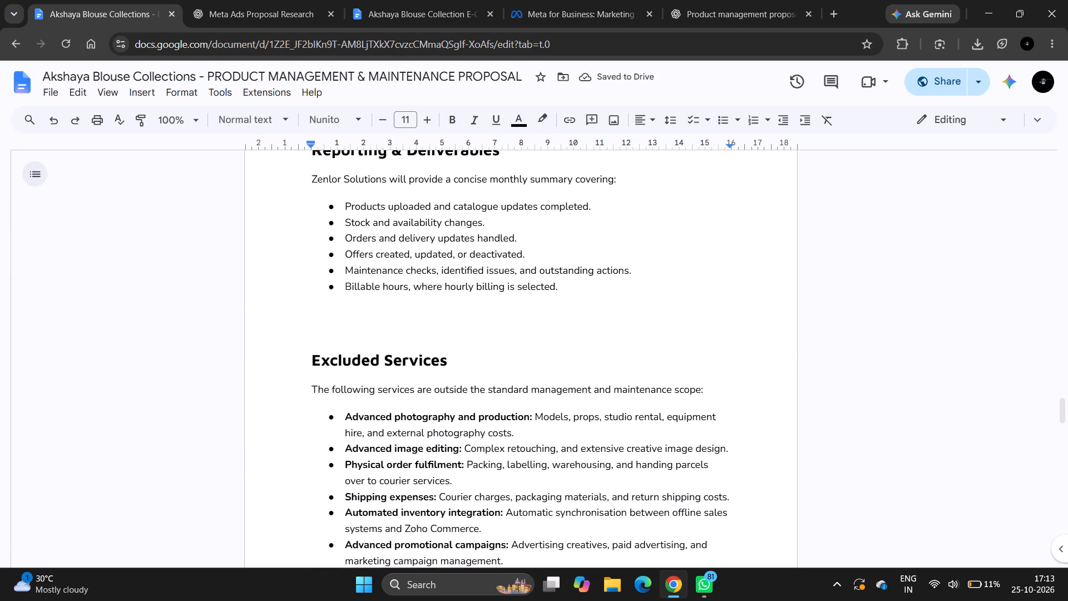
left_click(338, 341)
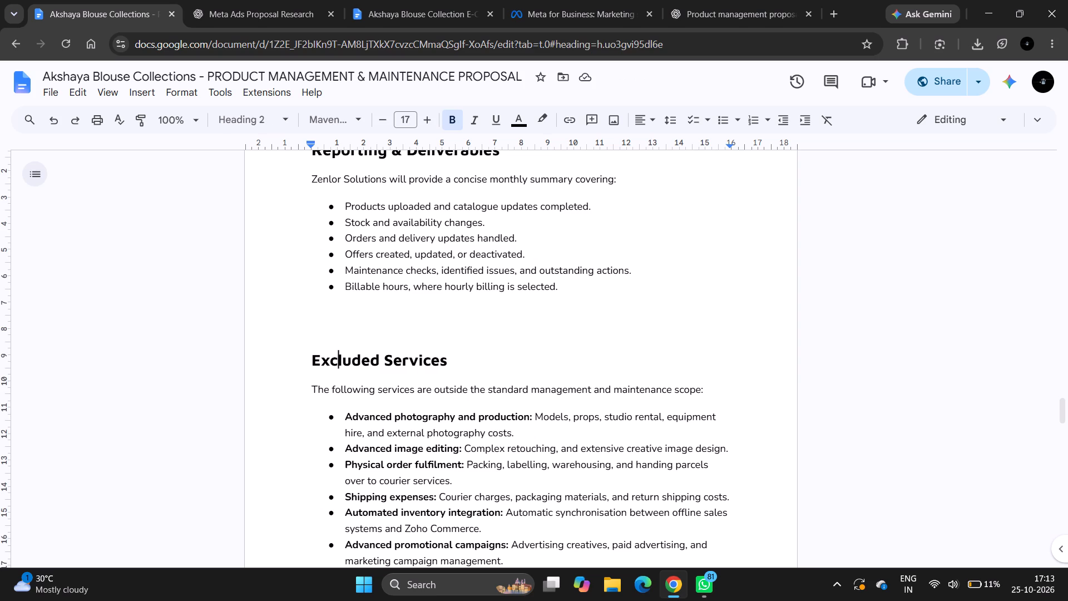
left_click(338, 337)
key("BackSpace")
Check the layout of Excluded Services, the Client Responsibilities page break, the Approval & Sign-off table and the Thank You section.
scroll(338, 337, "down", 1)
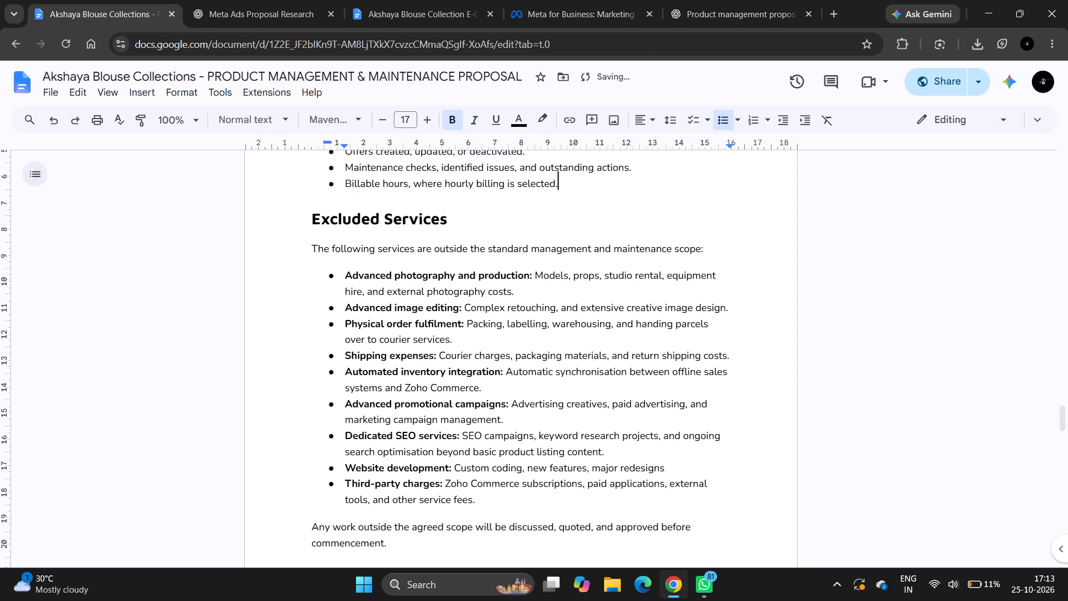
scroll(338, 337, "down", 2)
scroll(344, 407, "down", 1)
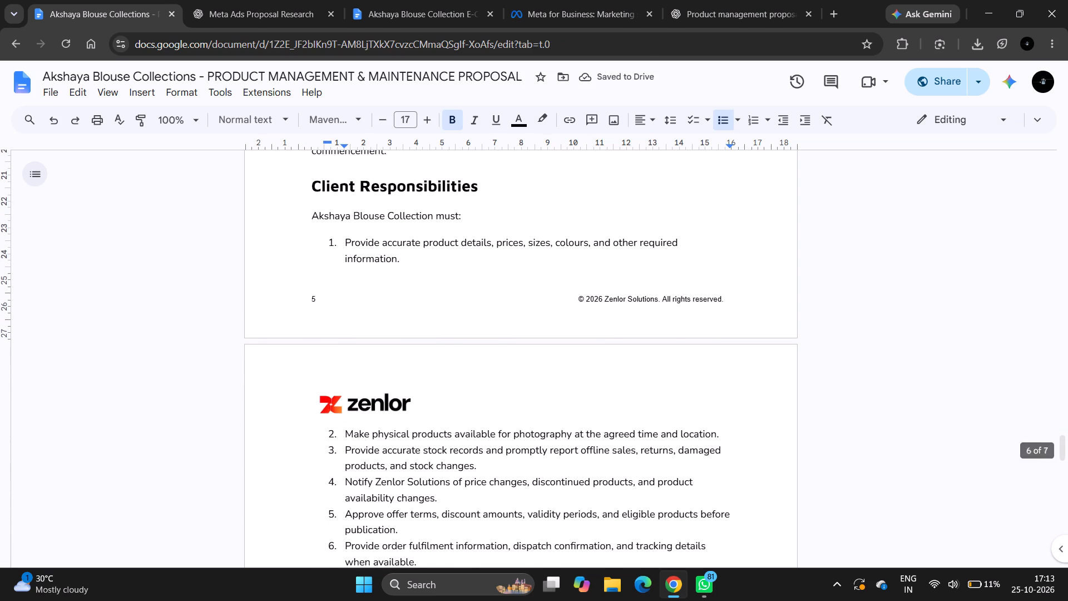
scroll(344, 407, "down", 2)
scroll(344, 407, "up", 2)
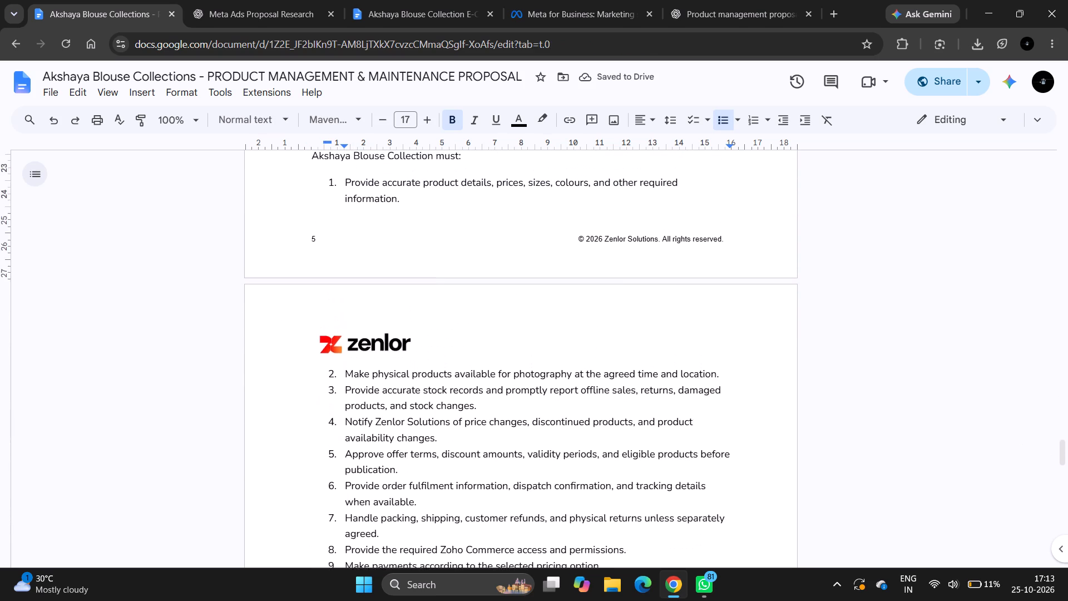
scroll(344, 407, "up", 1)
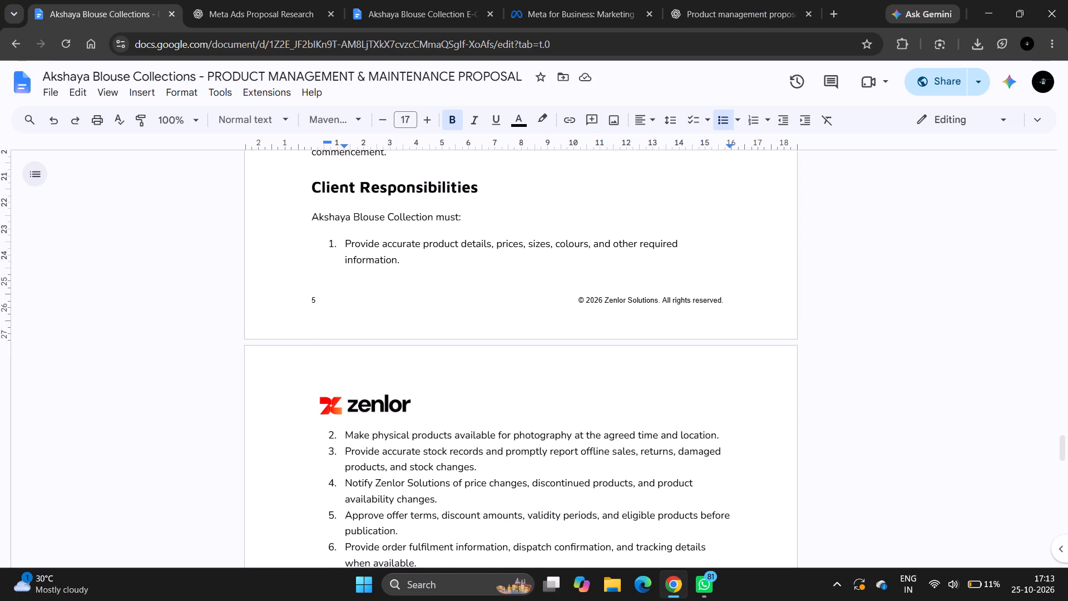
scroll(344, 407, "up", 1)
scroll(344, 407, "down", 4)
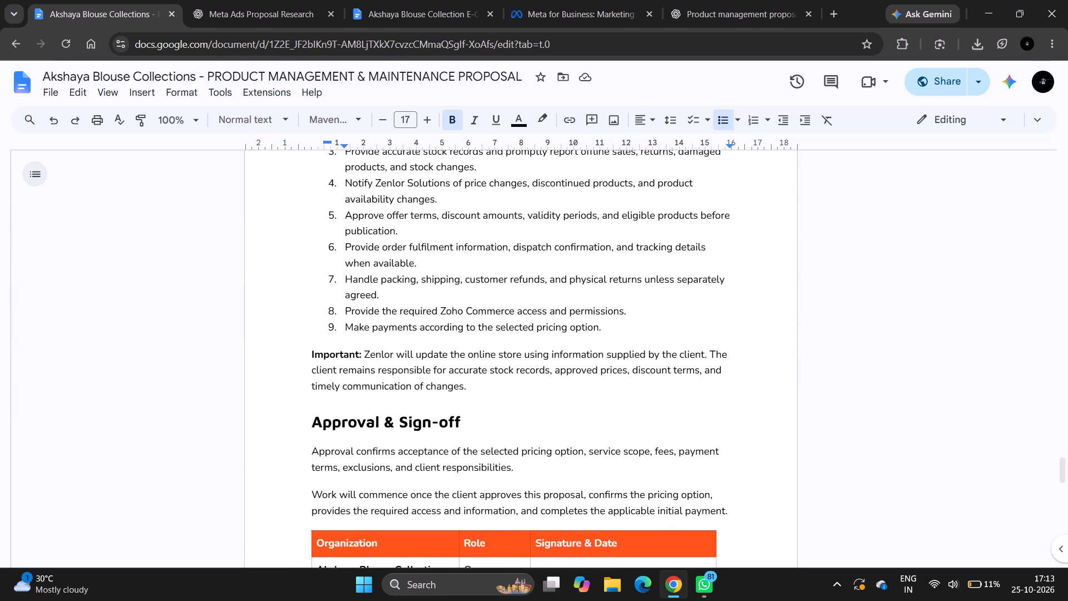
scroll(344, 407, "down", 5)
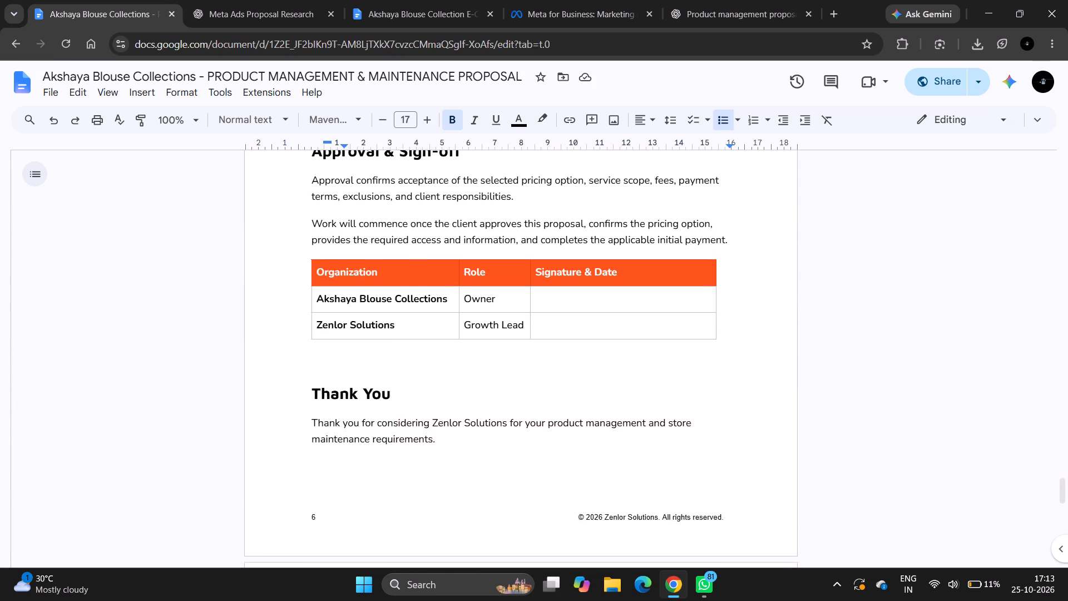
scroll(344, 407, "down", 1)
scroll(344, 407, "up", 4)
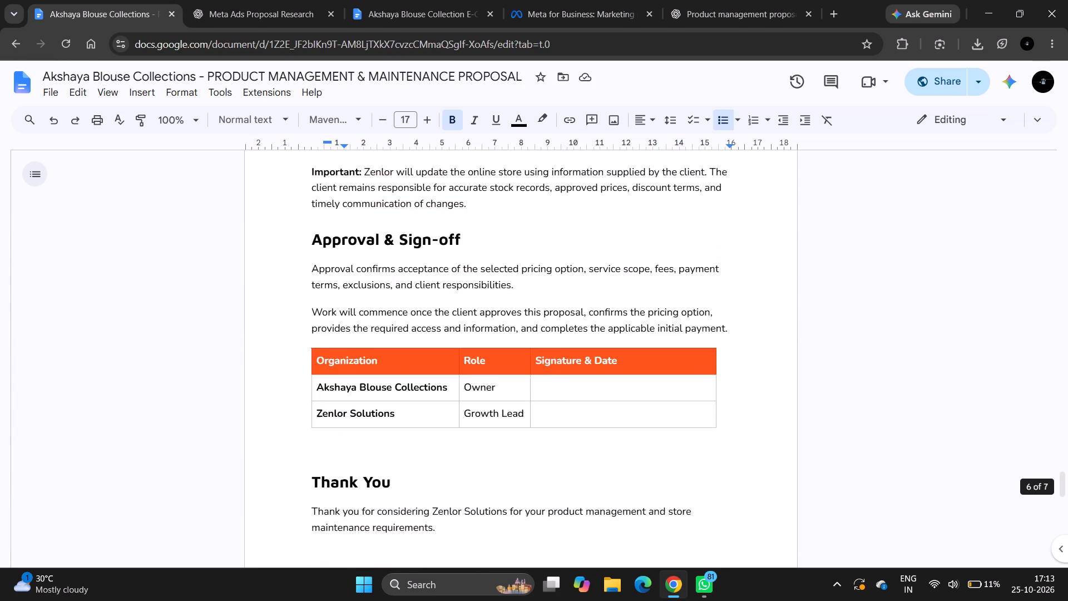
Check the page layout from Excluded Services and Client Responsibilities back through the pricing options to the cover page.
scroll(344, 407, "up", 3)
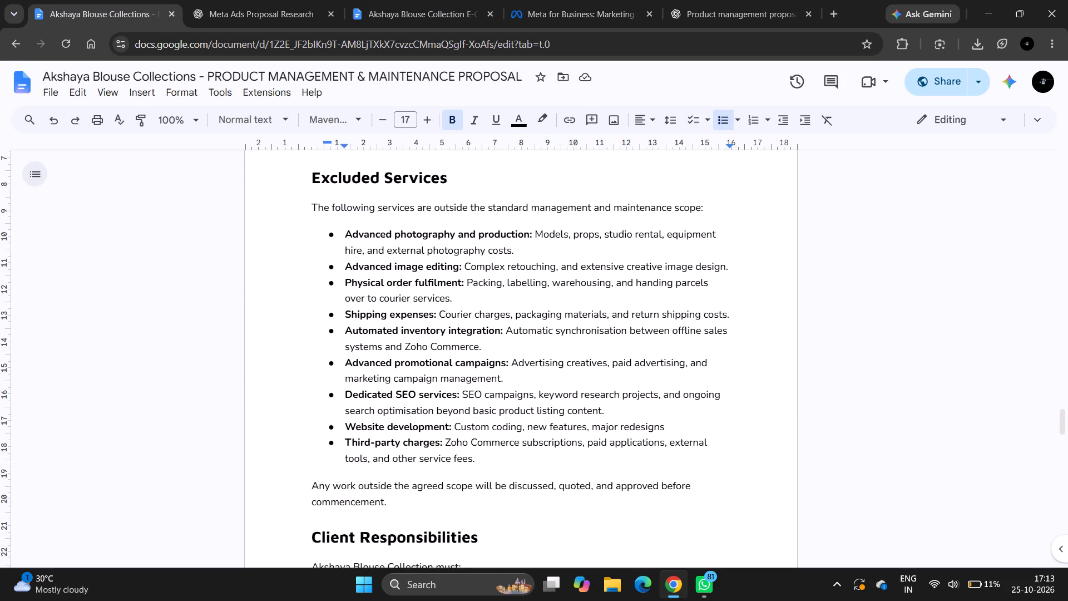
scroll(369, 484, "down", 1)
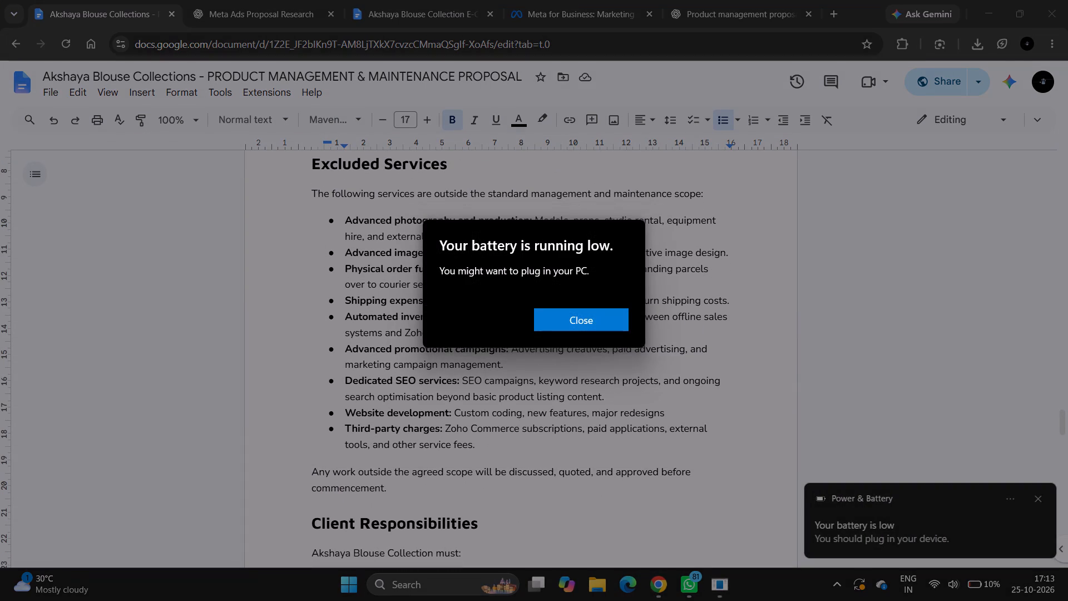
left_click(604, 309)
scroll(567, 342, "down", 2)
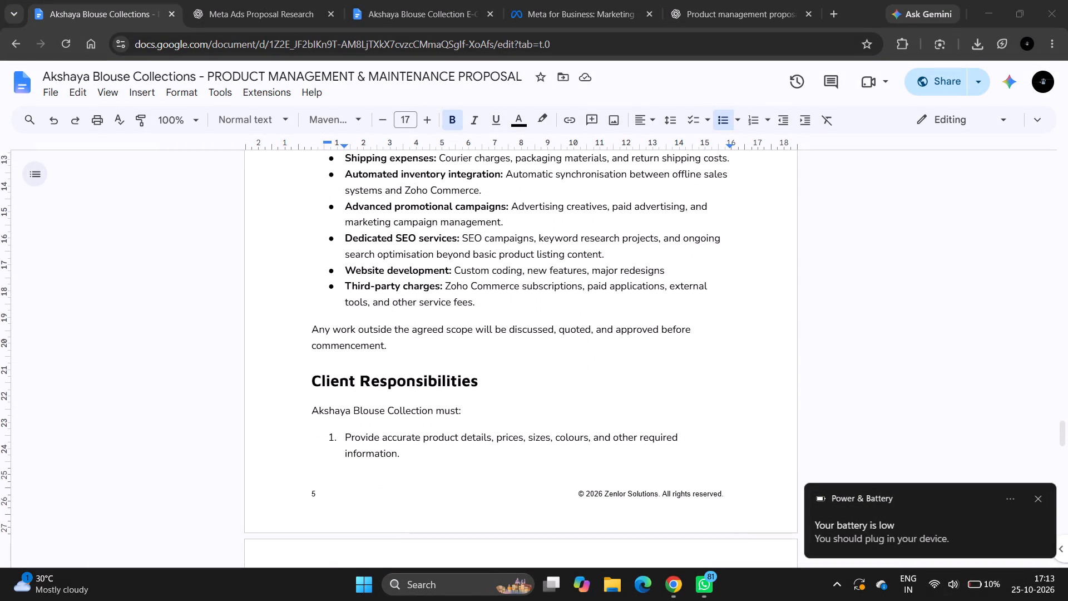
scroll(345, 359, "up", 2)
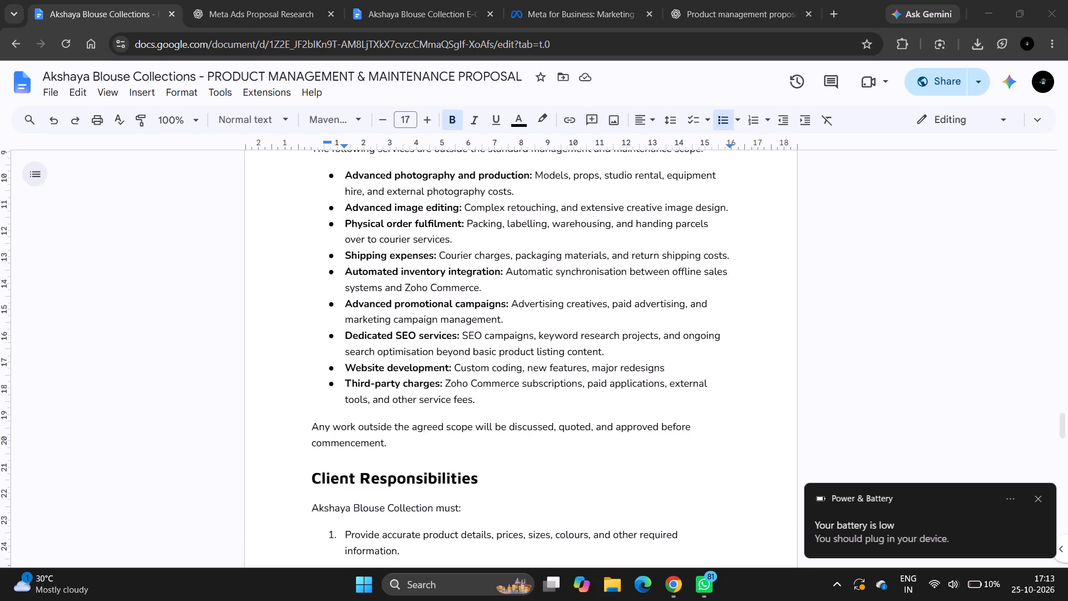
scroll(345, 359, "up", 4)
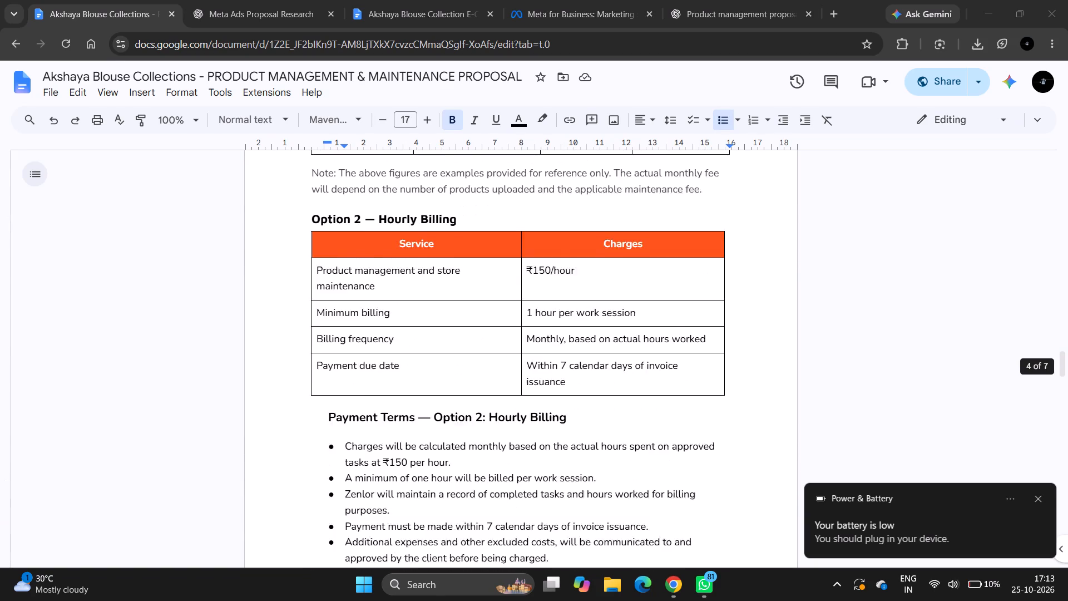
scroll(345, 359, "up", 3)
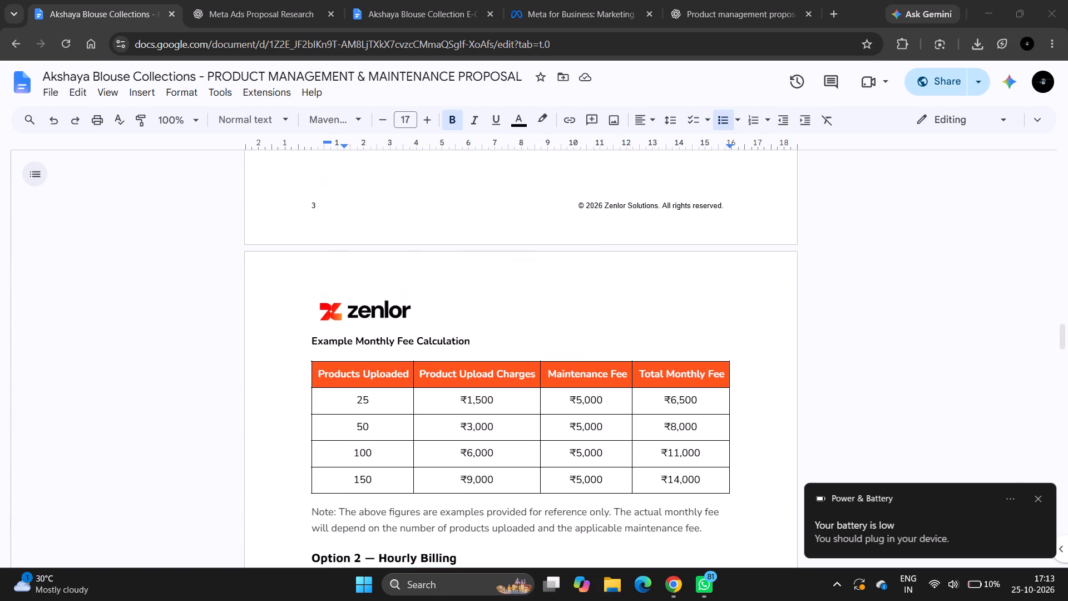
scroll(345, 359, "up", 1)
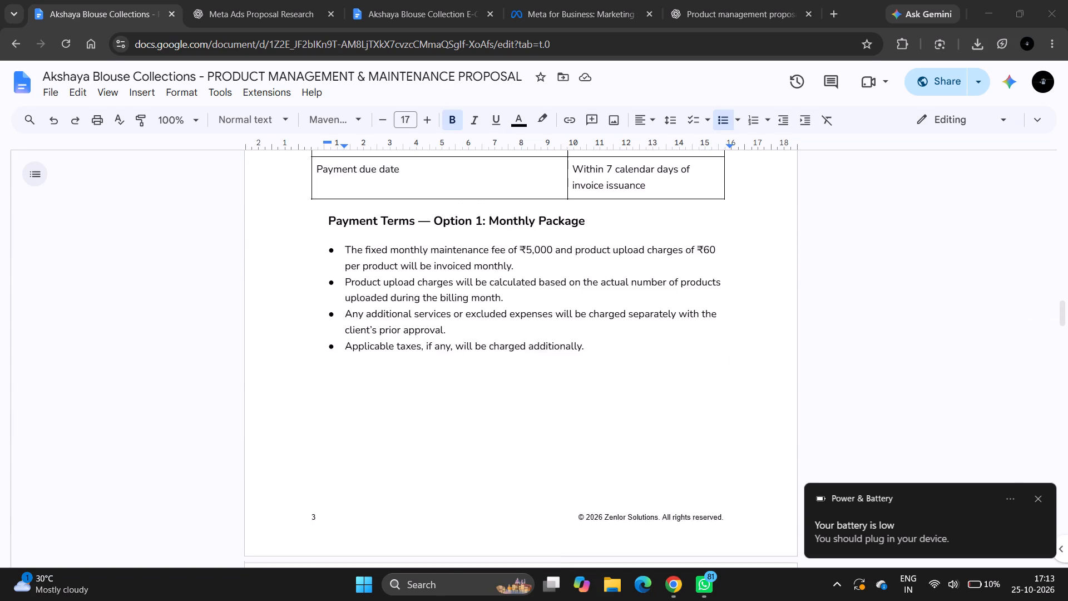
scroll(345, 370, "up", 3)
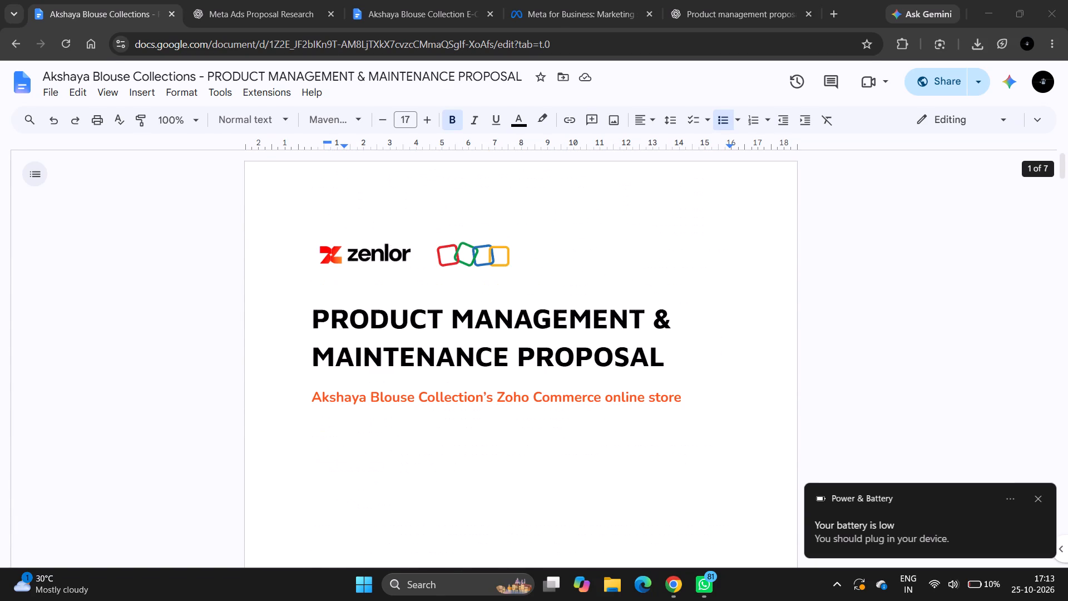
Review the proposal from the cover page down to Excluded Services for spacing and page breaks.
scroll(345, 370, "down", 4)
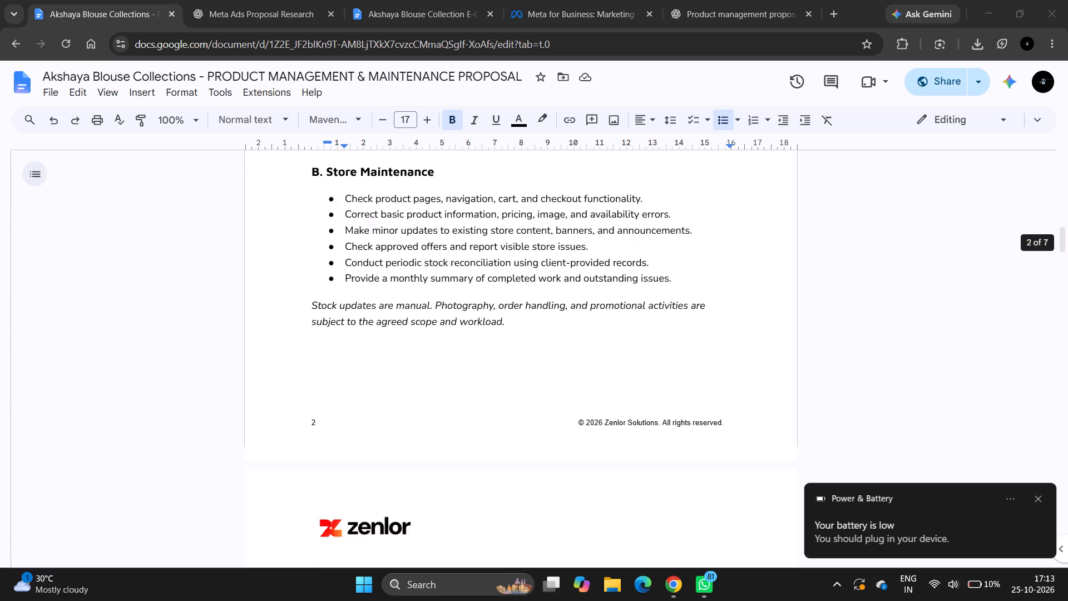
scroll(345, 370, "down", 3)
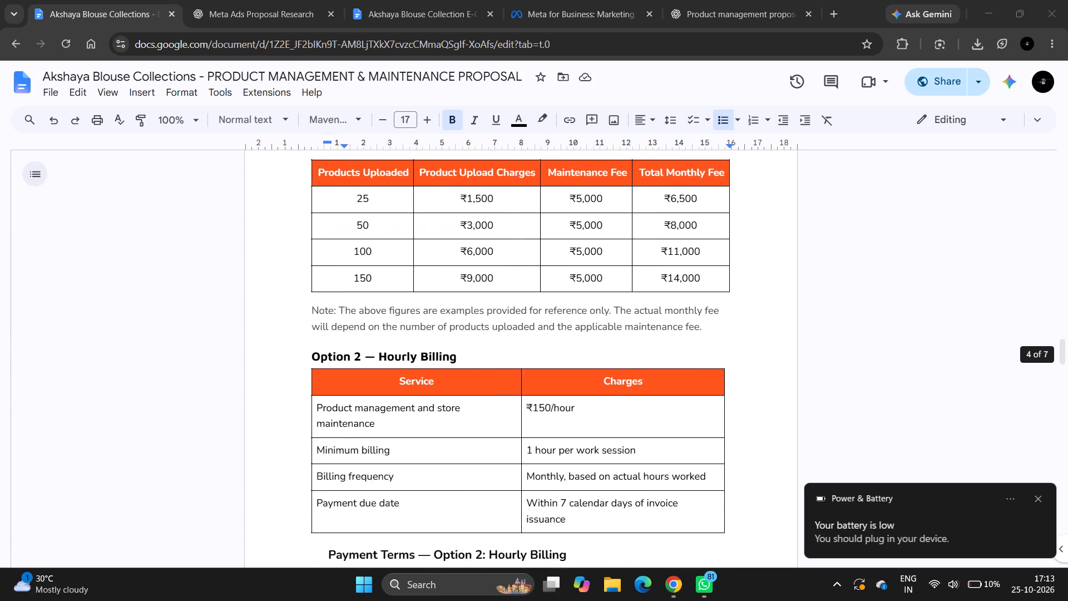
scroll(345, 370, "down", 5)
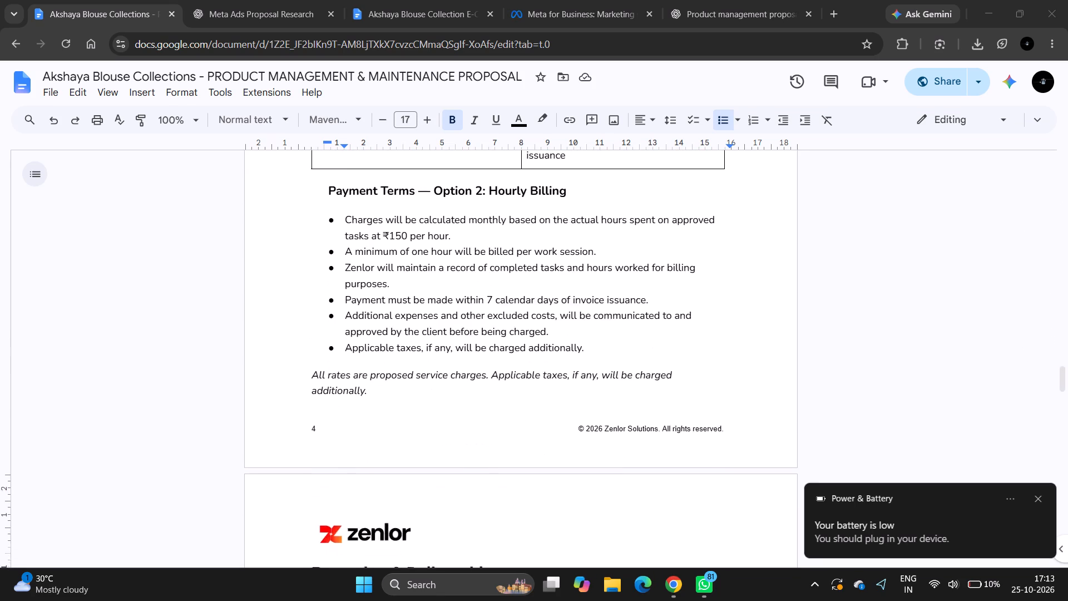
scroll(345, 370, "down", 2)
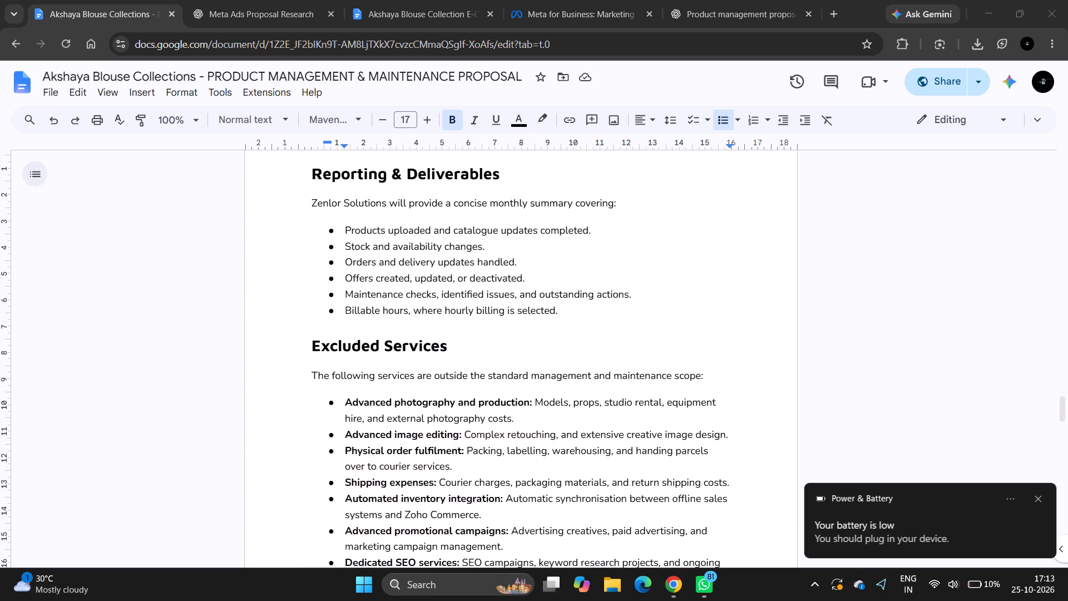
scroll(345, 370, "down", 2)
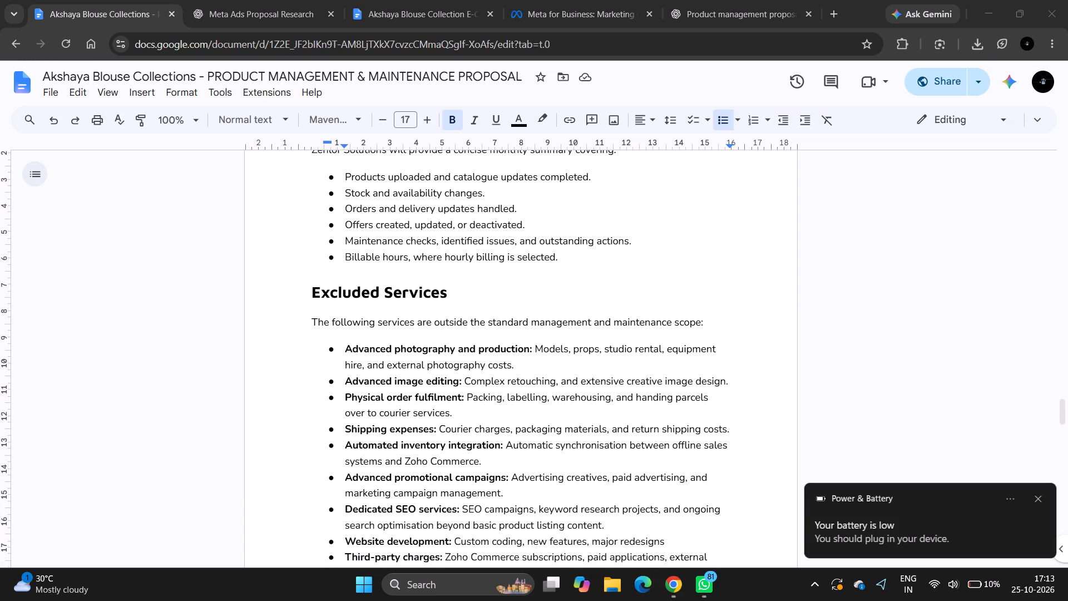
scroll(345, 370, "down", 1)
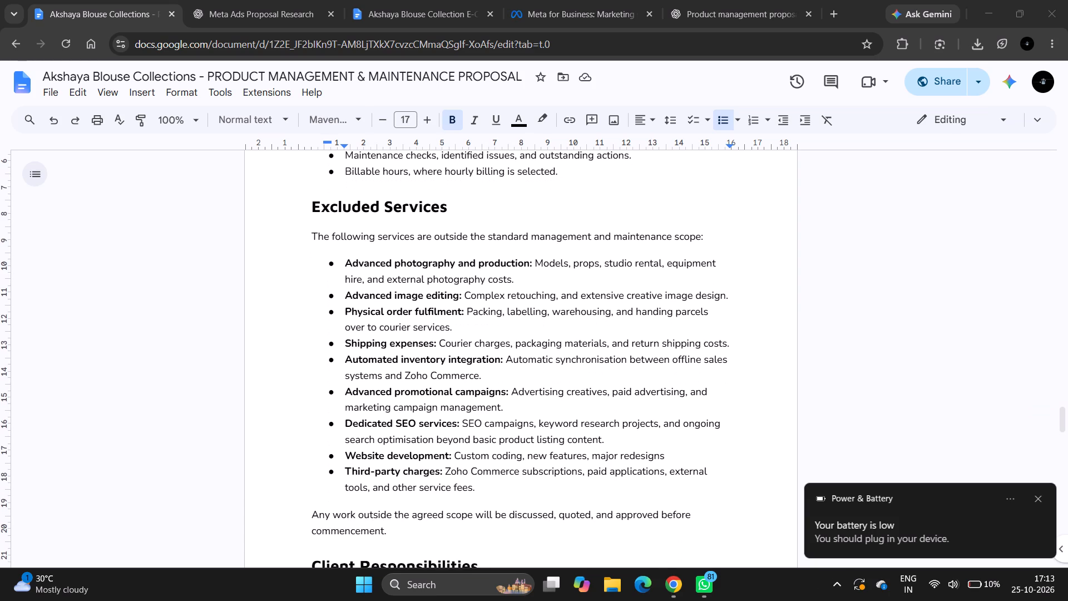
scroll(345, 370, "up", 1)
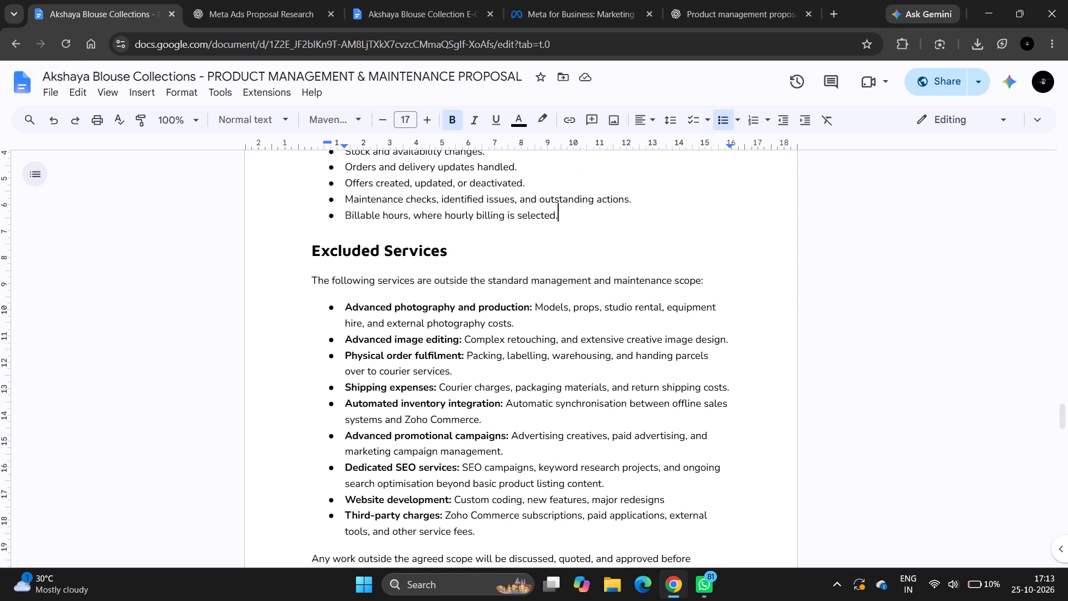
Insert two blank lines before the "Client Responsibilities" heading to push the whole section onto the following page.
scroll(345, 370, "down", 3)
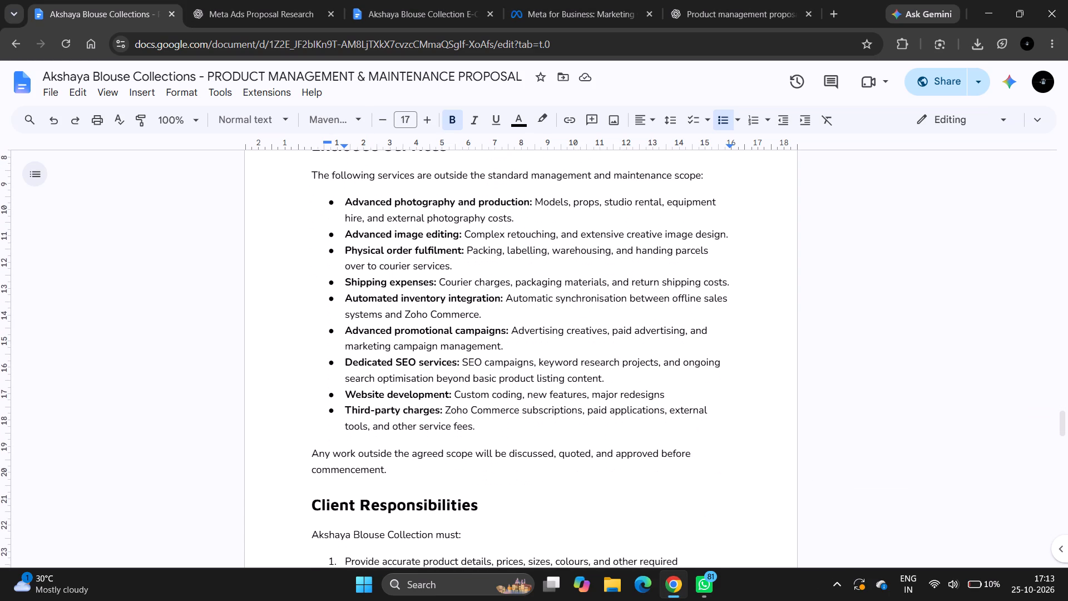
scroll(345, 370, "down", 1)
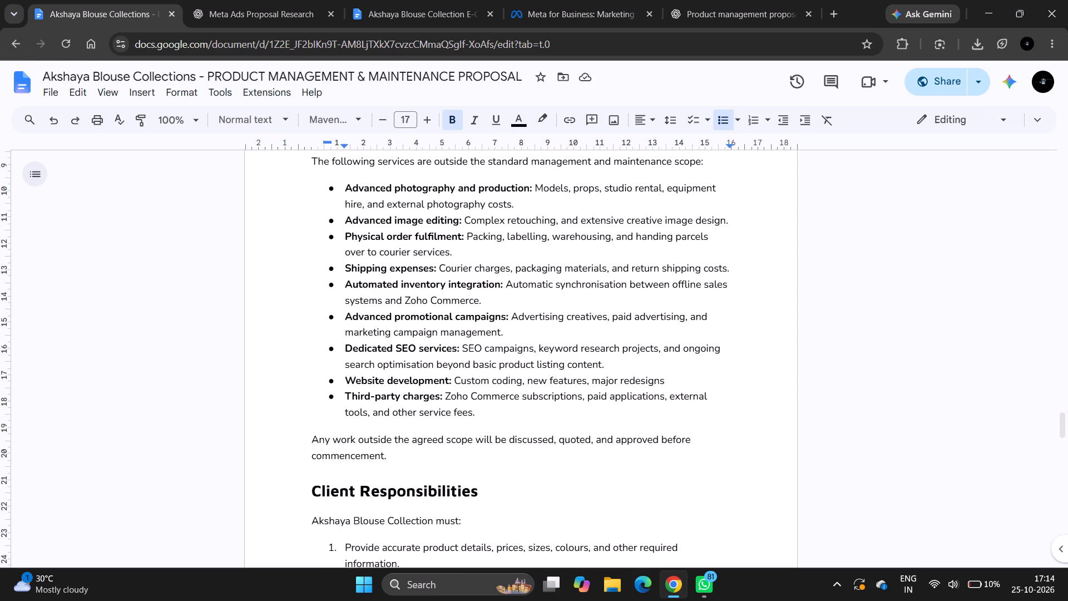
scroll(345, 370, "down", 2)
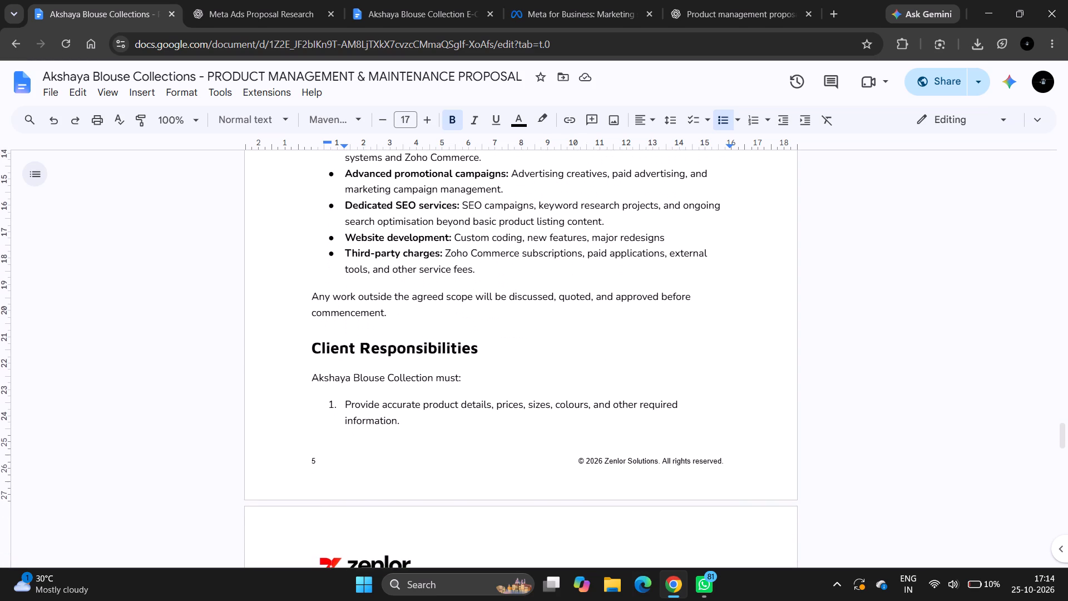
left_click(313, 349)
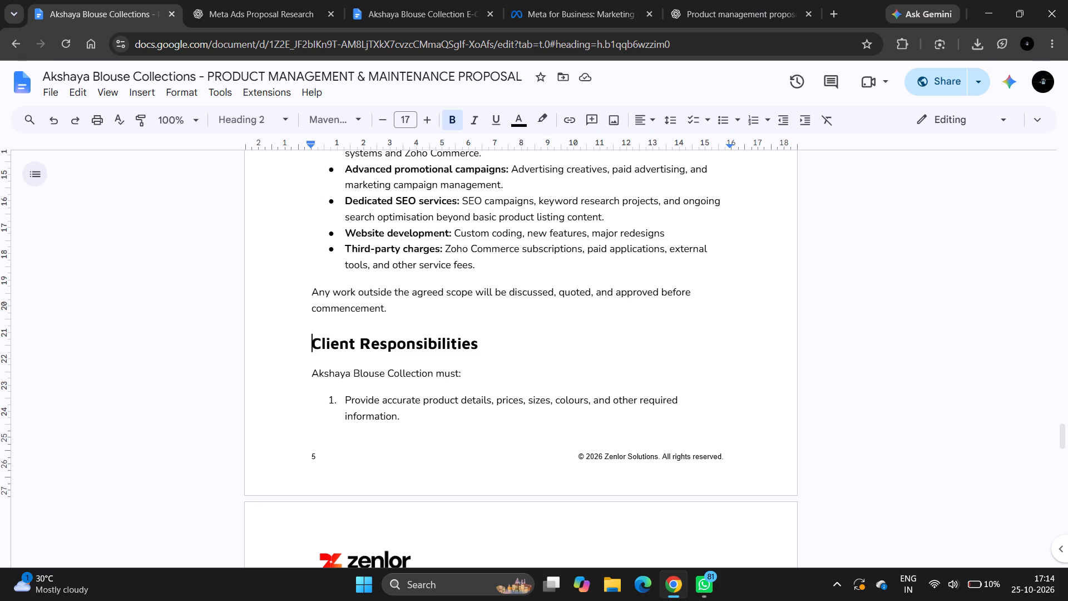
key("Return")
key("Return")
Check the page breaks across the whole proposal, from Client Responsibilities and Thank You to the Example Monthly Fee Calculation table.
scroll(413, 363, "down", 3)
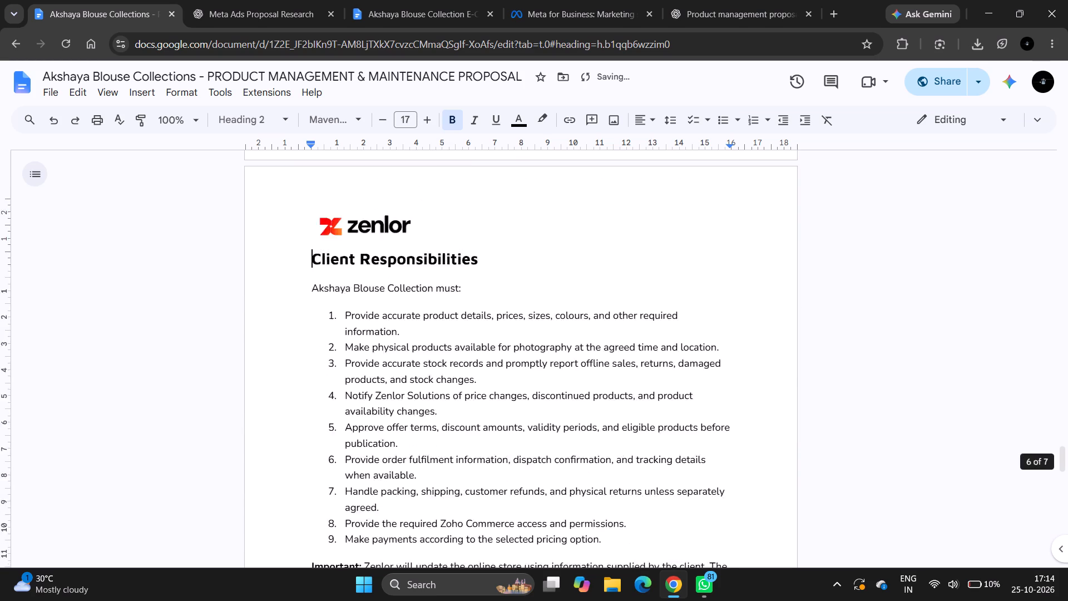
scroll(413, 363, "down", 3)
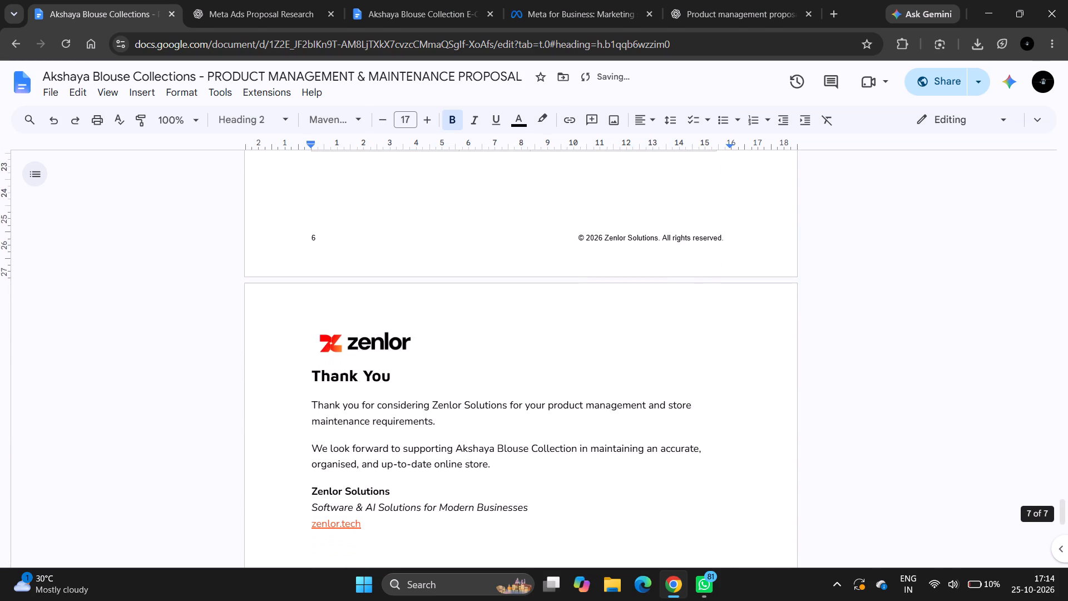
scroll(413, 363, "down", 2)
scroll(413, 363, "up", 5)
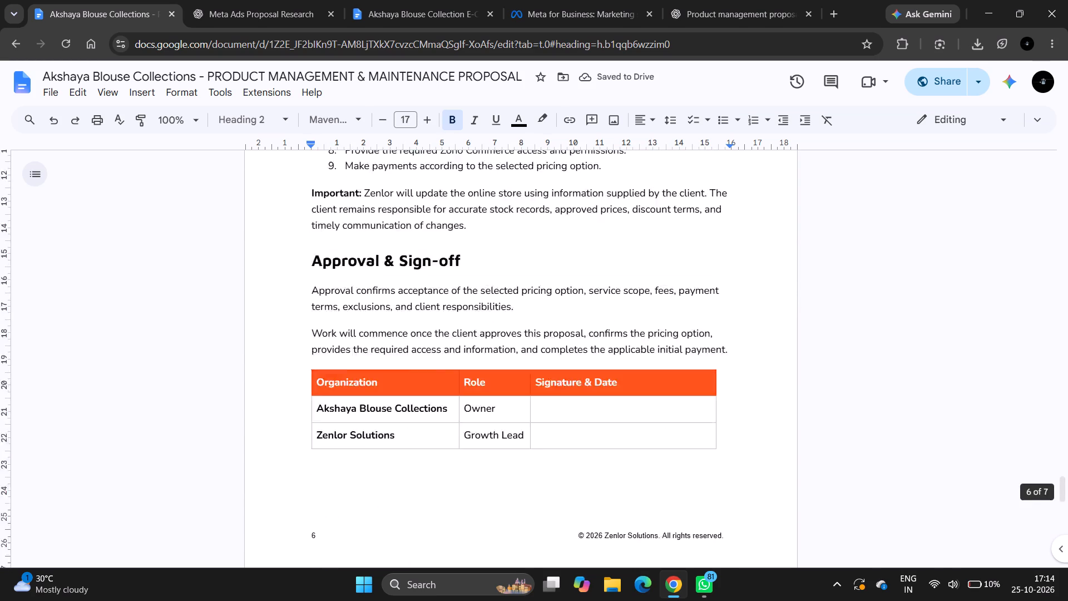
scroll(413, 363, "up", 8)
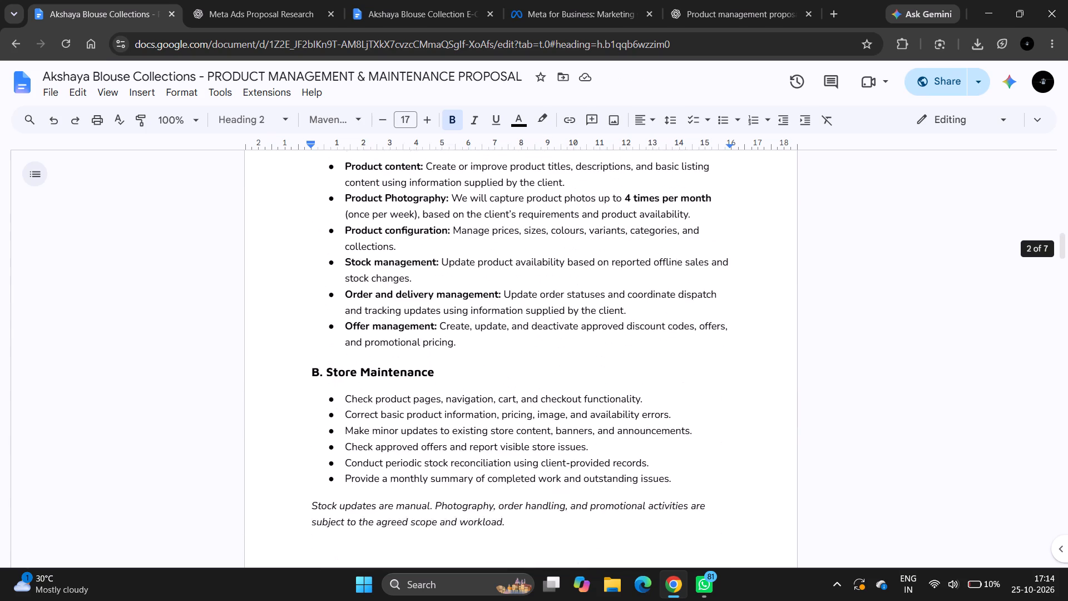
scroll(413, 363, "up", 2)
scroll(413, 363, "down", 1)
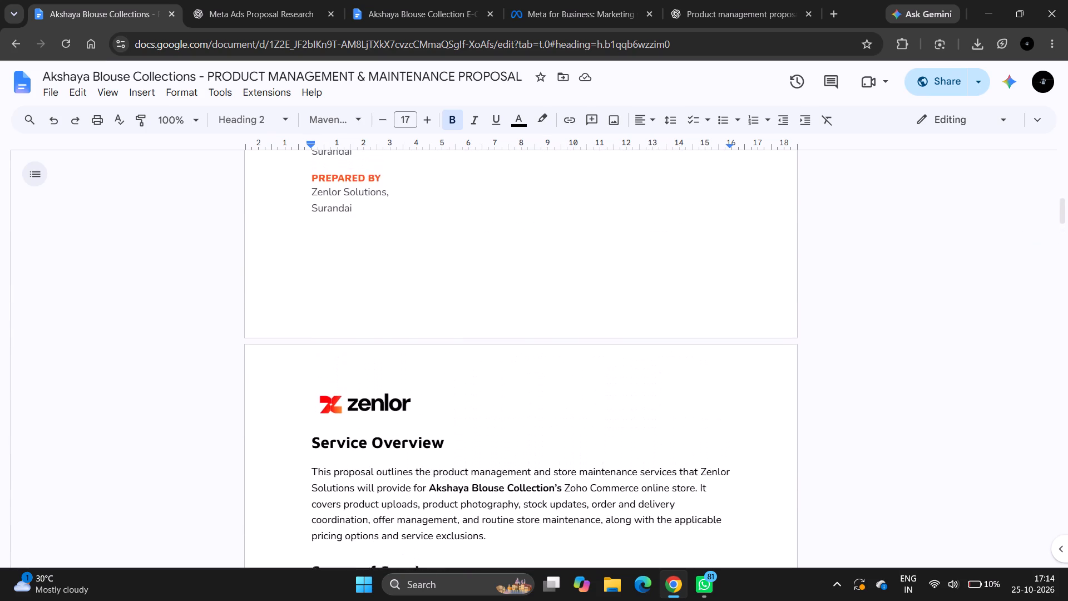
scroll(413, 363, "down", 5)
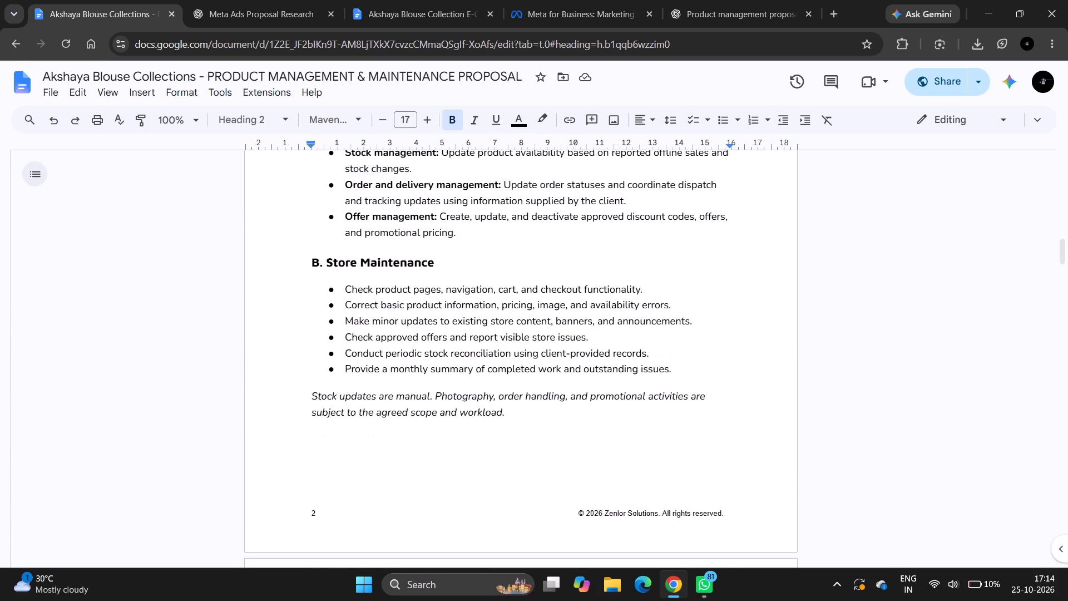
scroll(413, 363, "down", 3)
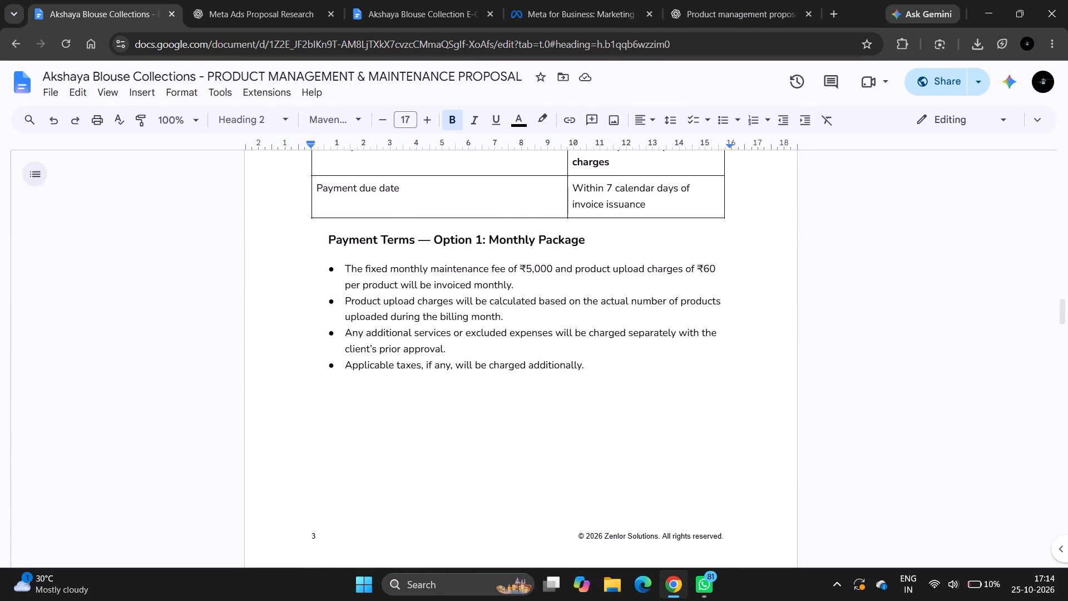
scroll(413, 363, "down", 1)
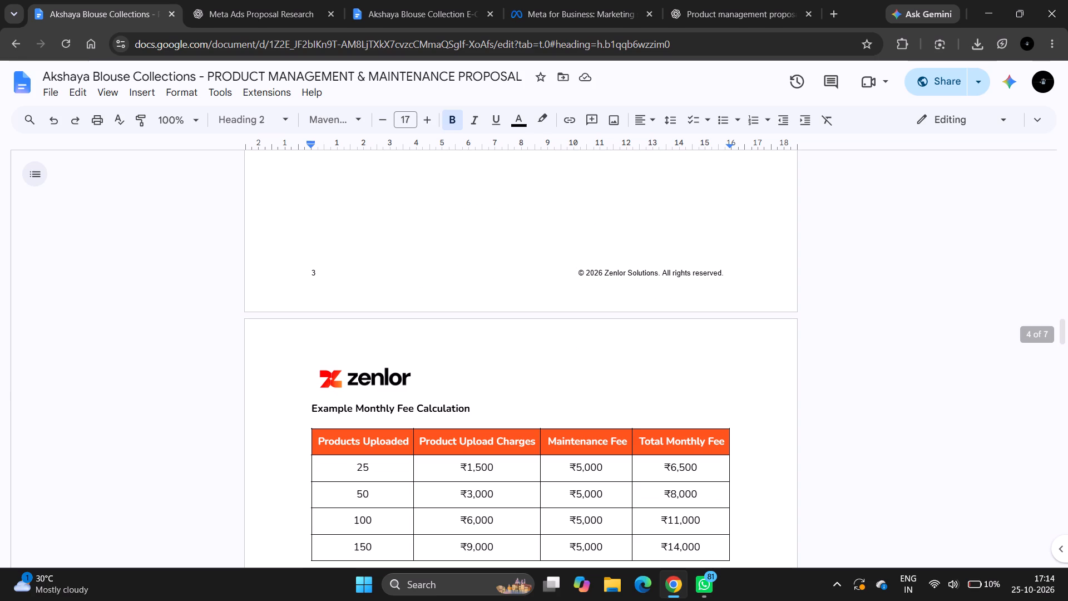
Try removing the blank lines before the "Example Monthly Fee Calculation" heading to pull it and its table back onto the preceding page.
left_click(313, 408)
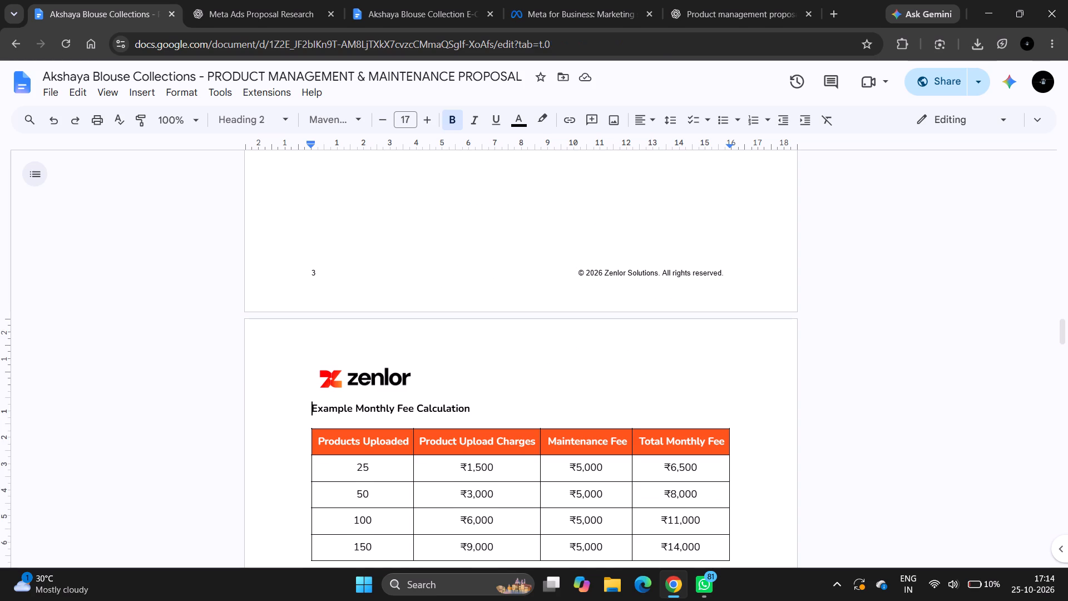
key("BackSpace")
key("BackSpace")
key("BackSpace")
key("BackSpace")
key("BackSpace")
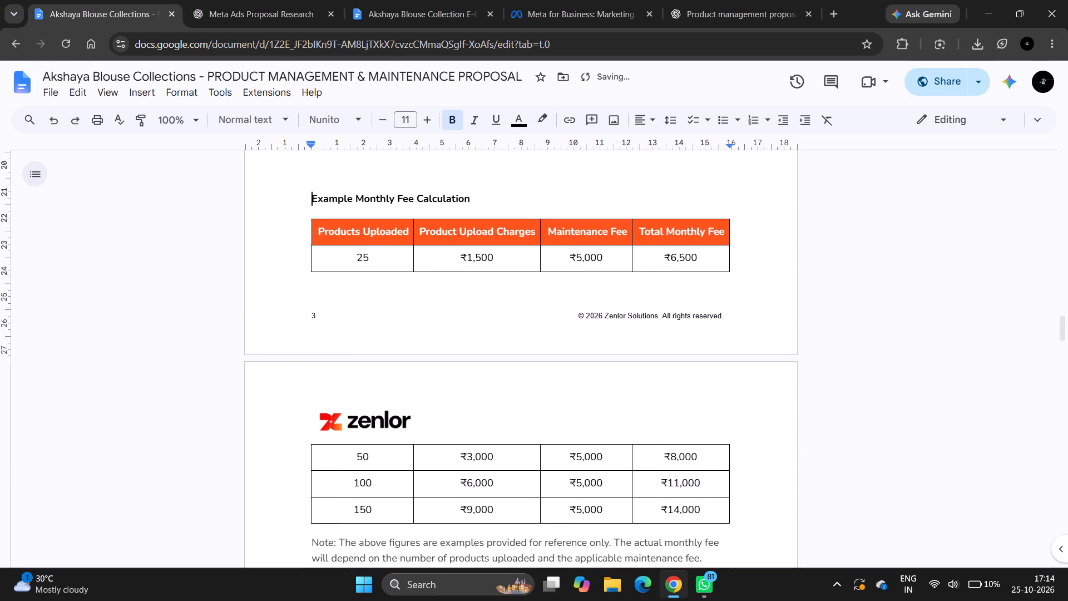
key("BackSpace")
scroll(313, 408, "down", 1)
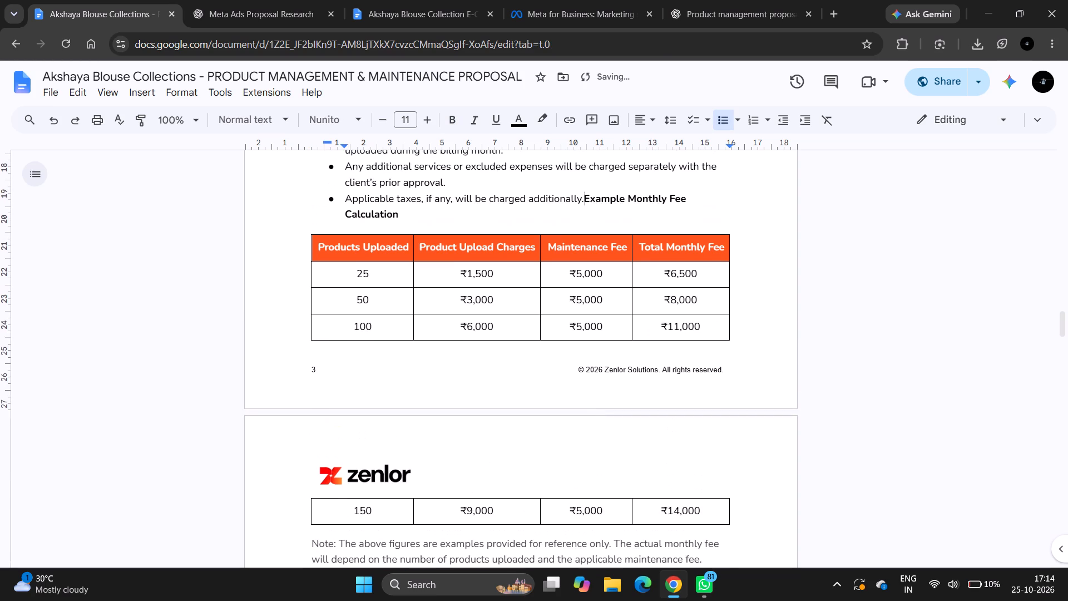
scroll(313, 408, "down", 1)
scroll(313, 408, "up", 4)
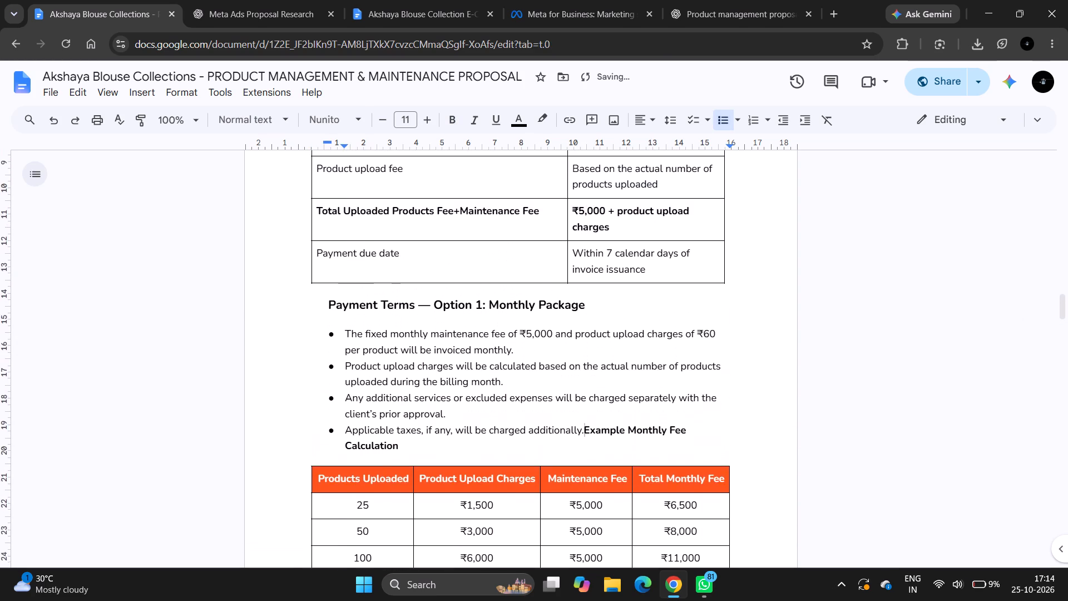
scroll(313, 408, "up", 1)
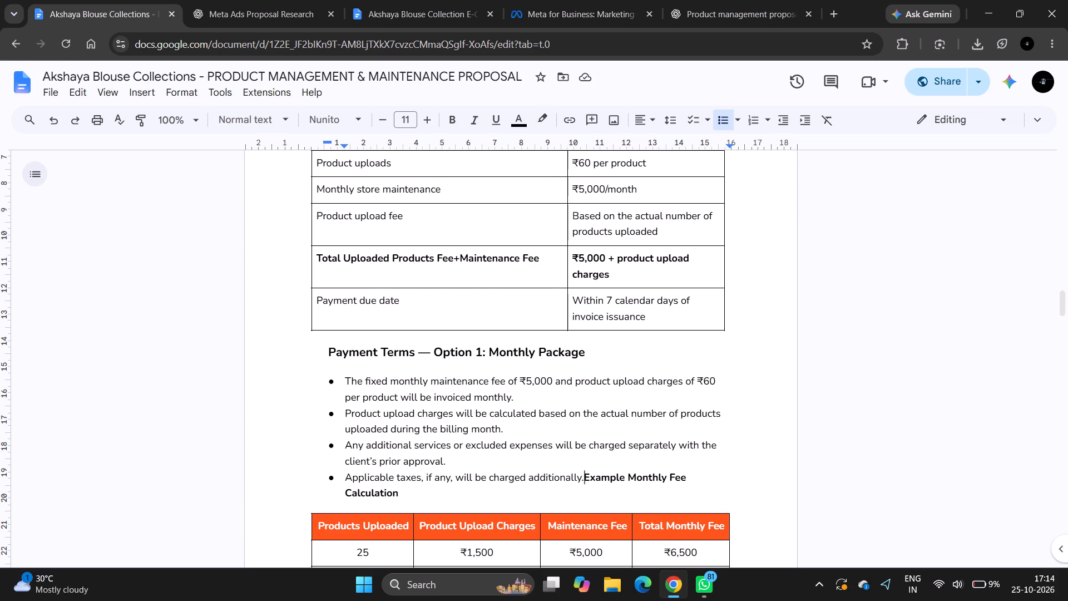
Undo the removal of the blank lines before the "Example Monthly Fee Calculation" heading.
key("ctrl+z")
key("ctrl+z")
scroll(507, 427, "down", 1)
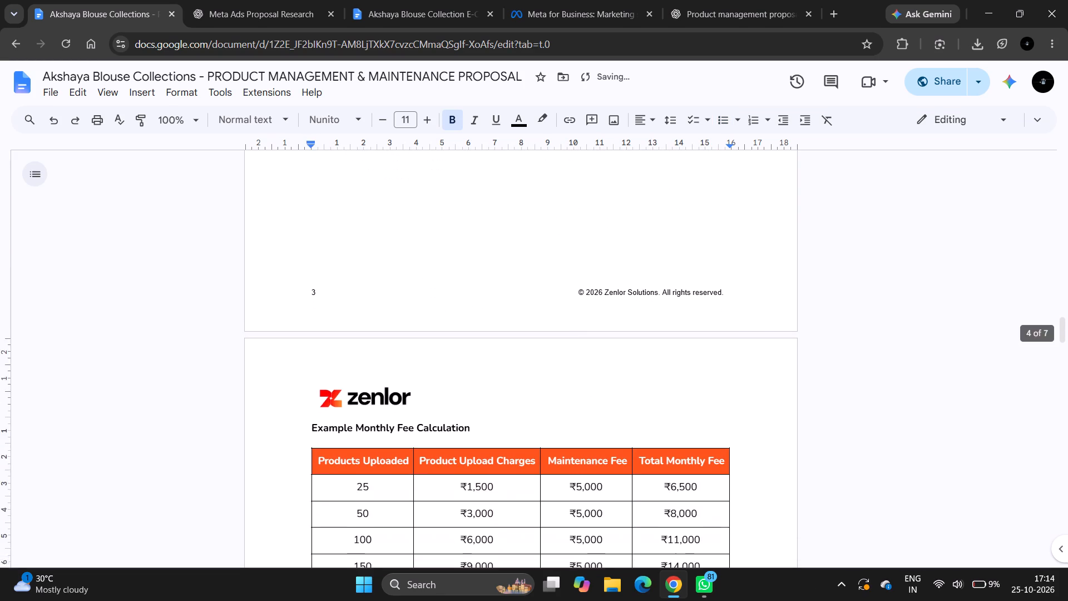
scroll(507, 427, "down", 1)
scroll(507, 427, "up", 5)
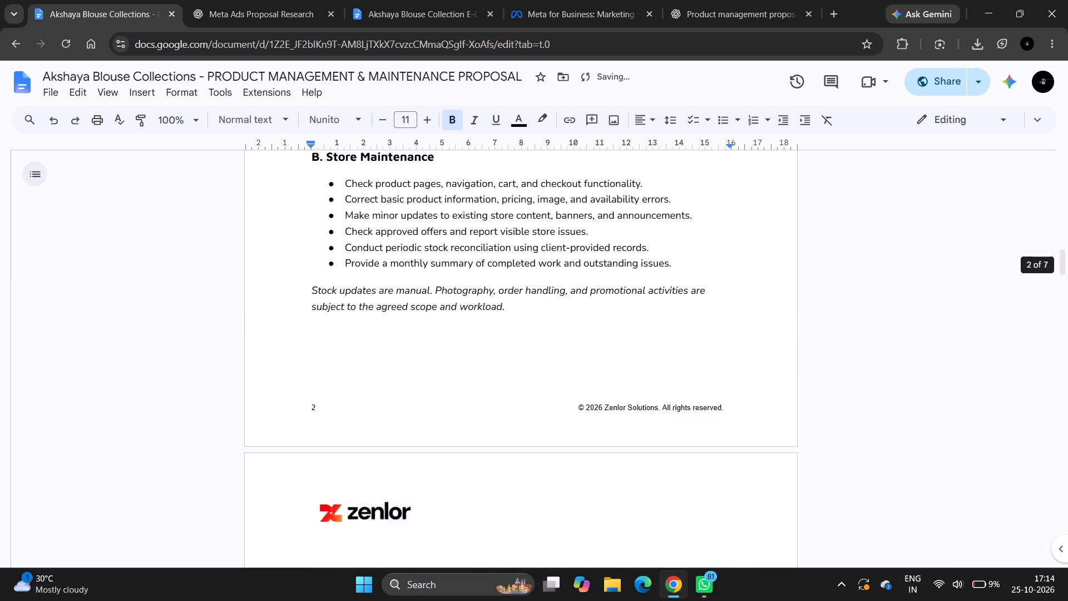
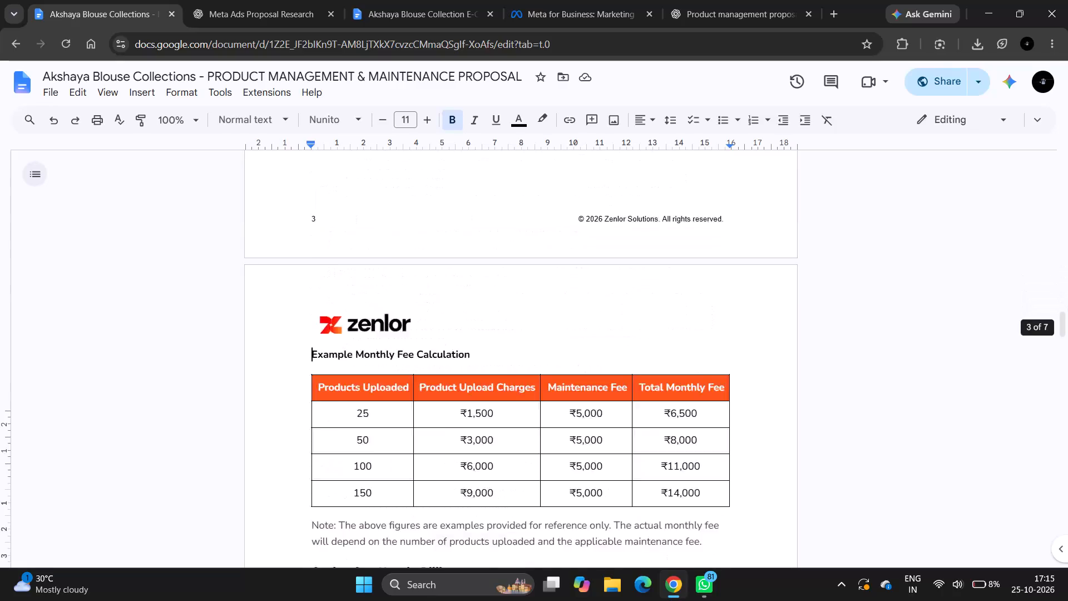
Review the proposal from the Example Monthly Fee Calculation table through to the numbered Client Responsibilities list, checking page breaks and the listed obligations.
scroll(562, 531, "down", 1)
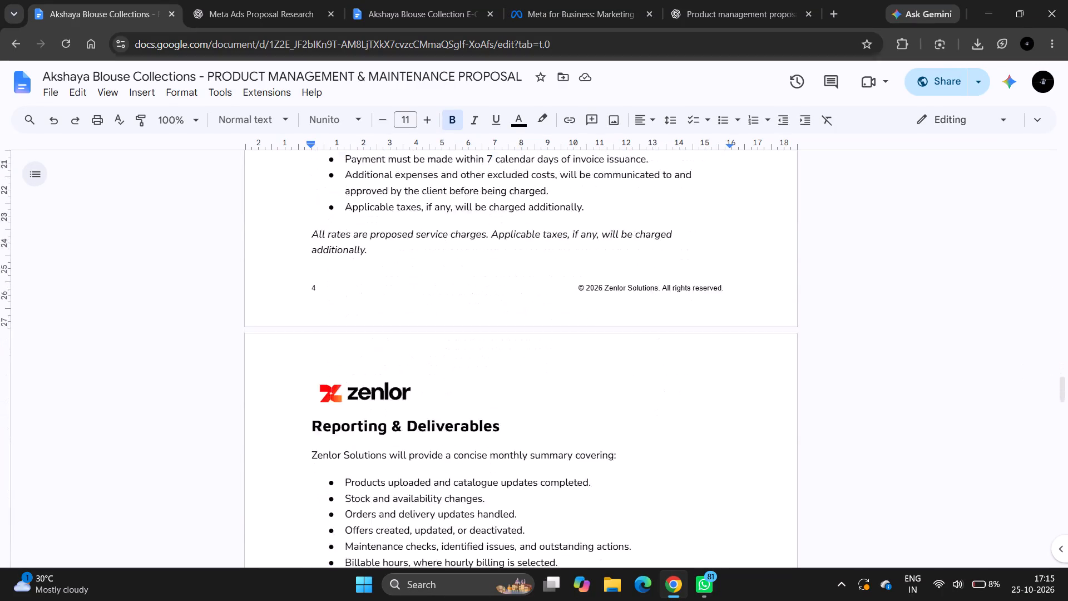
scroll(562, 531, "down", 3)
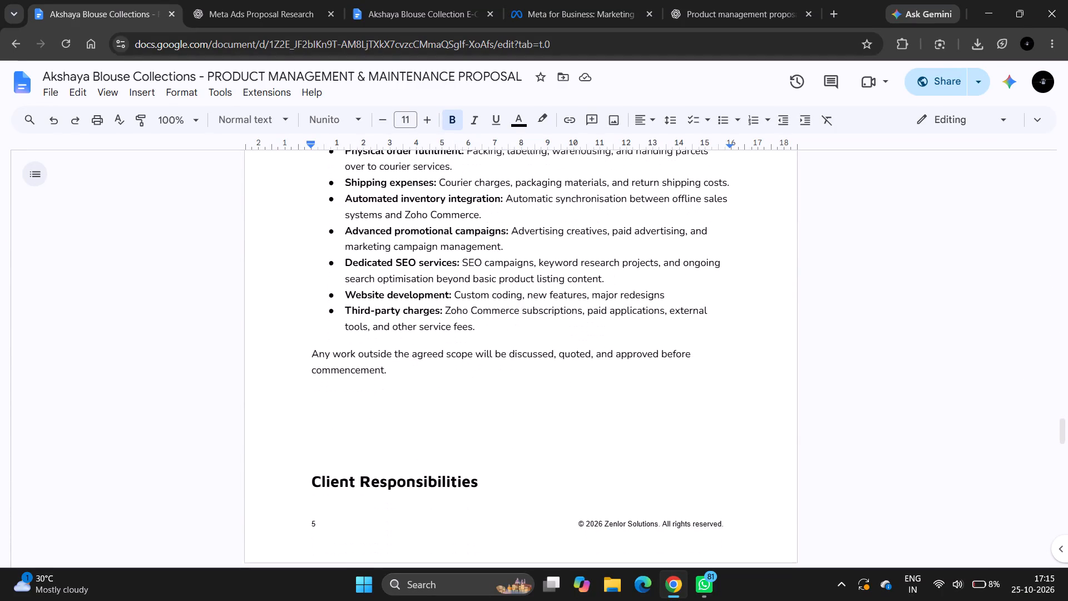
scroll(562, 531, "down", 2)
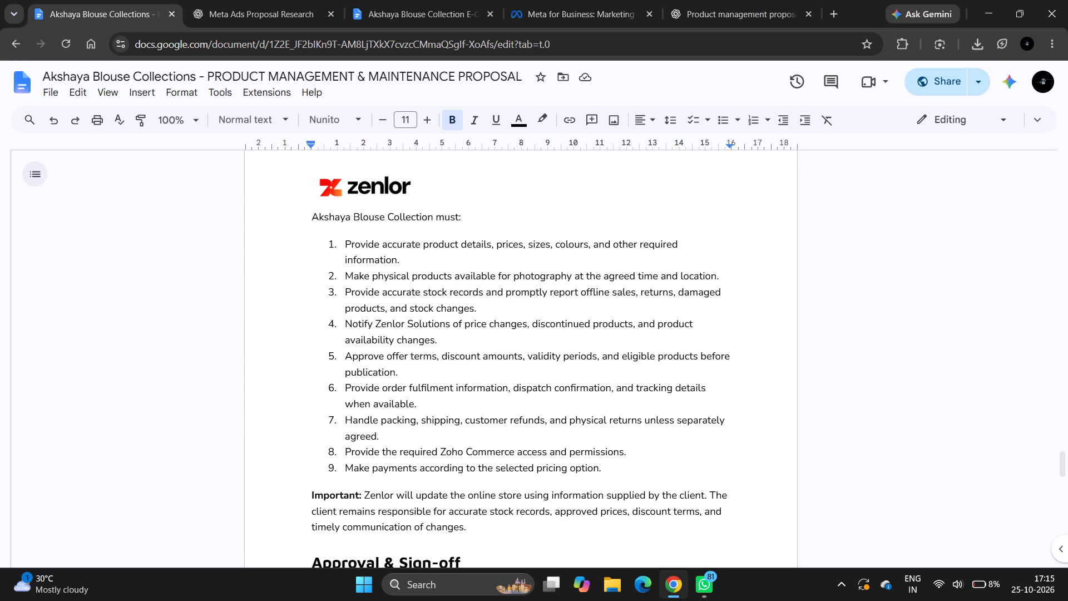
double_click(532, 297)
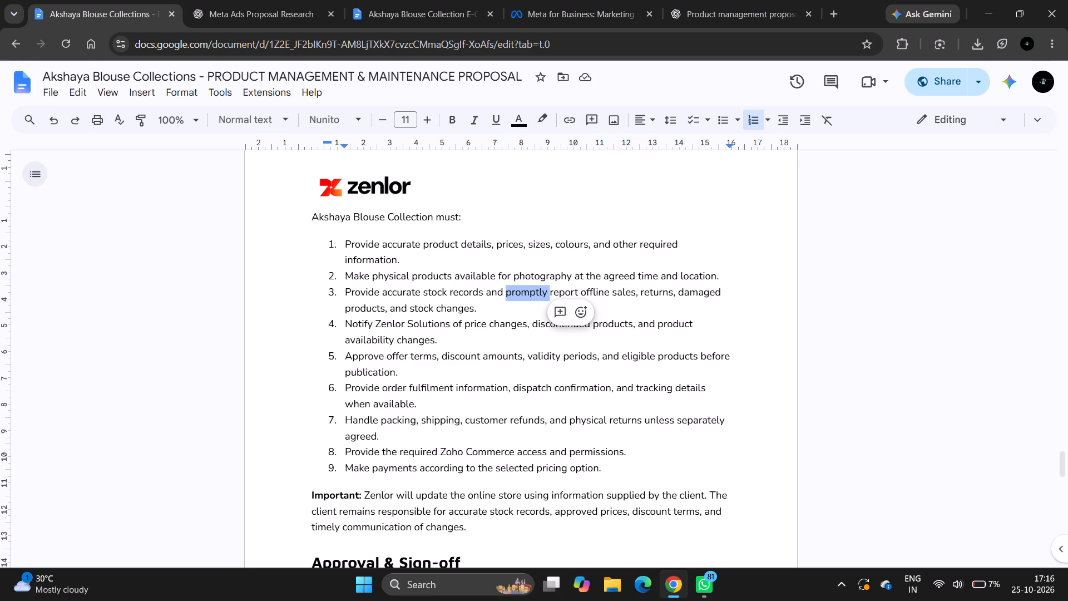
left_click(503, 311)
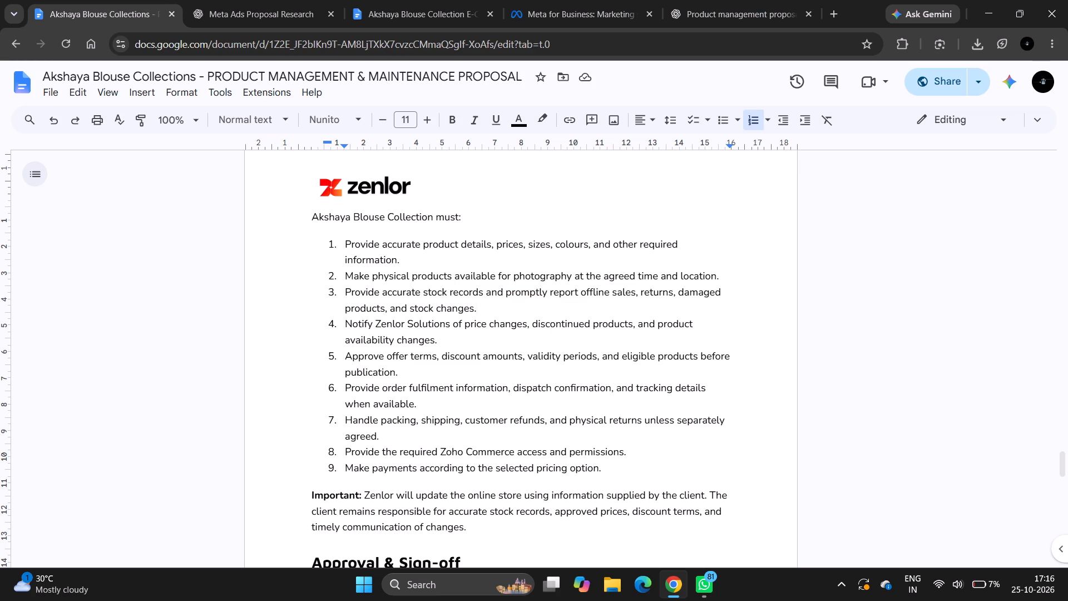
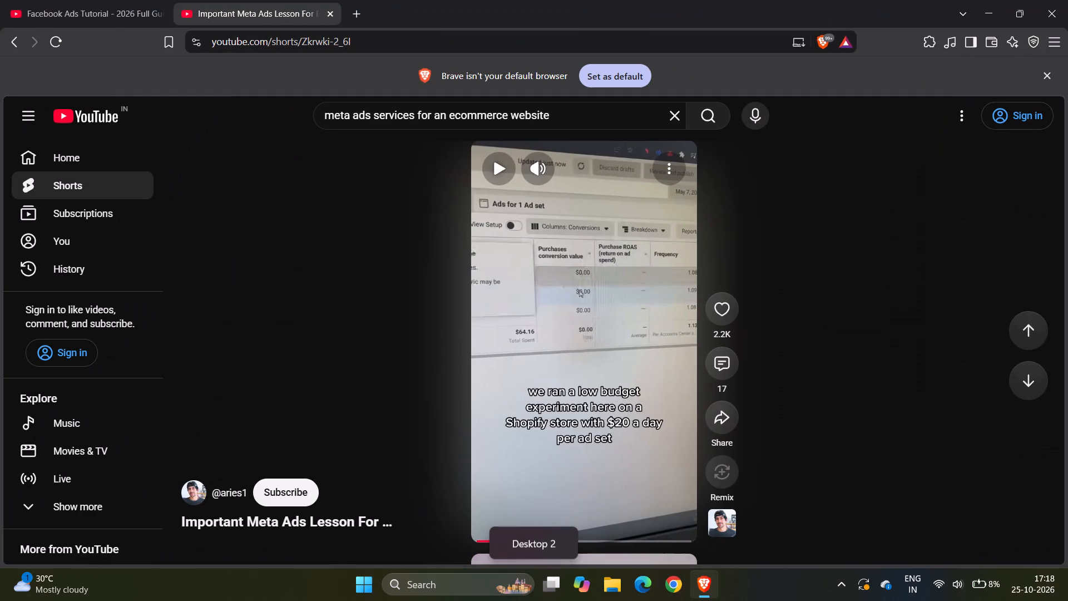
Watch part of the "Important Meta Ads Lesson" YouTube Short and pause it.
key("space")
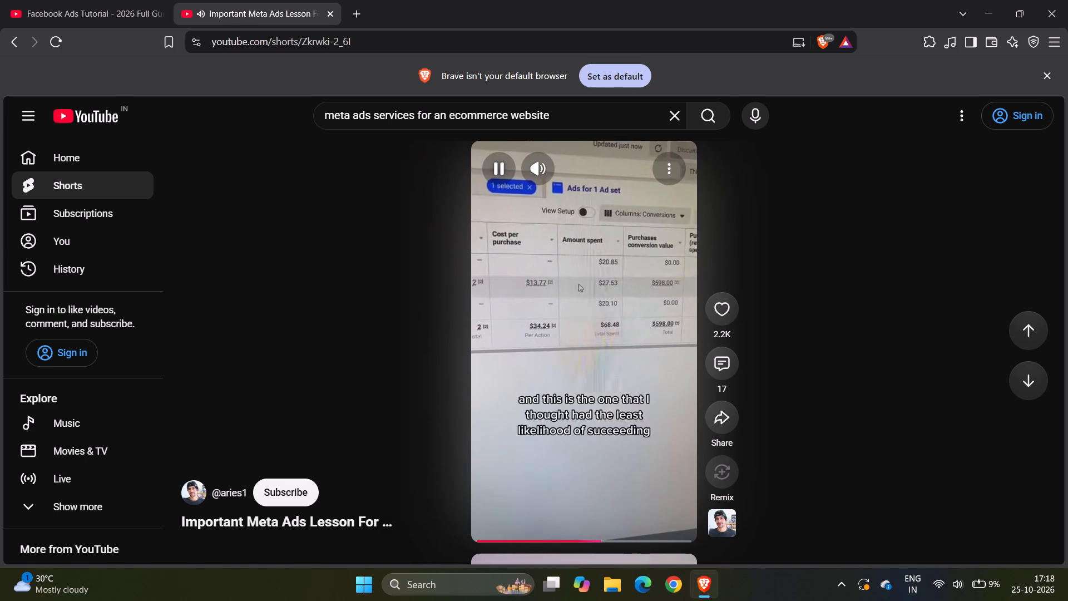
key("space")
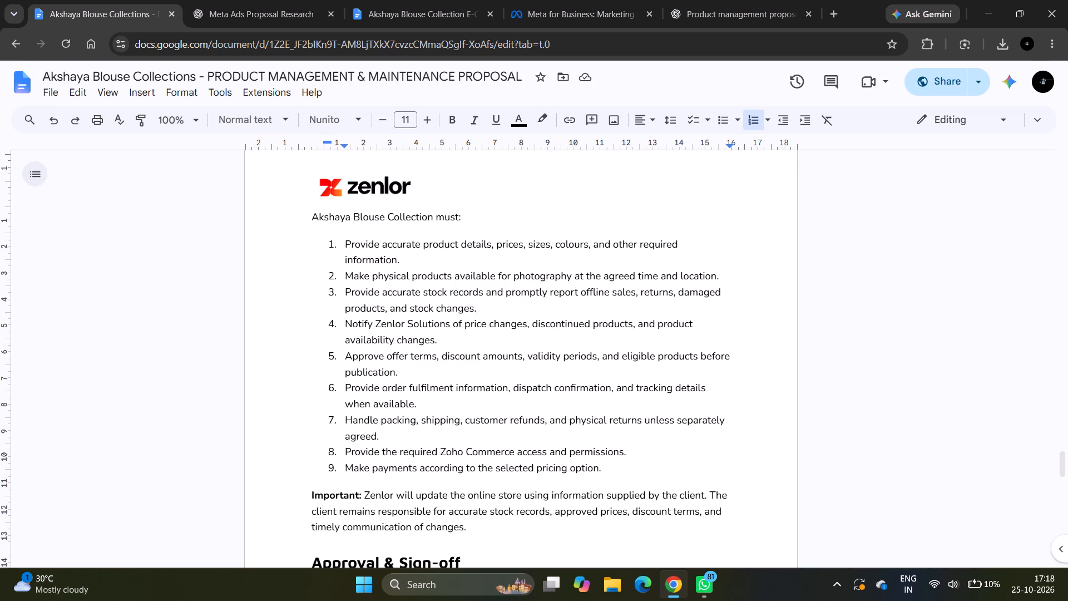
In the Google Docs proposal, remove ", and tracking details when available" from client responsibility 6, ending it with a period after "dispatch confirmation".
scroll(547, 383, "up", 2)
scroll(547, 383, "down", 3)
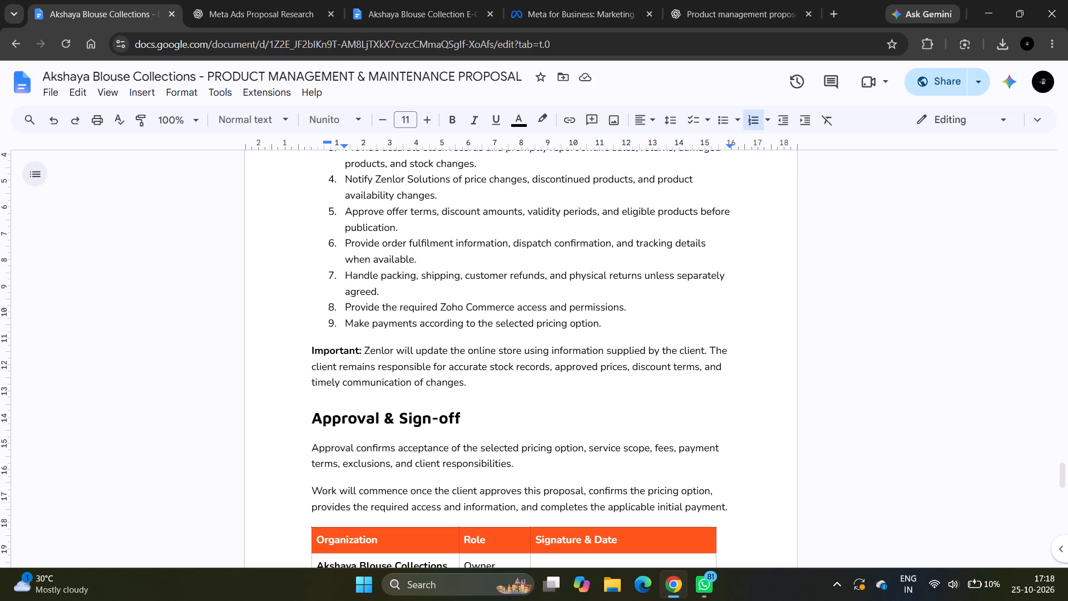
left_click_drag(612, 245, 611, 252)
left_click_drag(611, 252, 610, 255)
key("backslash")
key("BackSpace")
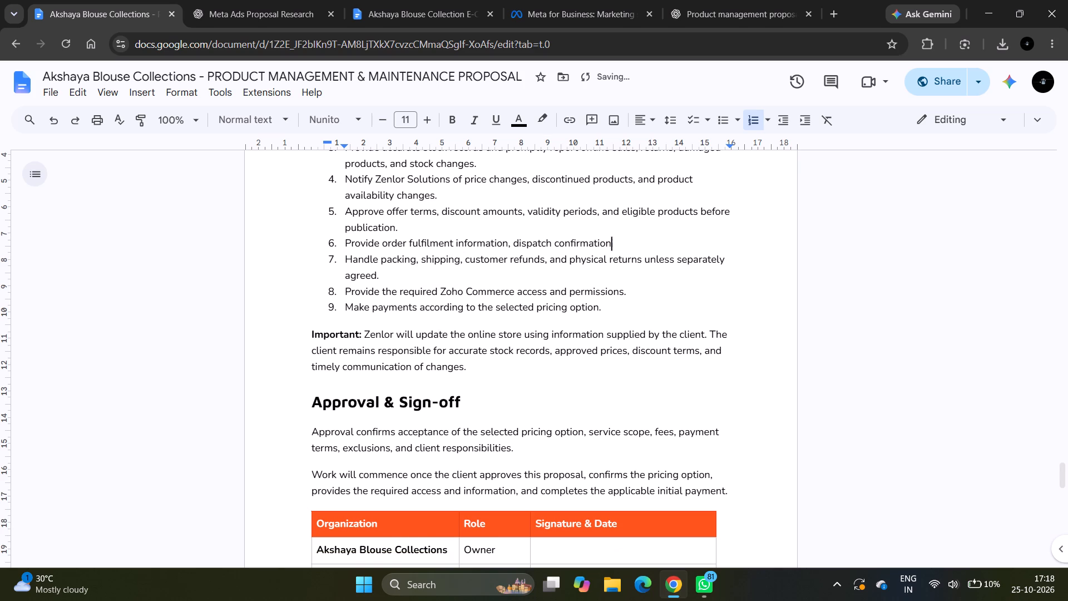
key("period")
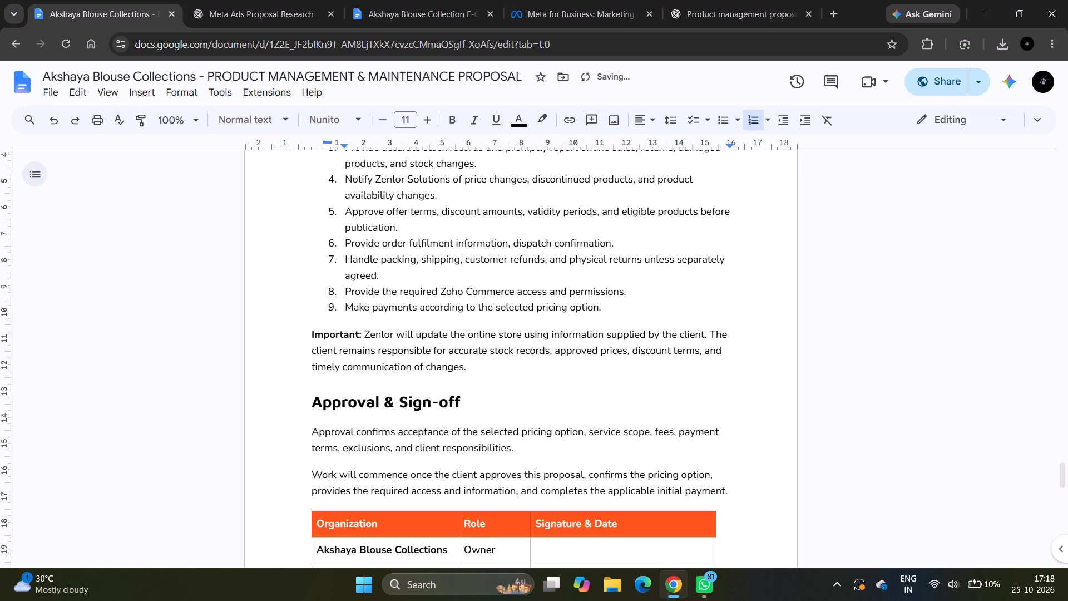
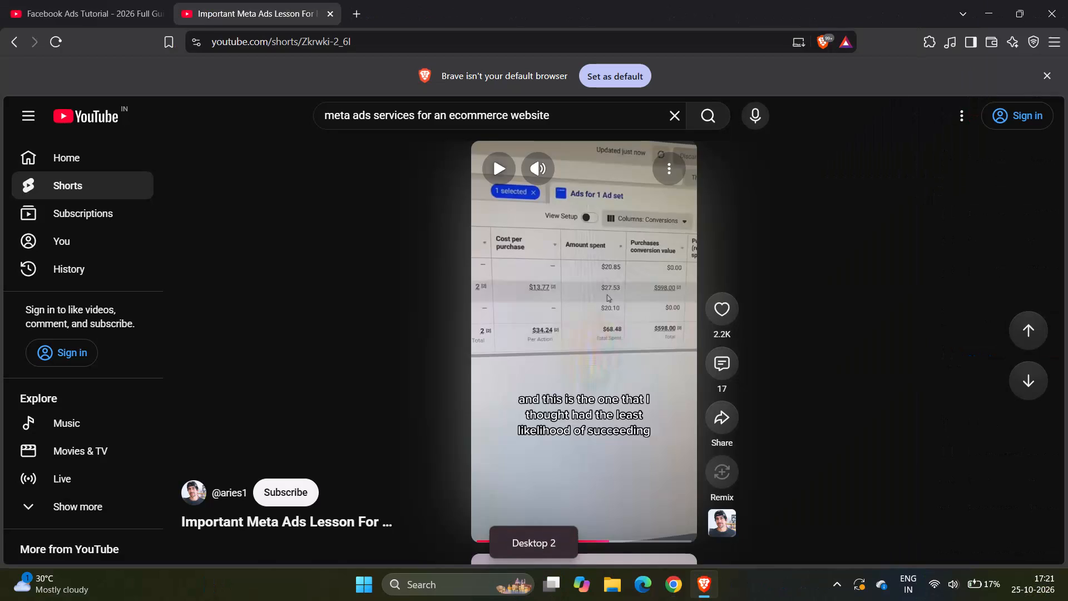
Resume the "Important Meta Ads Lesson" YouTube Short, watch more of it, and pause it again.
key("space")
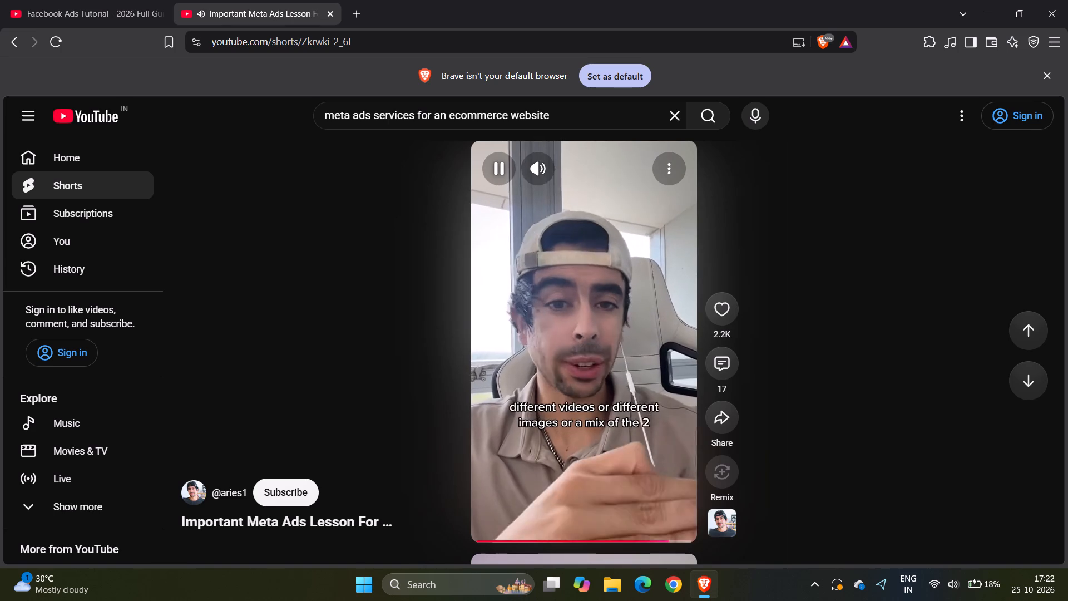
key("space")
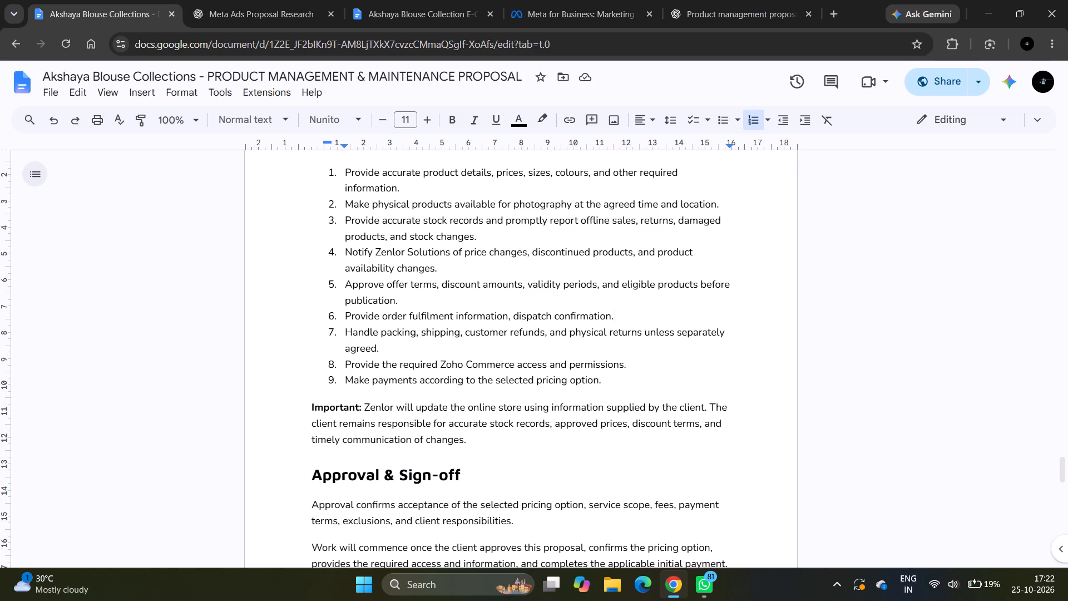
In Chrome, look up "remains meaning in tamil" in a new tab, read the translation, and close that tab.
left_click(839, 12)
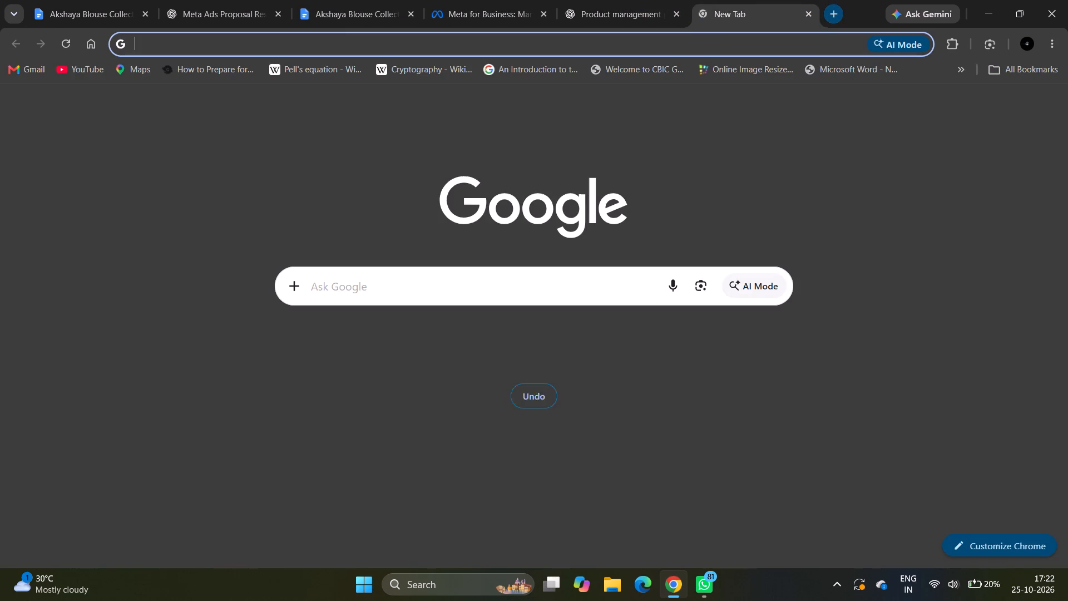
type("remains")
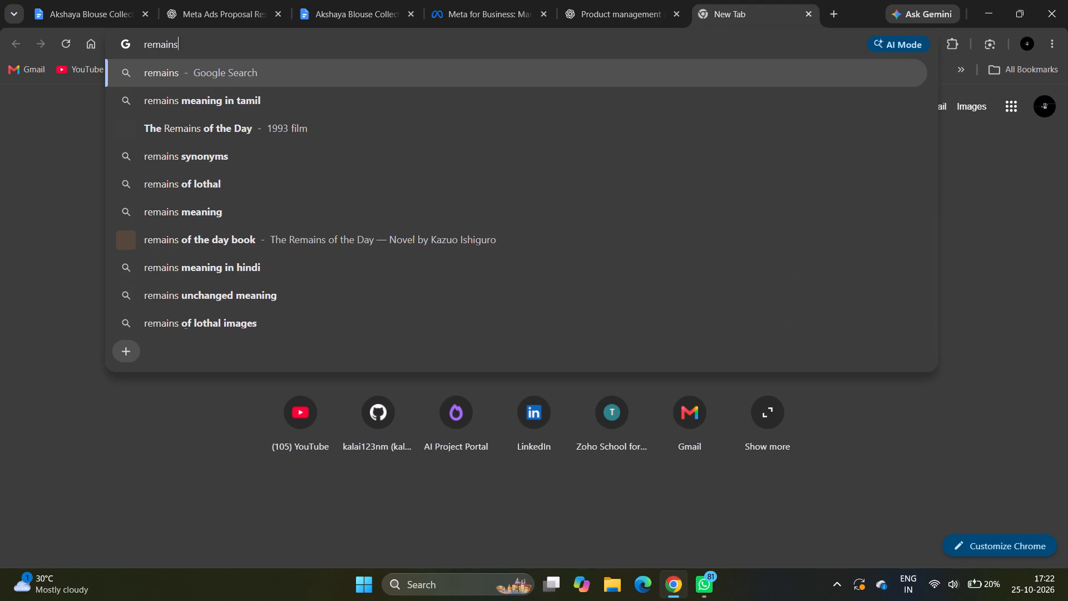
key("Down")
key("Return")
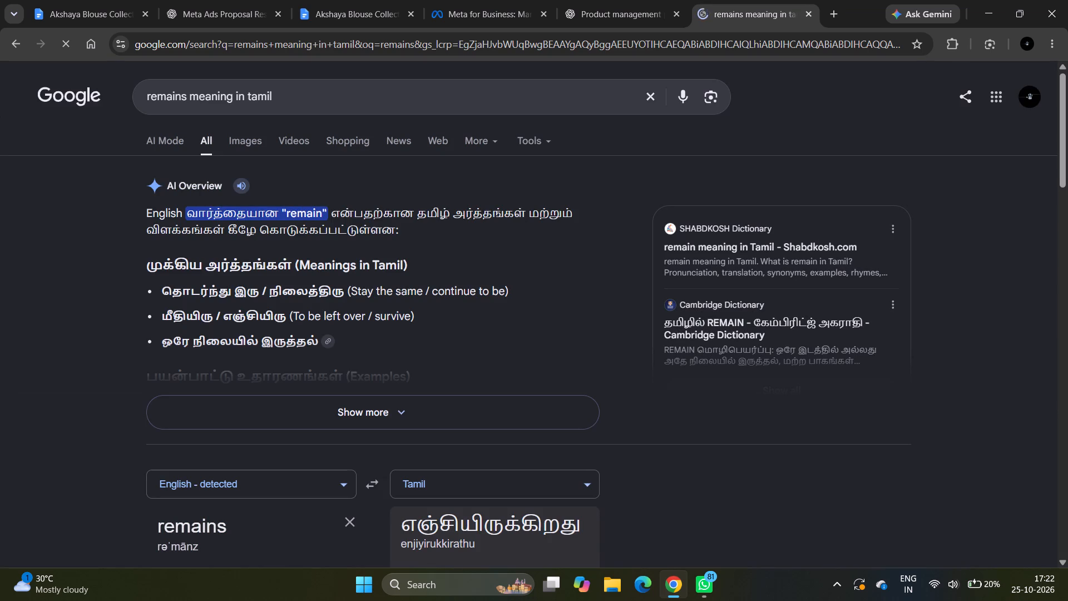
scroll(564, 274, "down", 1)
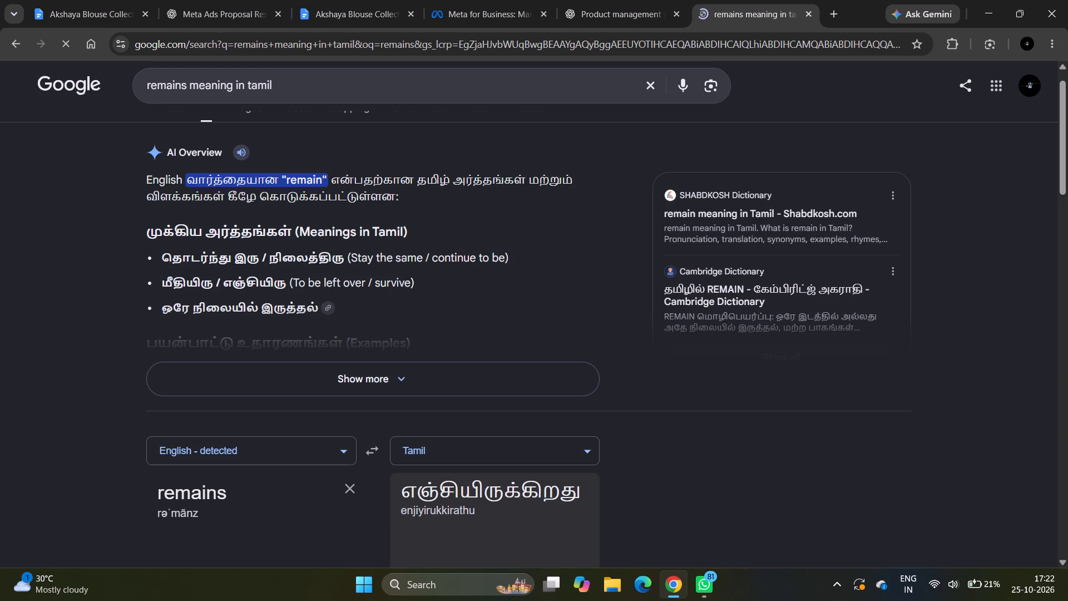
left_click(810, 14)
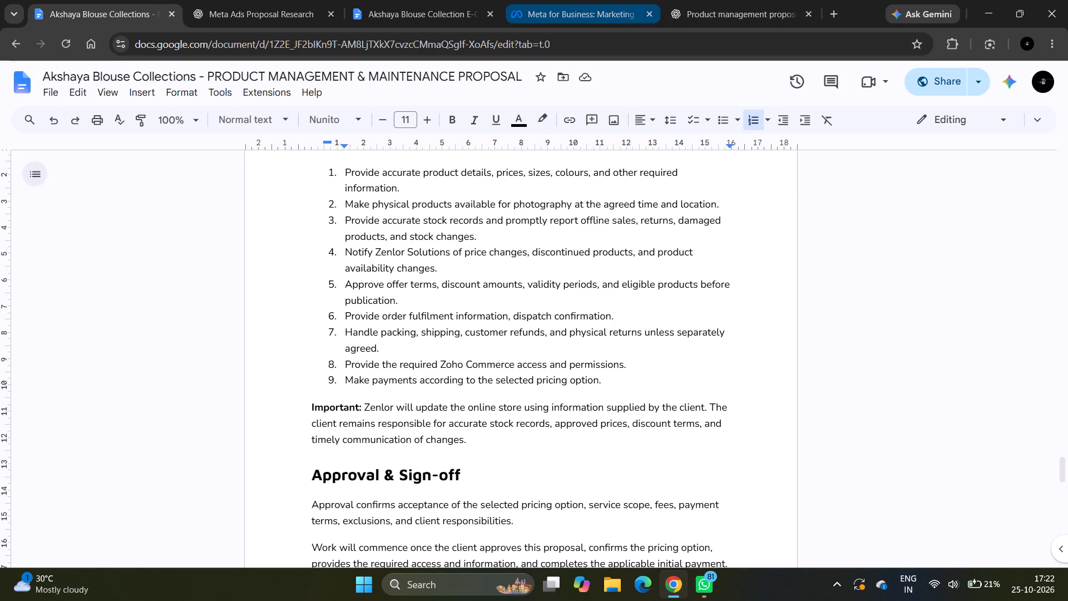
Review the proposal from the sign-off section back through exclusions, payment terms and pricing options to the Scope of Services.
scroll(524, 350, "down", 3)
scroll(524, 350, "up", 9)
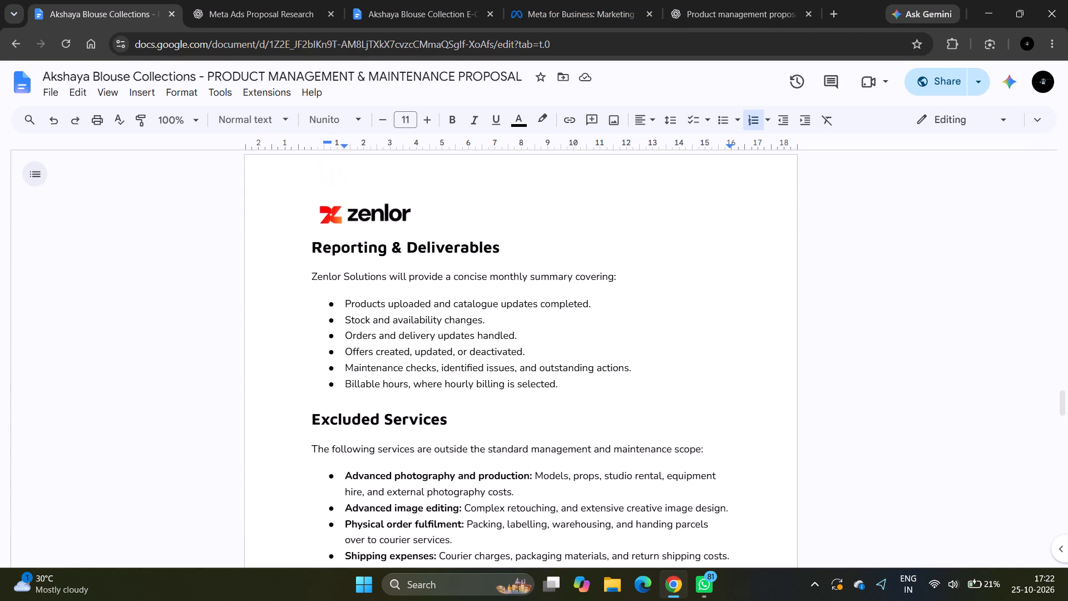
scroll(524, 350, "up", 4)
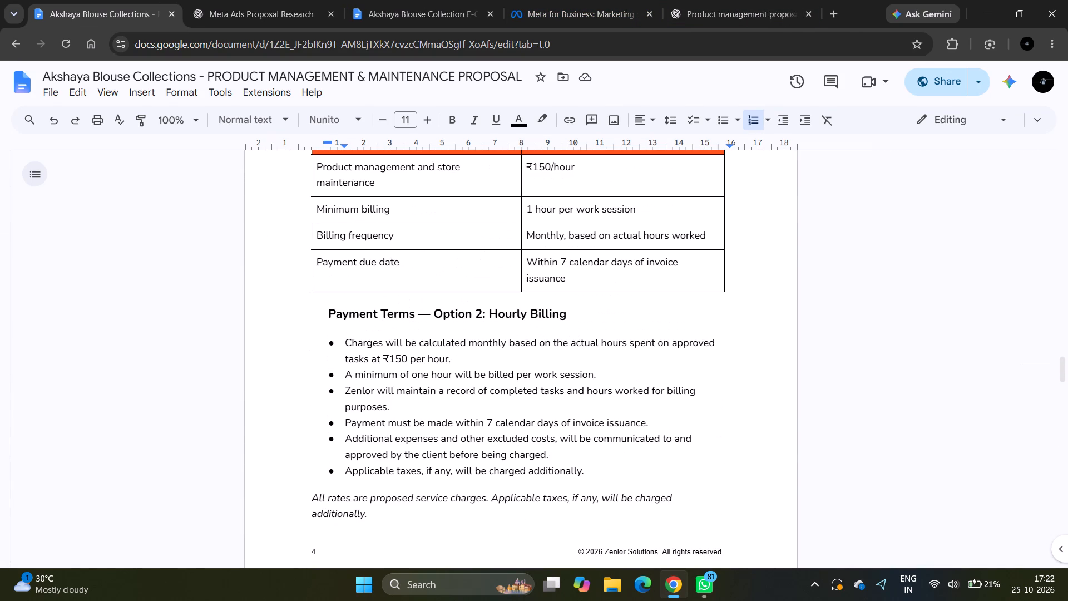
scroll(524, 350, "up", 4)
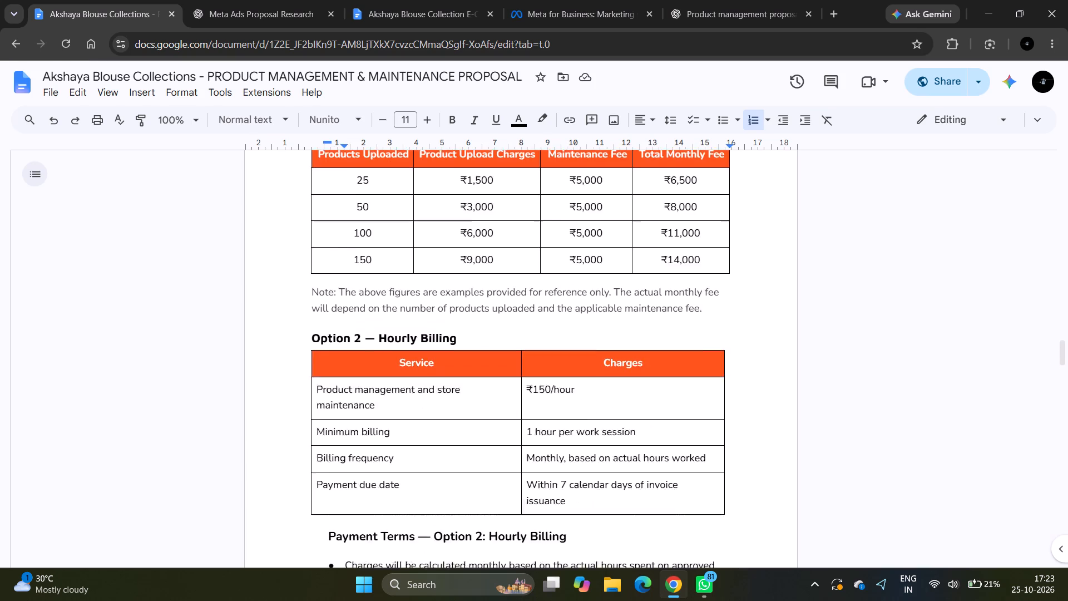
scroll(524, 350, "up", 2)
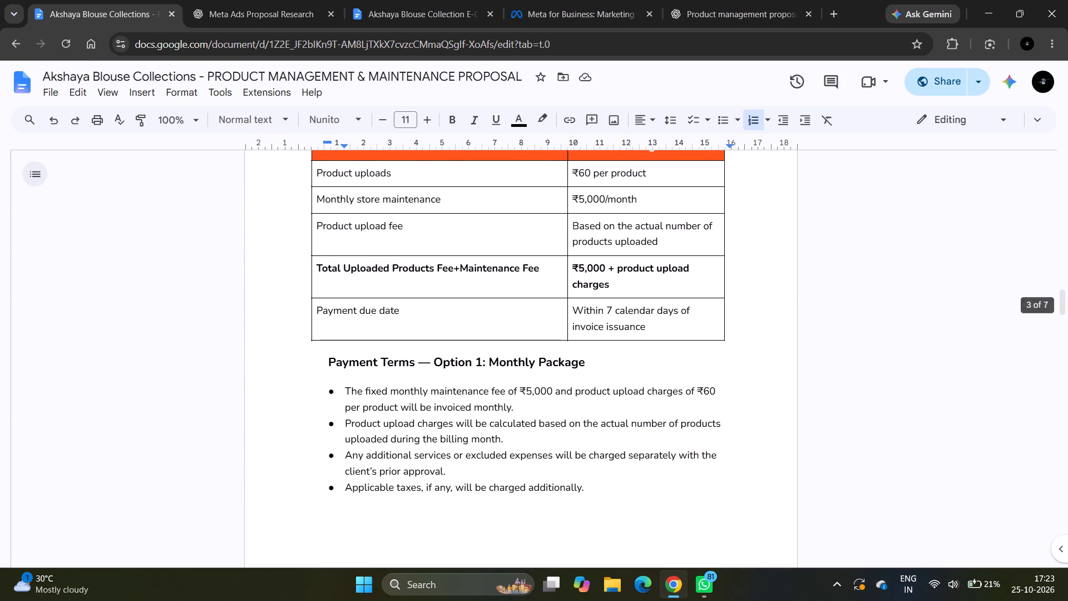
scroll(524, 350, "up", 2)
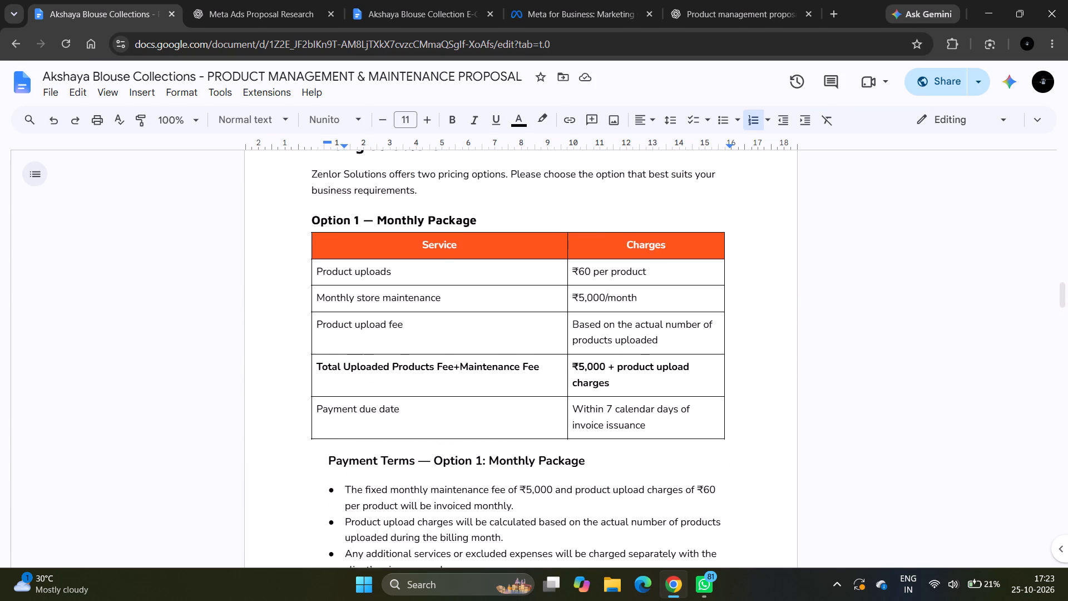
scroll(524, 350, "up", 1)
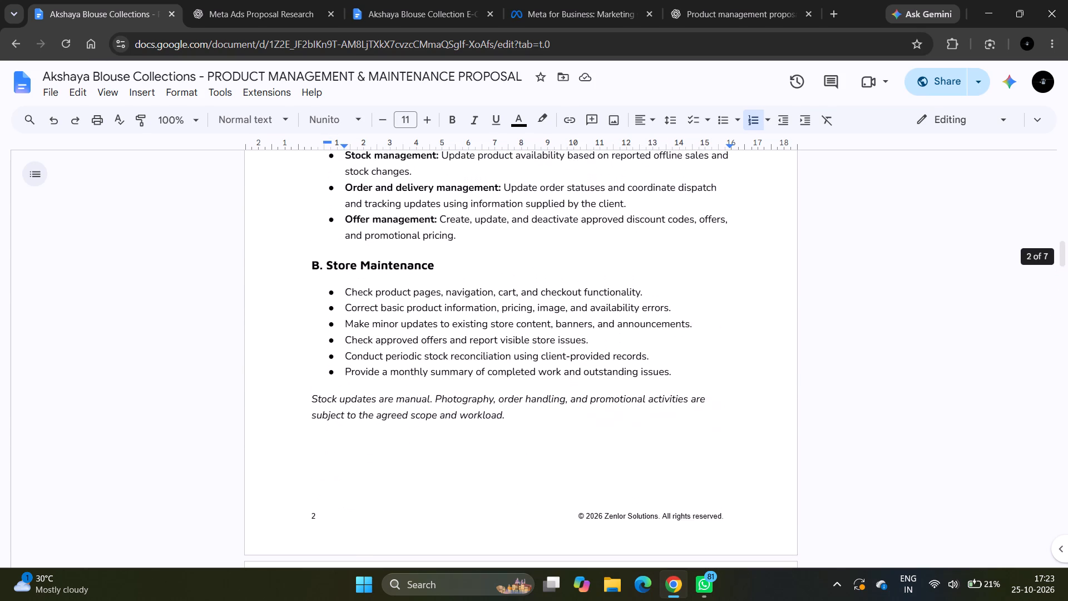
scroll(524, 350, "up", 1)
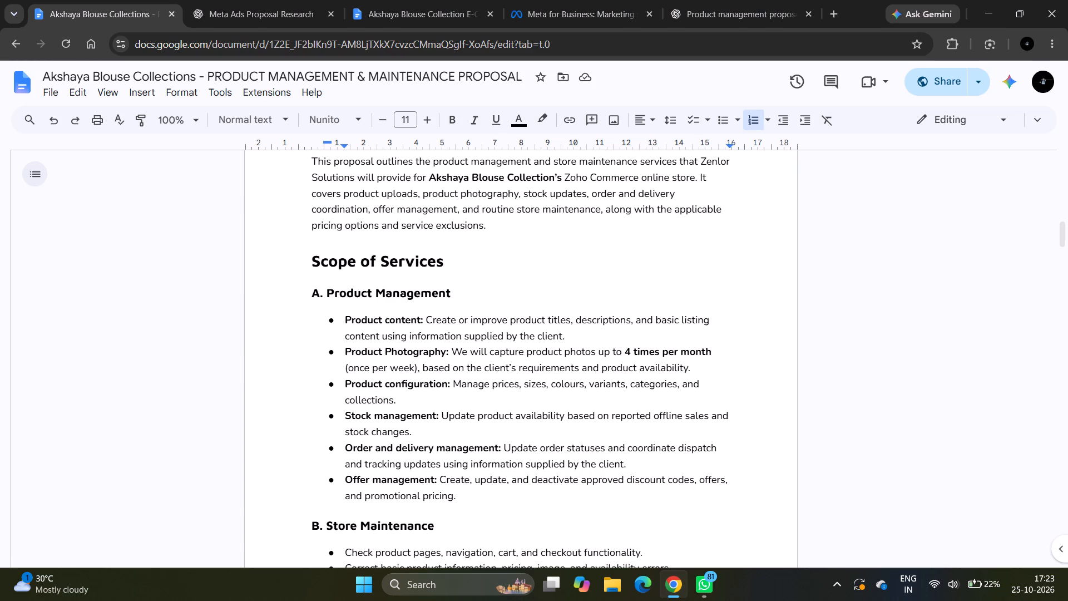
In Brave, resume the "Important Meta Ads Lesson" YouTube Short and move on to the following Short.
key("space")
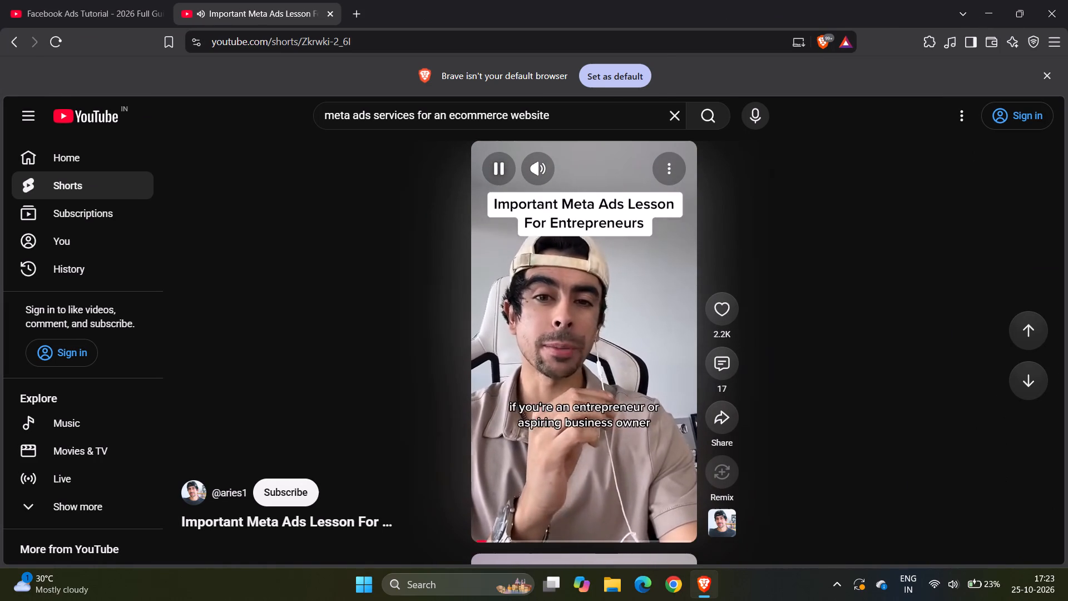
key("Right")
key("Down")
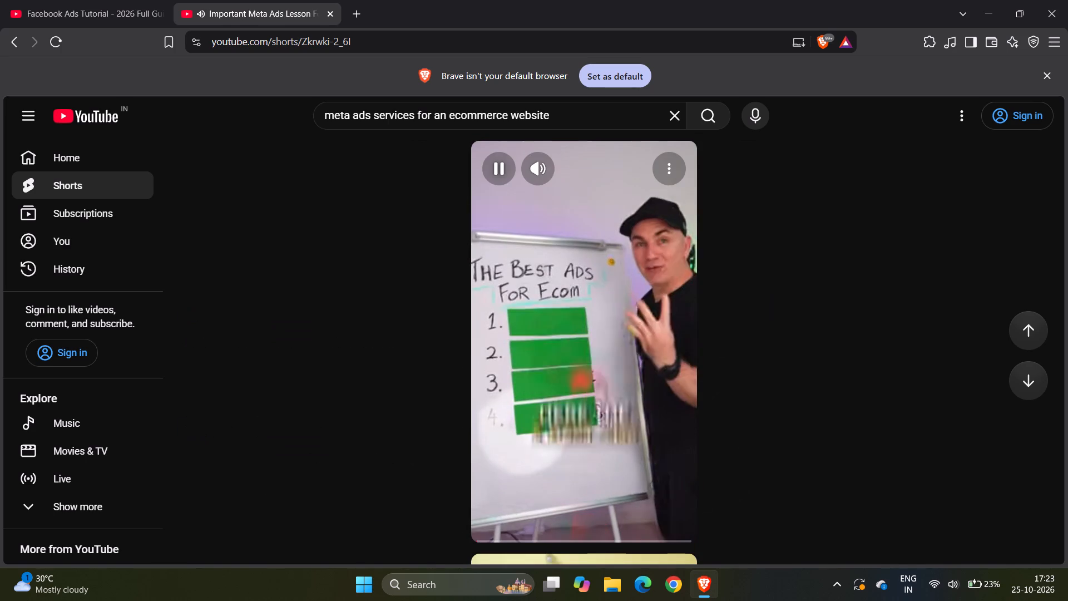
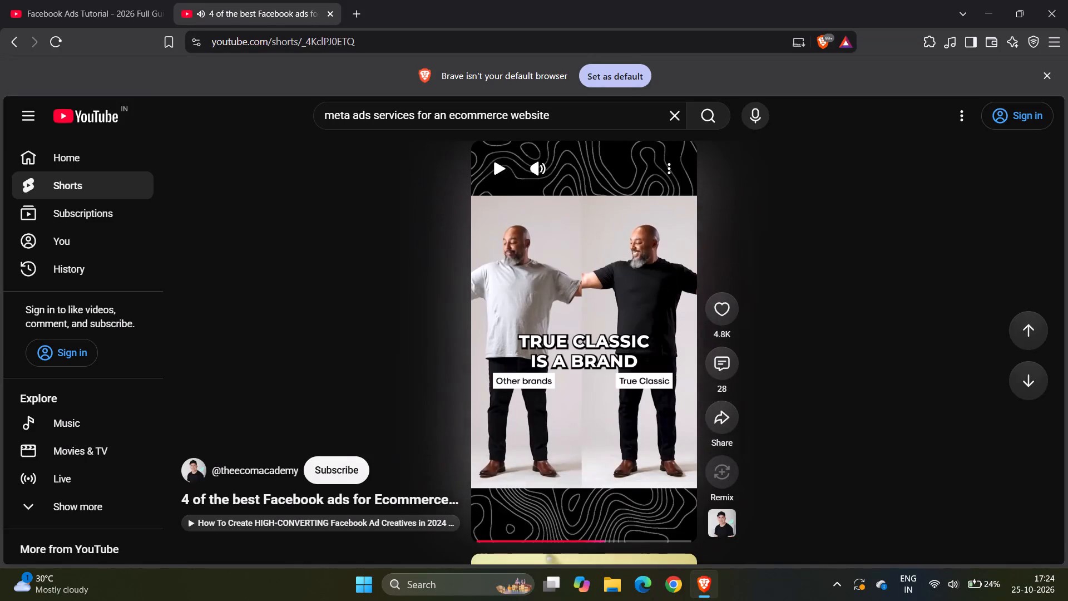
In Chrome, review the proposal from the Scope of Services through pricing, excluded services and client responsibilities to Approval & Sign-off.
scroll(523, 477, "down", 5)
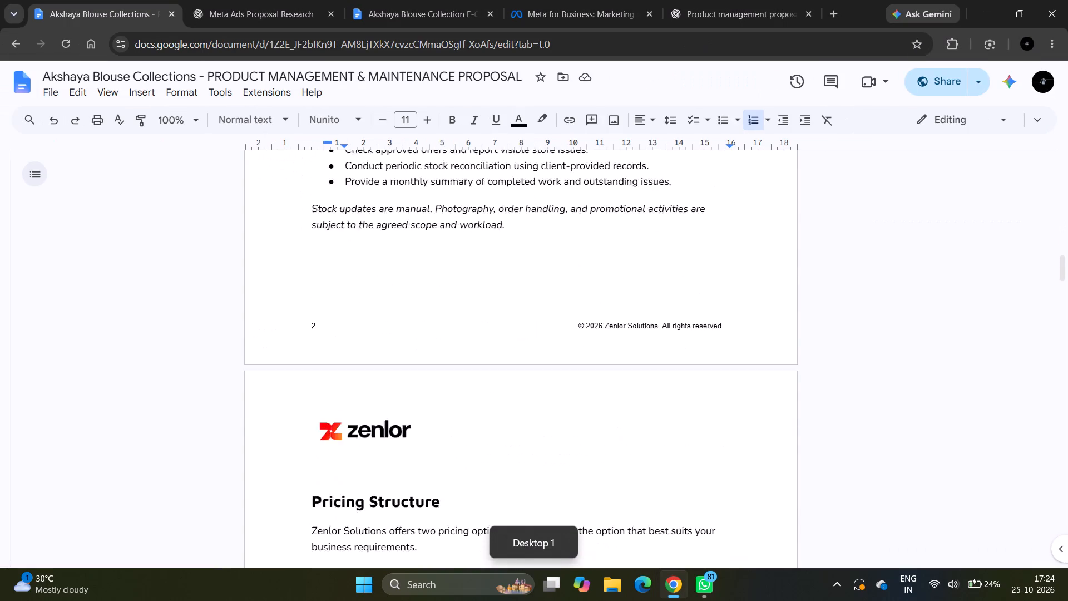
scroll(523, 477, "down", 7)
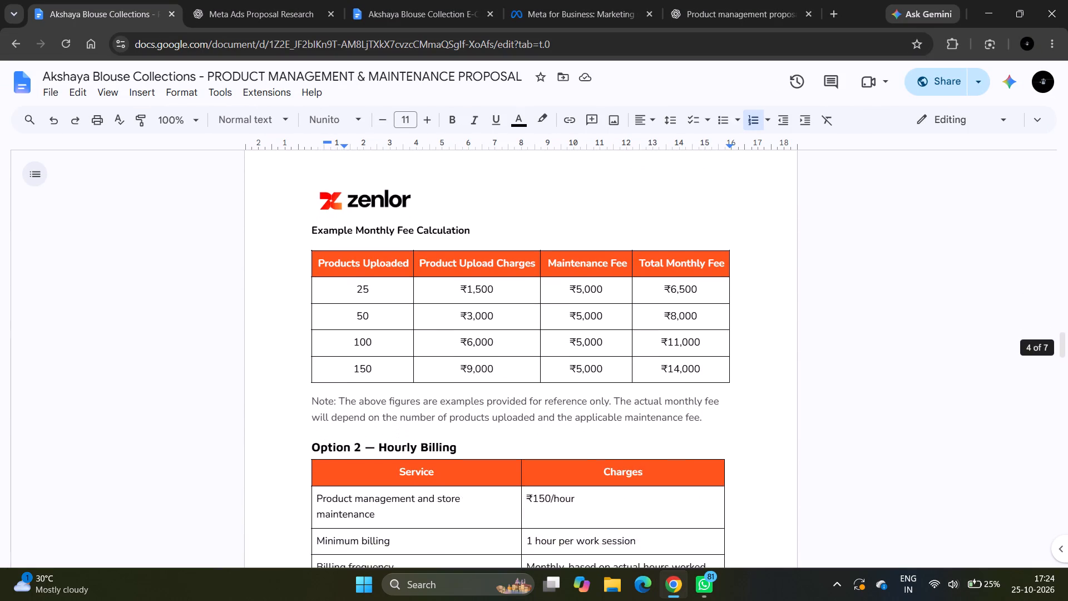
scroll(523, 477, "down", 6)
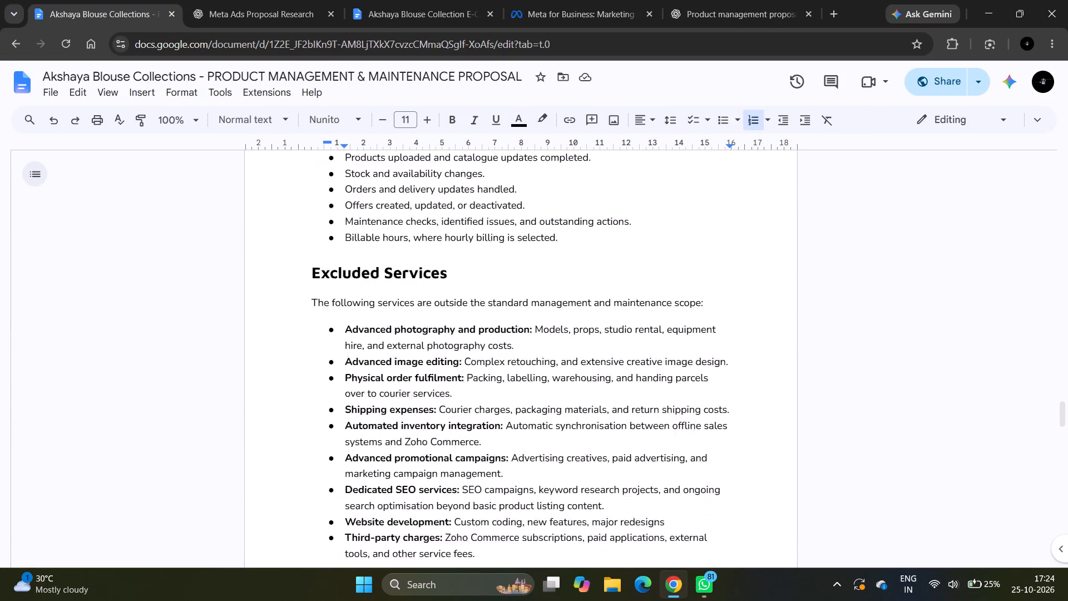
scroll(523, 477, "down", 3)
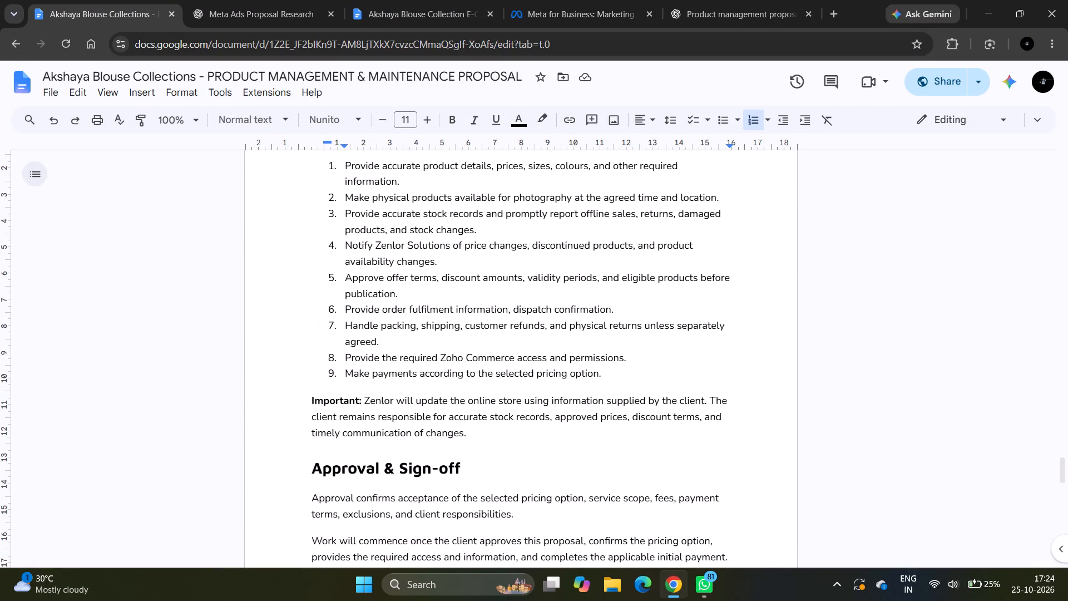
scroll(521, 477, "down", 1)
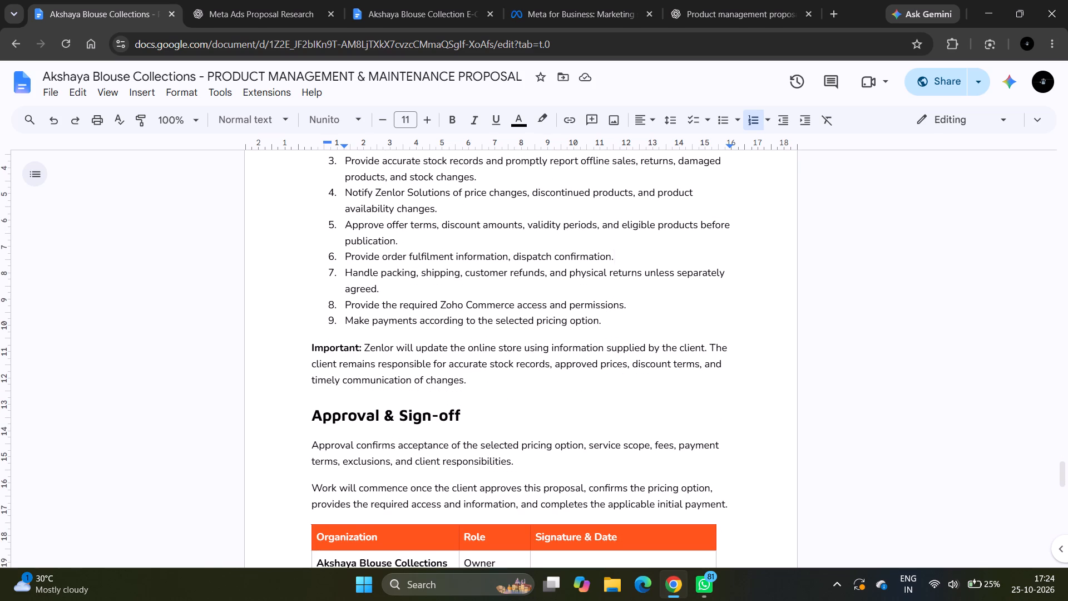
scroll(521, 477, "up", 1)
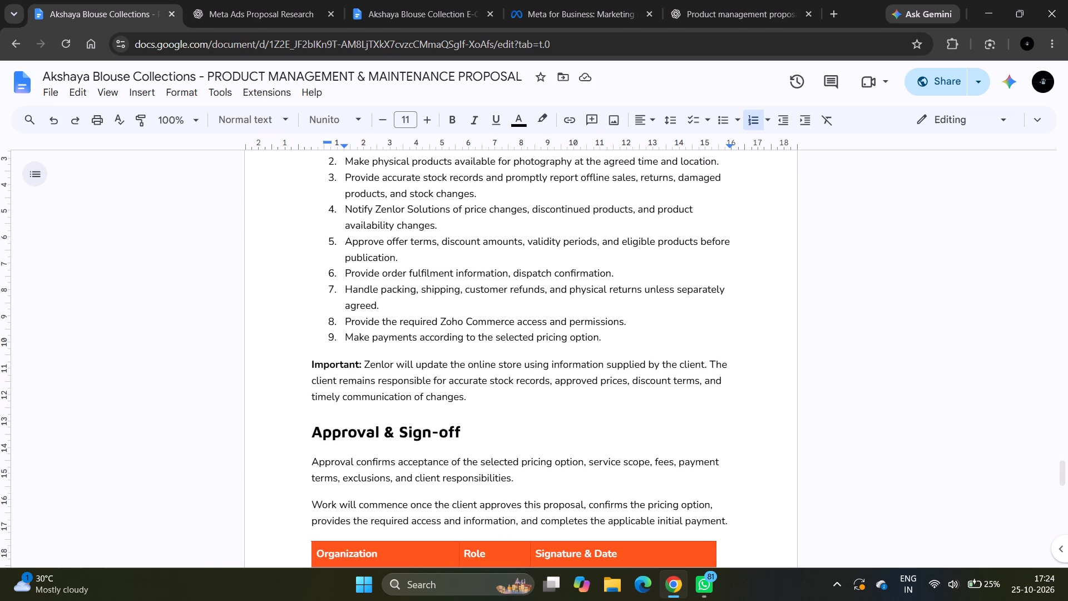
left_click(637, 333)
scroll(586, 411, "down", 1)
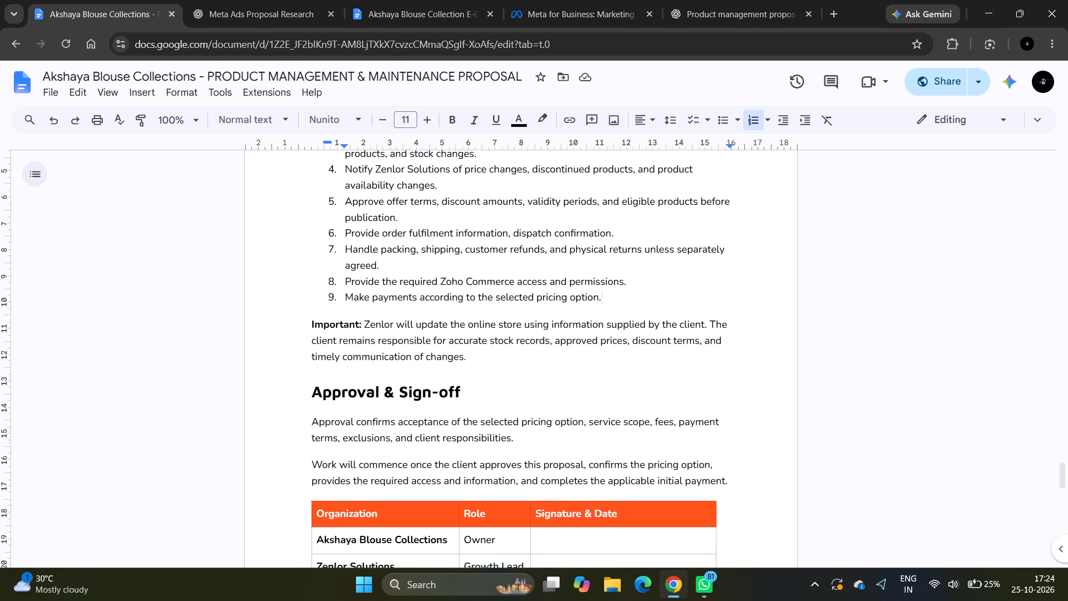
scroll(590, 402, "down", 1)
left_click(601, 380)
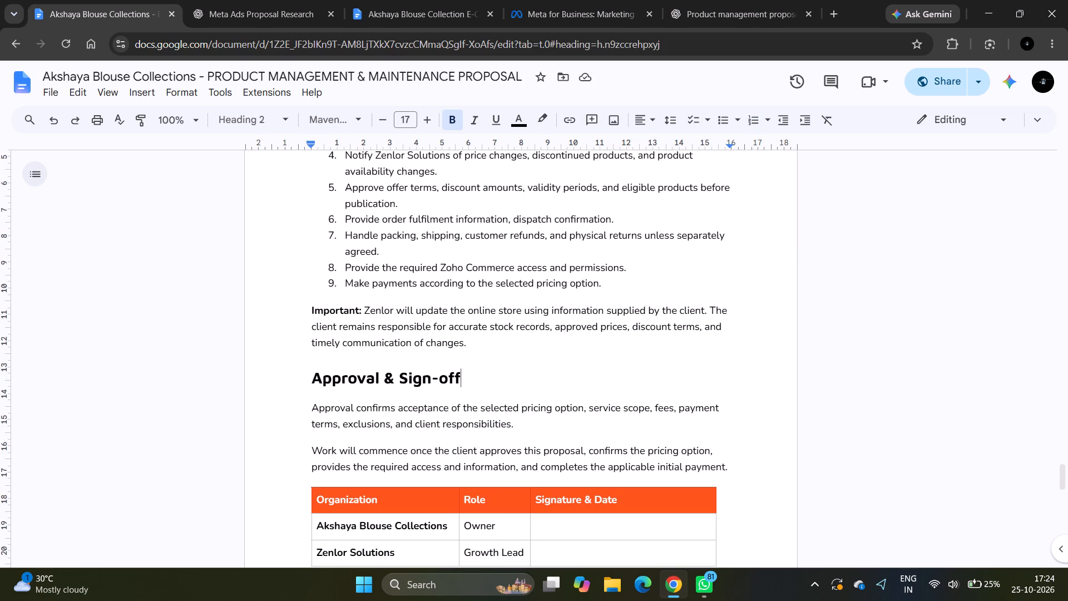
left_click(601, 380)
Recheck the page layout from the hourly billing terms through reporting, exclusions, client responsibilities and sign-off to the closing page.
scroll(574, 289, "left", 1)
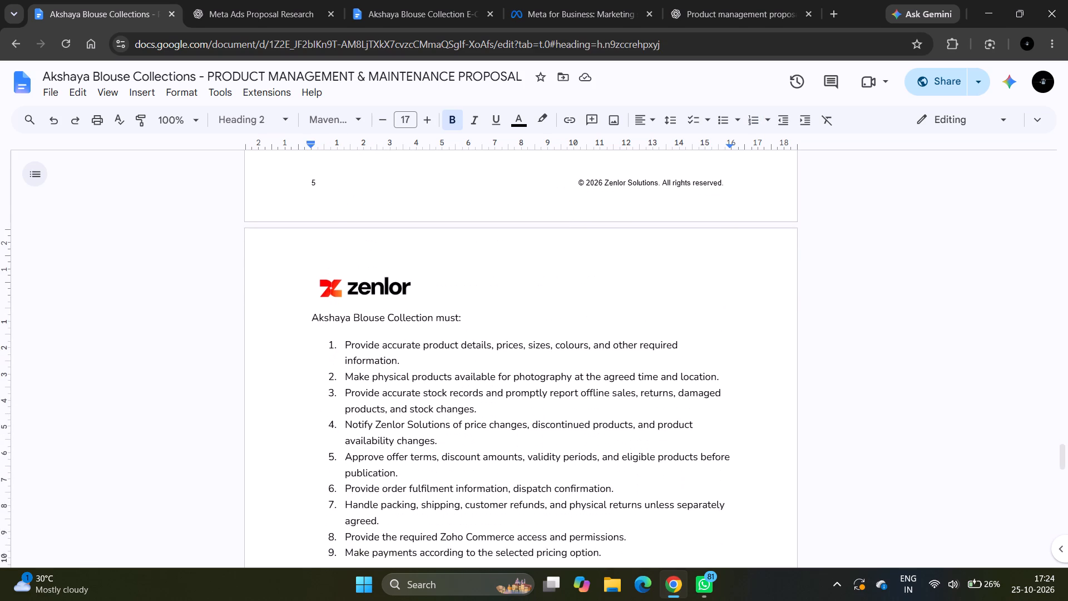
scroll(574, 289, "left", 1)
scroll(574, 289, "down", 4)
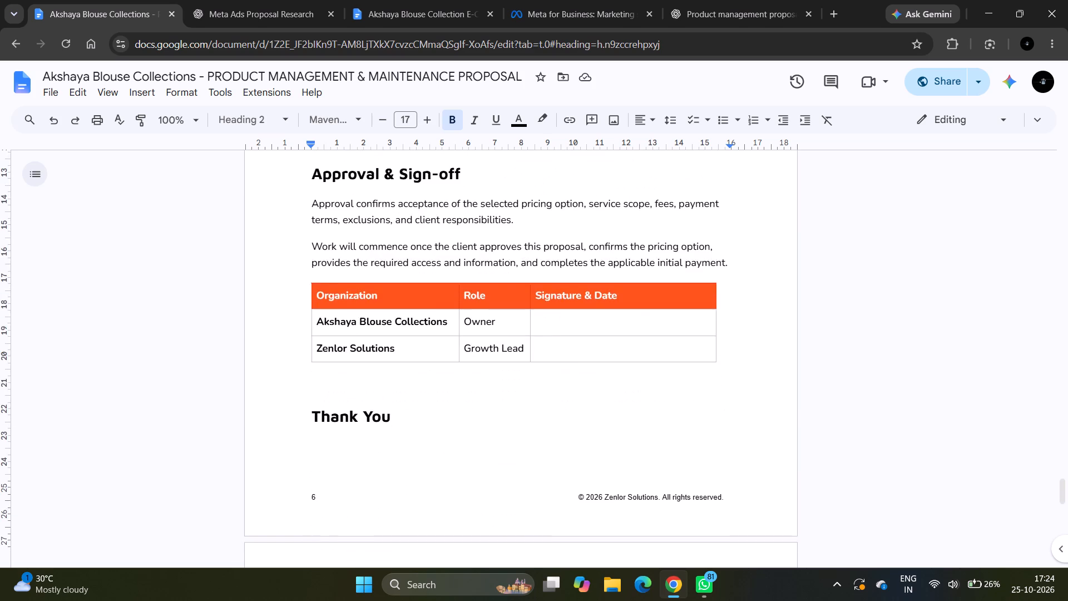
scroll(574, 289, "down", 1)
scroll(574, 289, "up", 9)
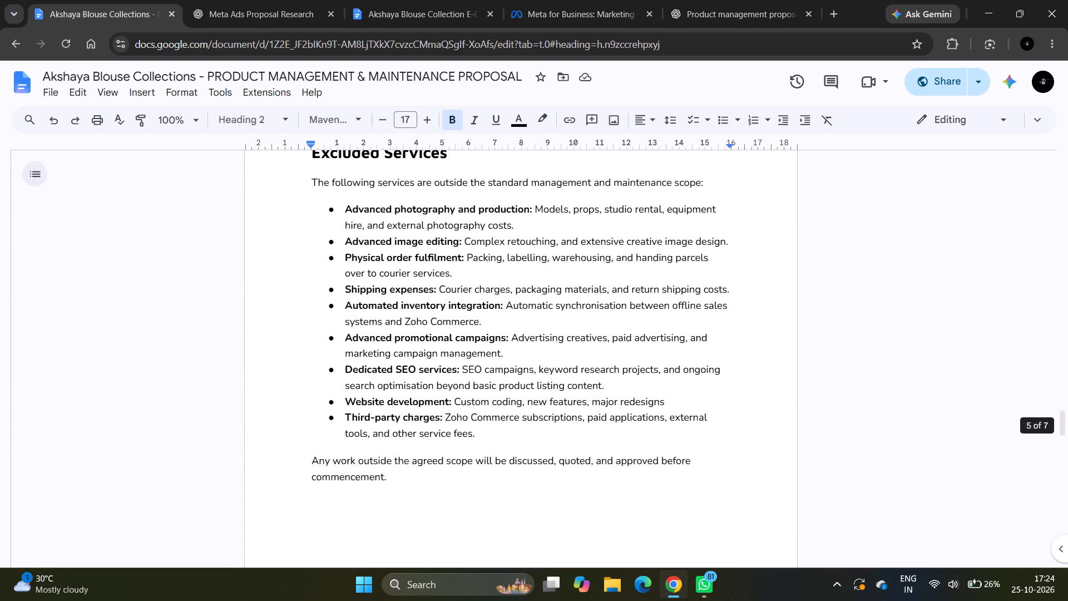
scroll(574, 289, "up", 2)
scroll(574, 289, "down", 2)
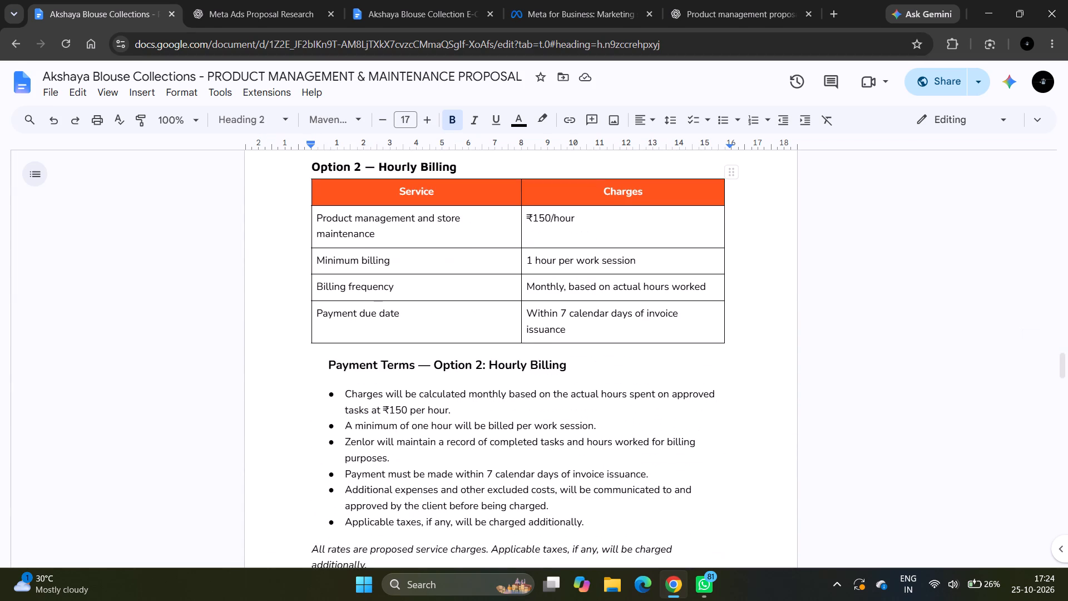
scroll(574, 289, "down", 2)
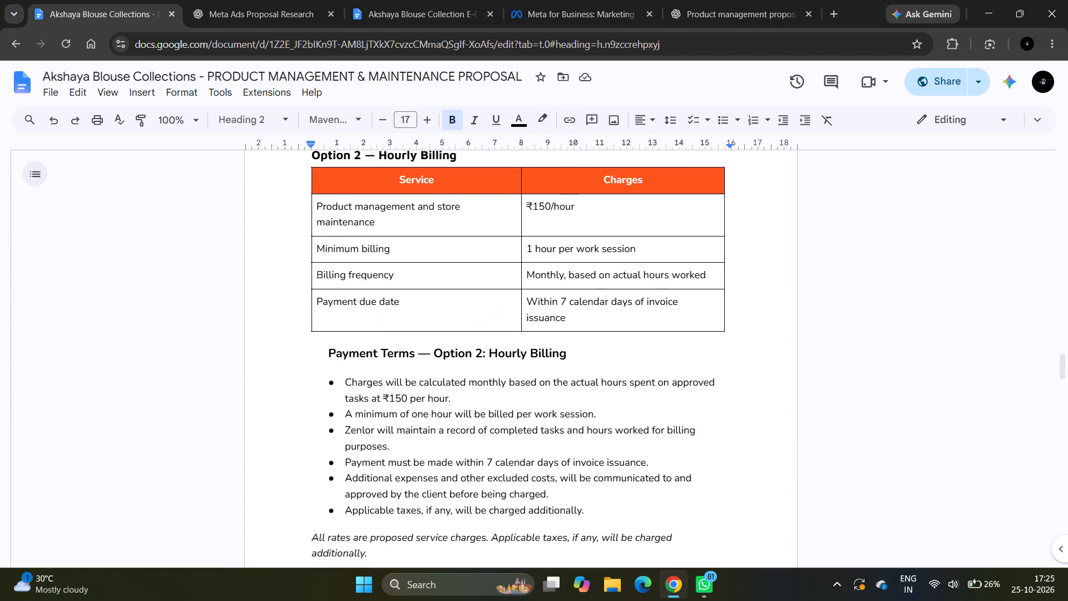
scroll(574, 289, "down", 3)
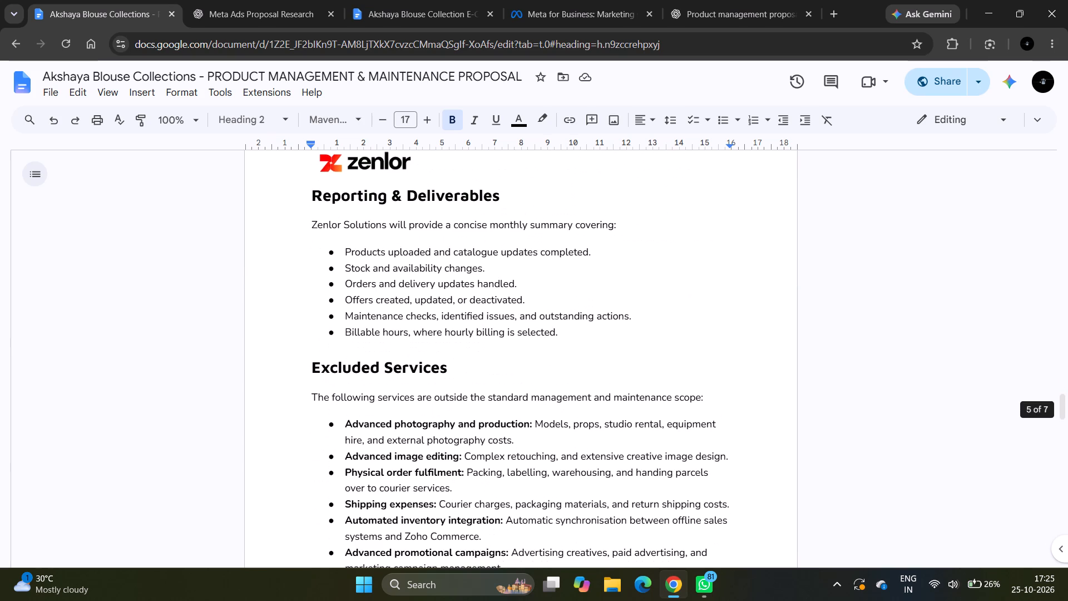
scroll(574, 289, "down", 1)
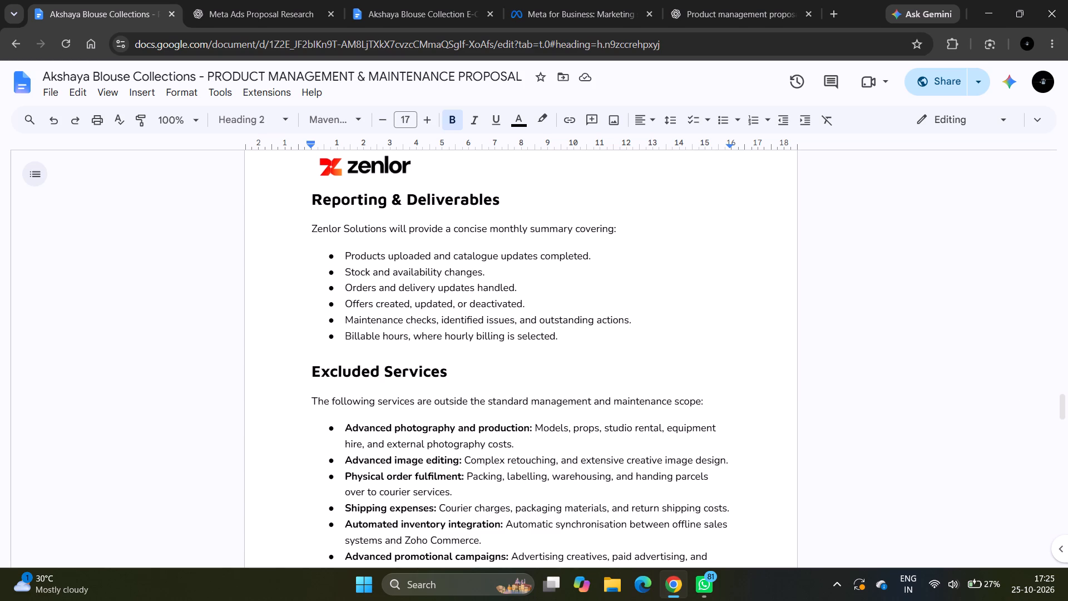
scroll(345, 354, "down", 9)
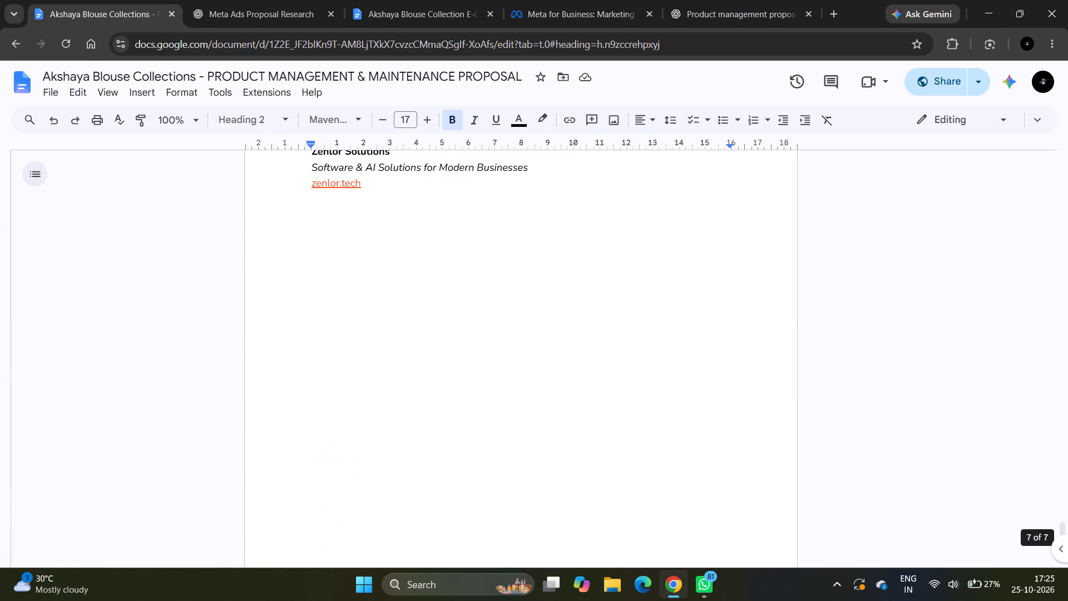
scroll(345, 354, "up", 7)
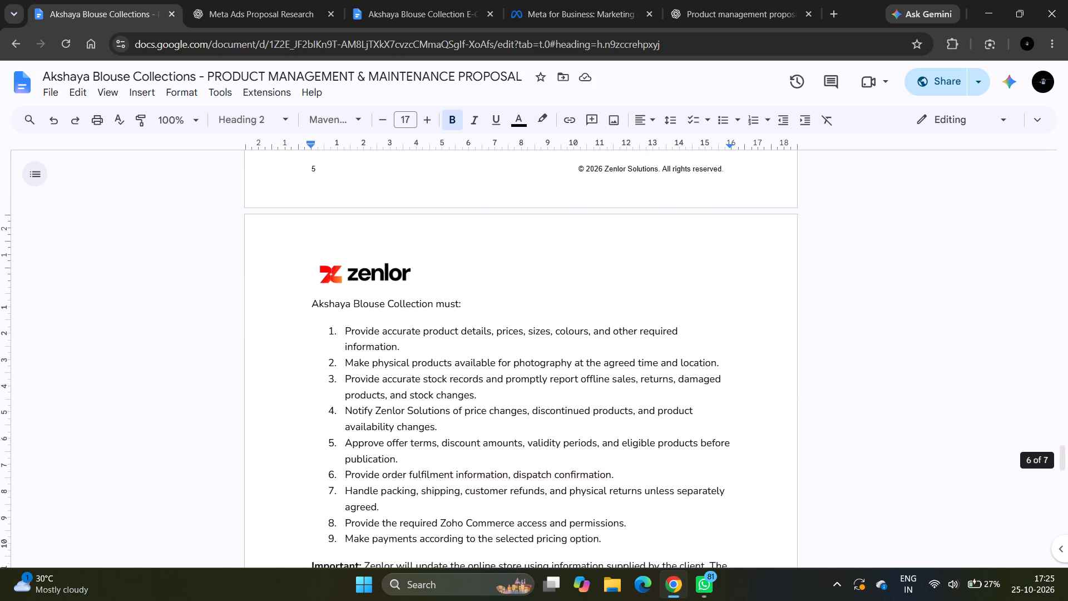
Insert a blank line before the Thank You heading below the sign-off table, pushing the heading onto the following page.
scroll(345, 354, "down", 3)
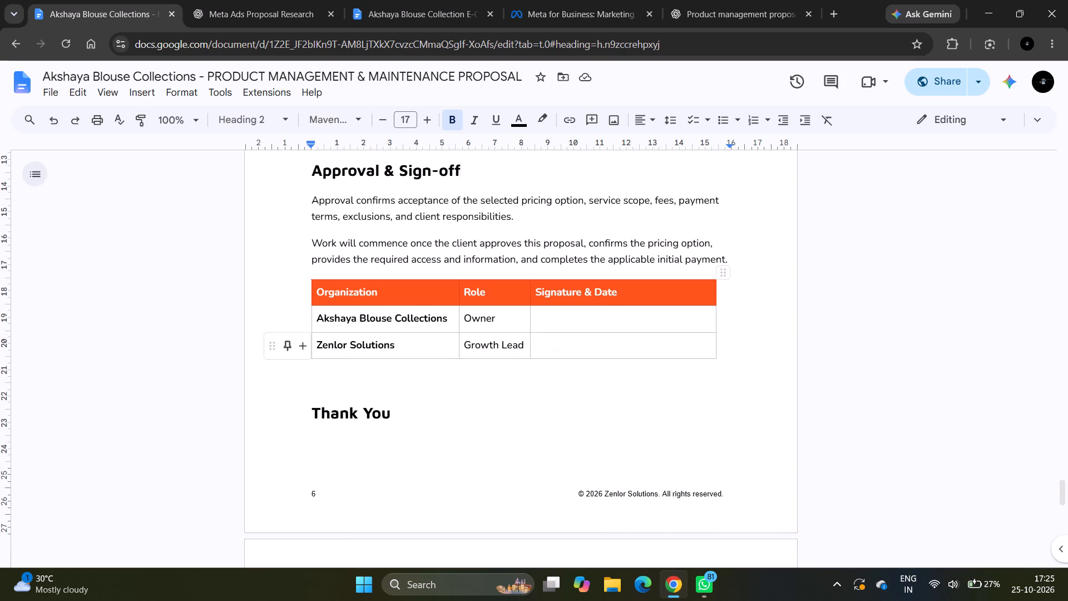
left_click(310, 421)
key("Return")
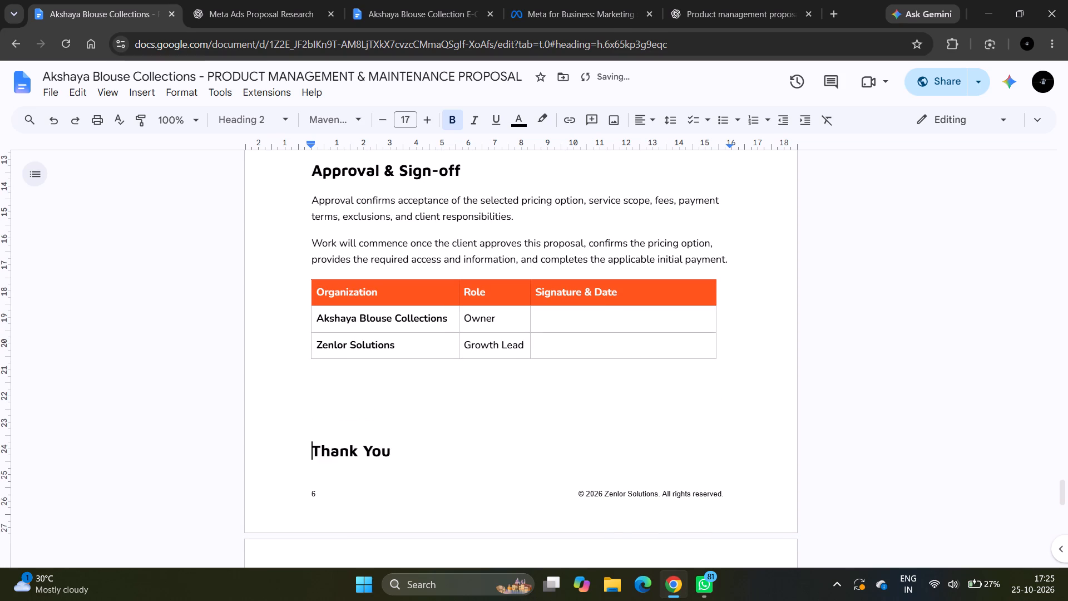
Insert another blank line before the Thank You heading so it starts on the page after the sign-off table.
key("Return")
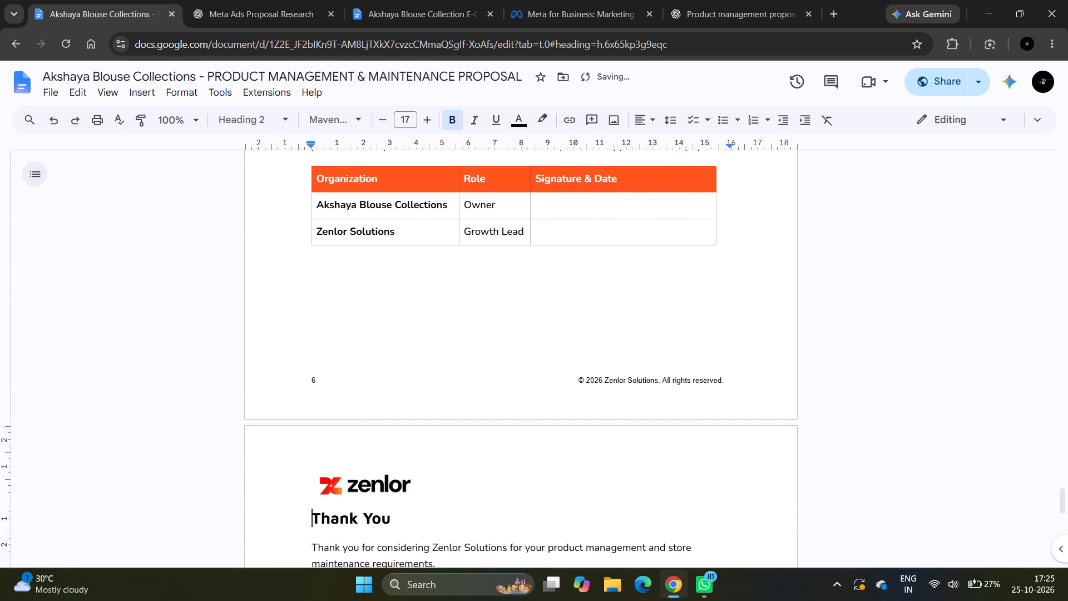
scroll(417, 276, "up", 2)
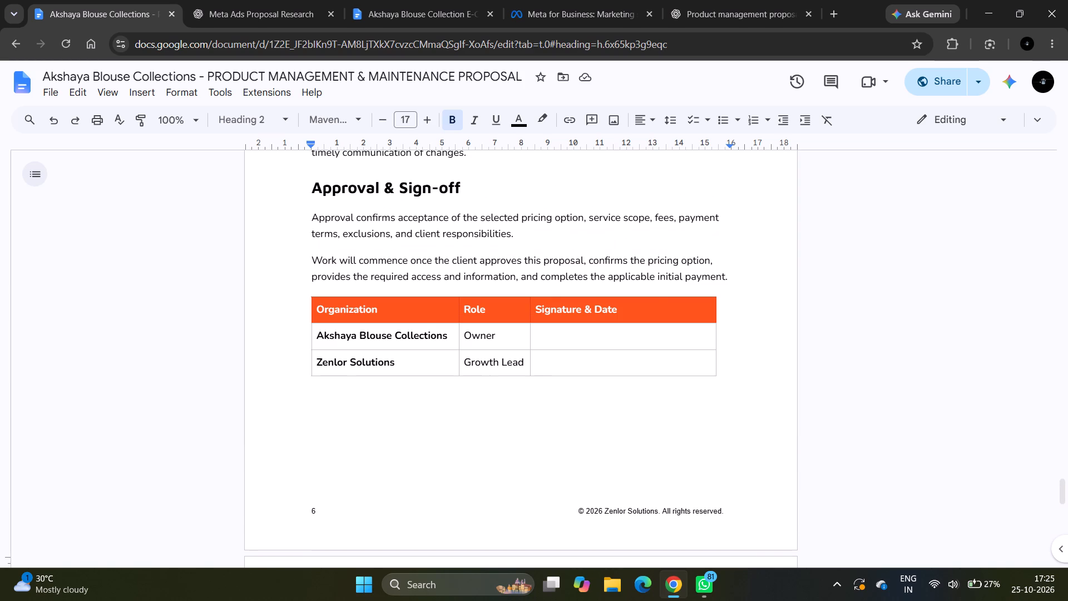
scroll(527, 356, "down", 1)
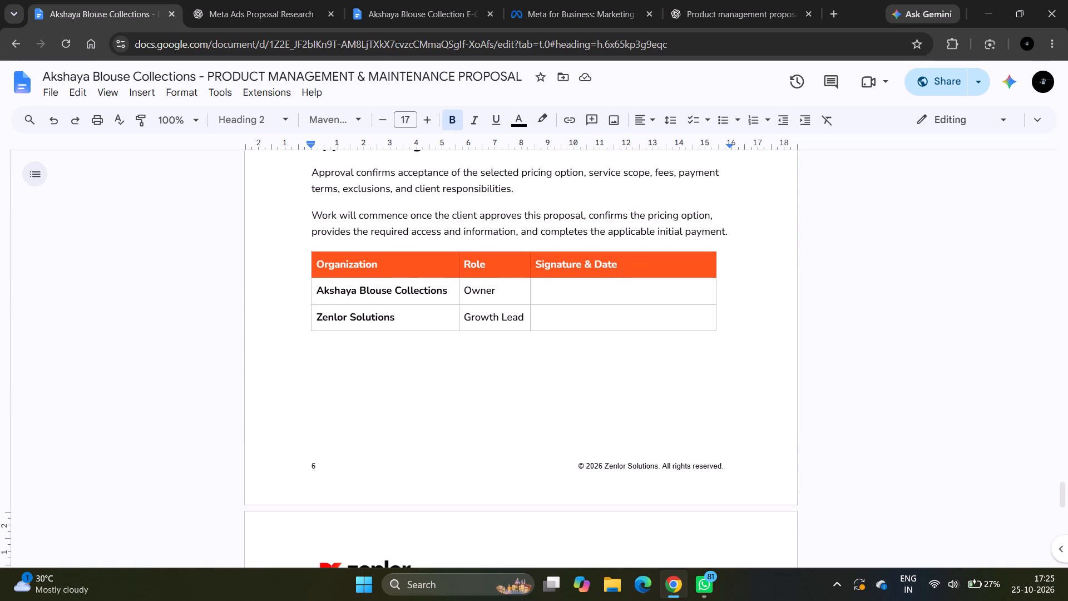
In Brave, watch the YouTube Short on the best Facebook ads for ecommerce and the start of the following Short, pausing there.
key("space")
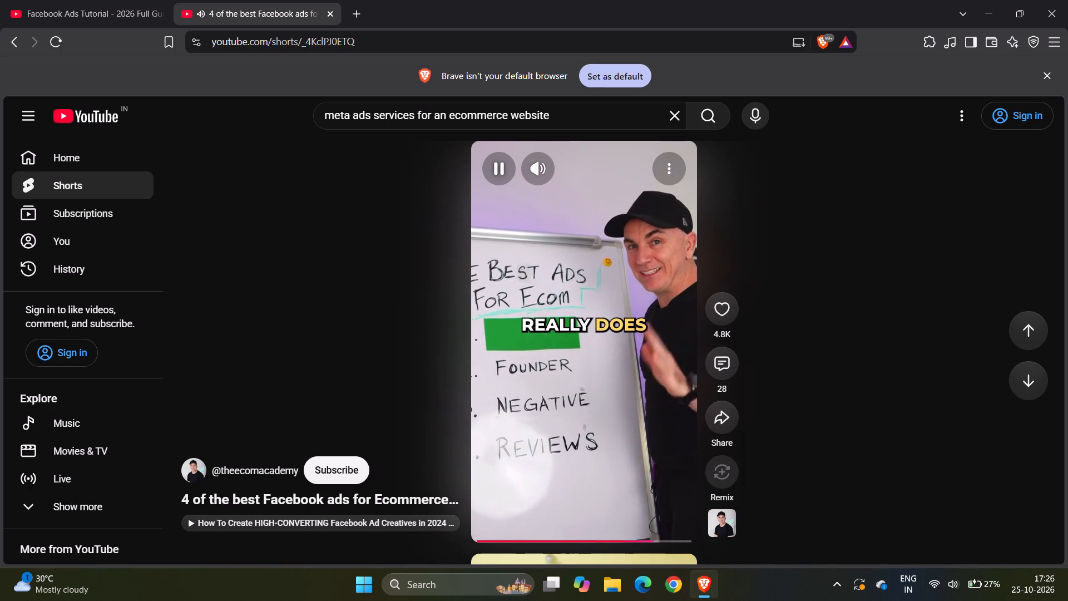
key("Down")
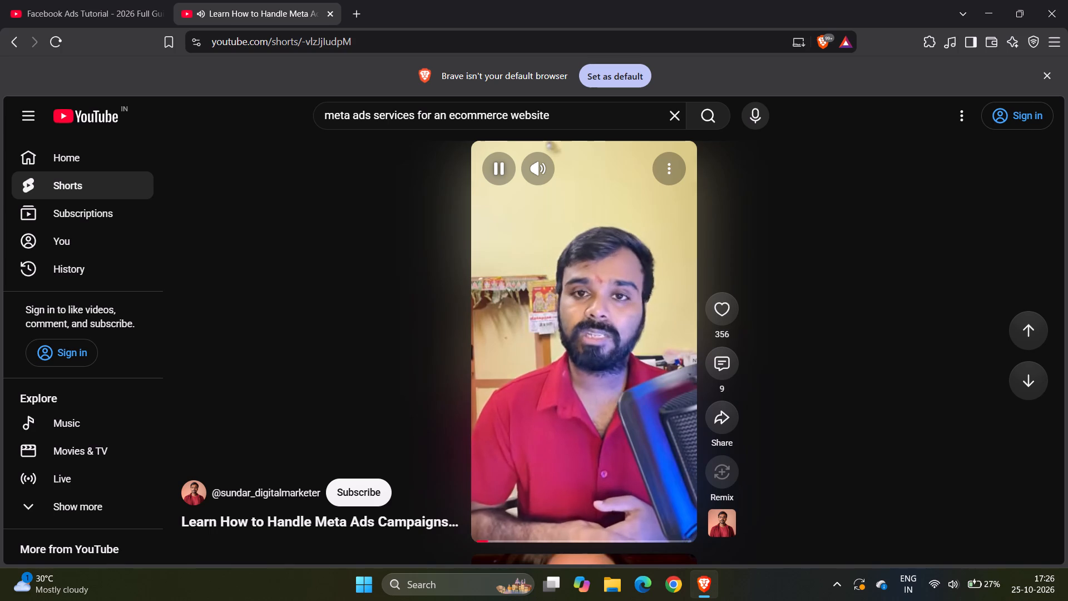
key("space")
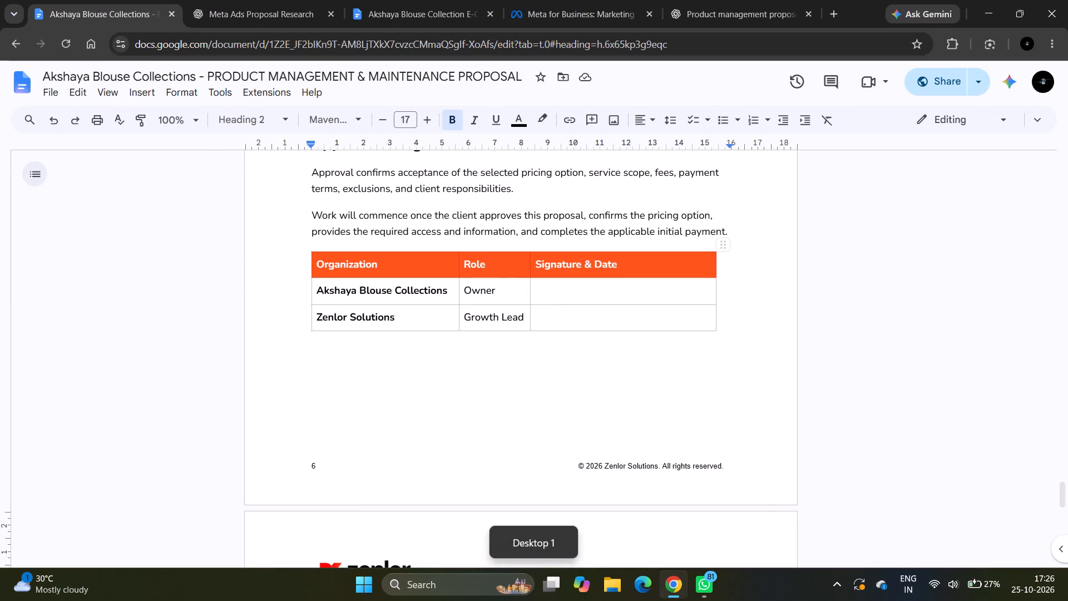
Review the proposal backwards from the sign-off paragraph through client responsibilities, exclusions and hourly billing to the Pricing Structure section.
left_click(643, 234)
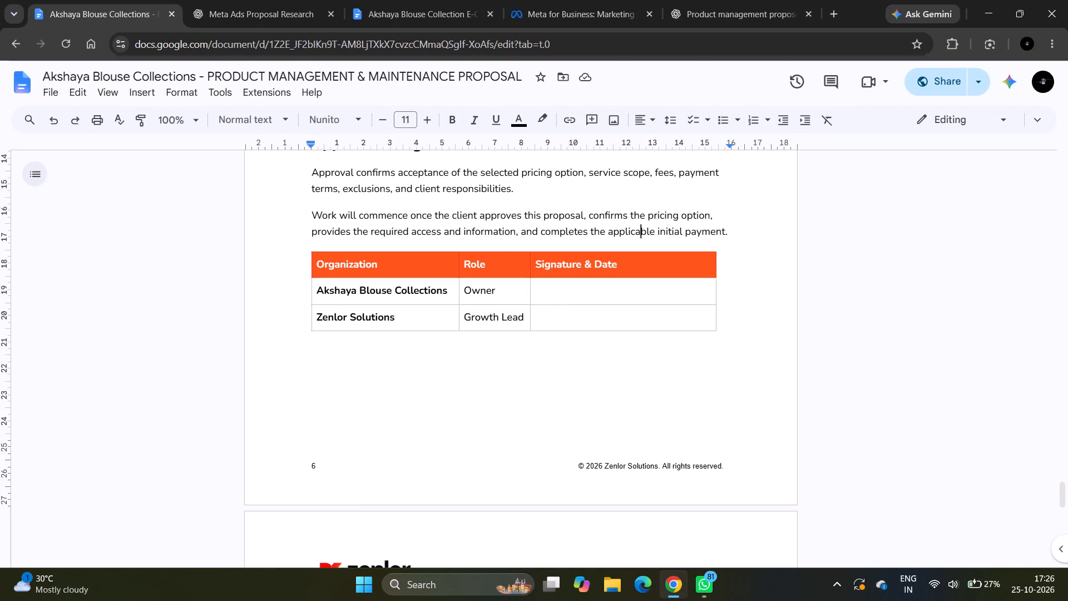
scroll(553, 245, "up", 4)
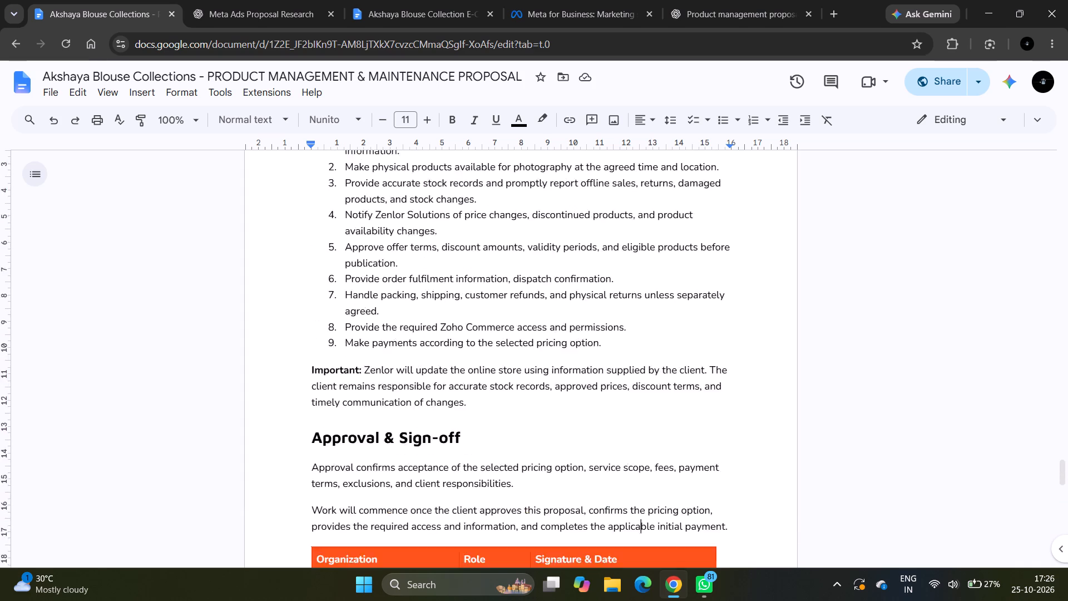
scroll(553, 245, "up", 3)
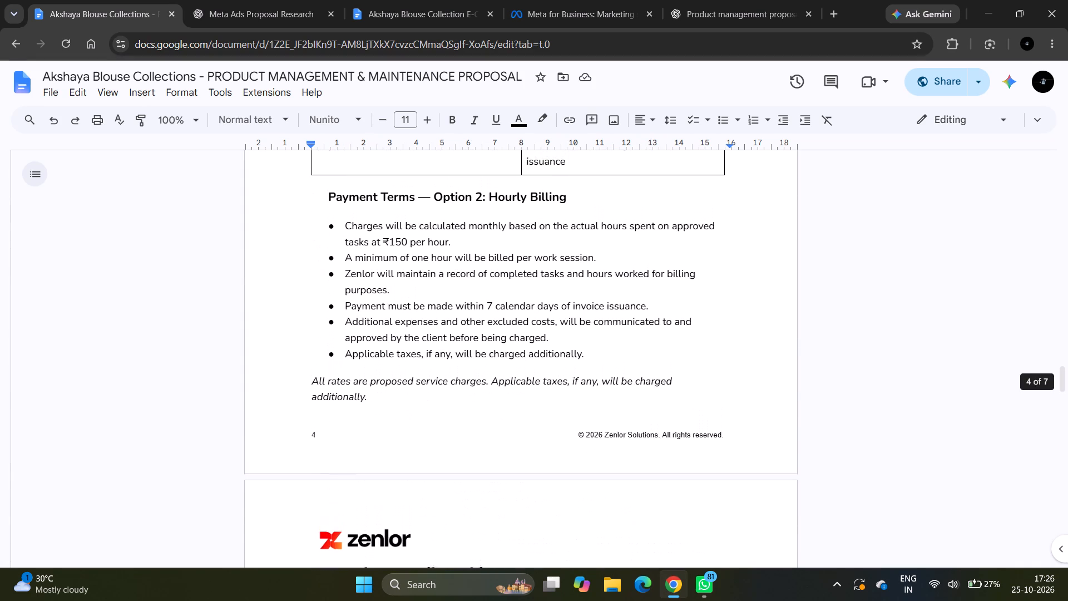
scroll(553, 245, "up", 3)
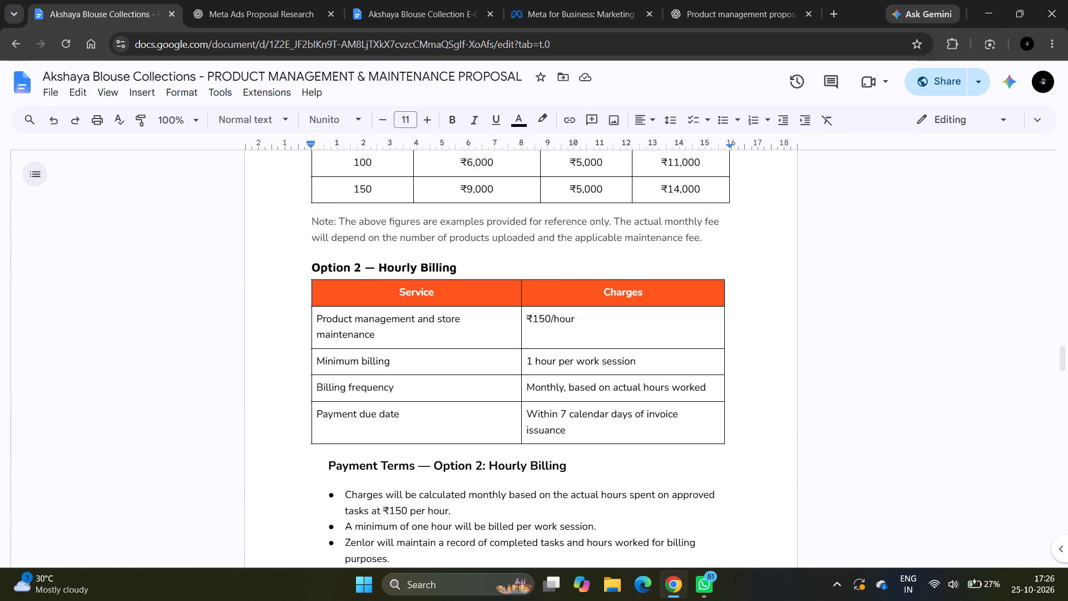
scroll(553, 245, "up", 2)
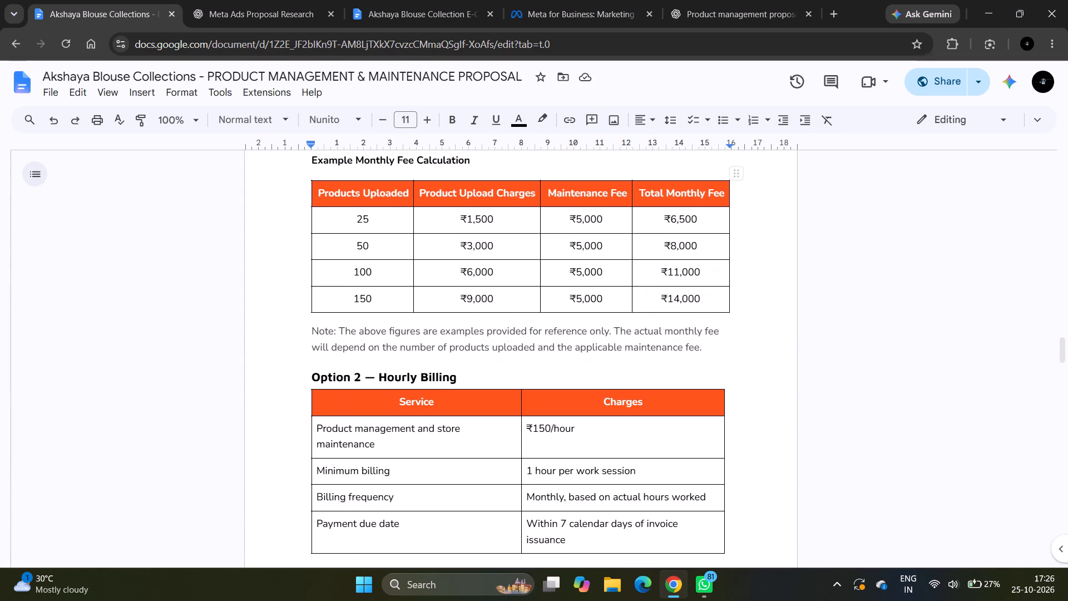
scroll(553, 245, "up", 2)
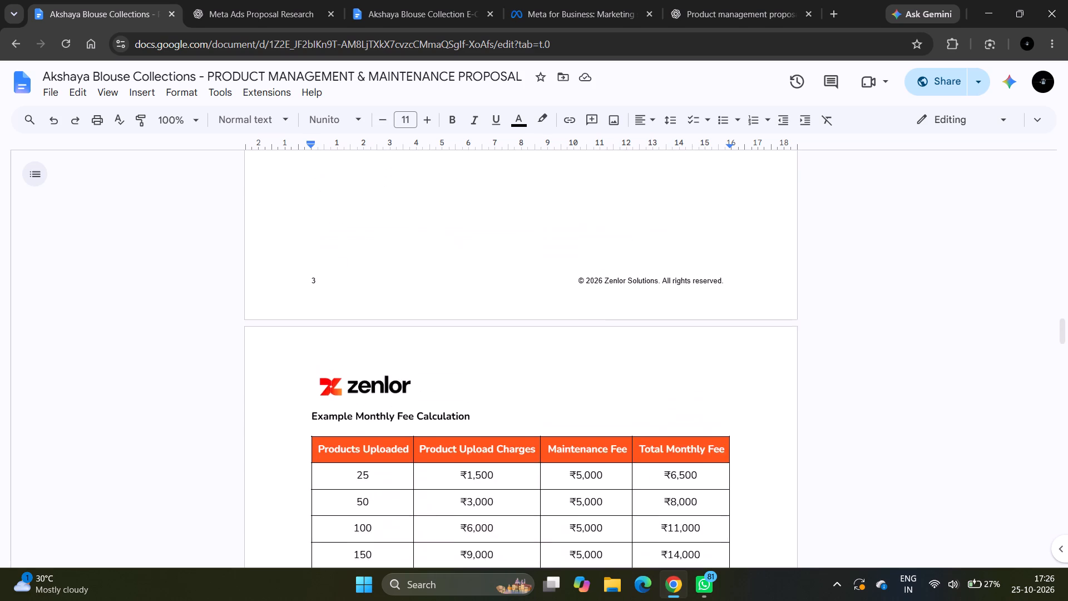
scroll(553, 245, "up", 2)
Read the Option 1 monthly package pricing and payment terms, check the remaining pages through the closing note, and return to the cover.
scroll(553, 245, "down", 2)
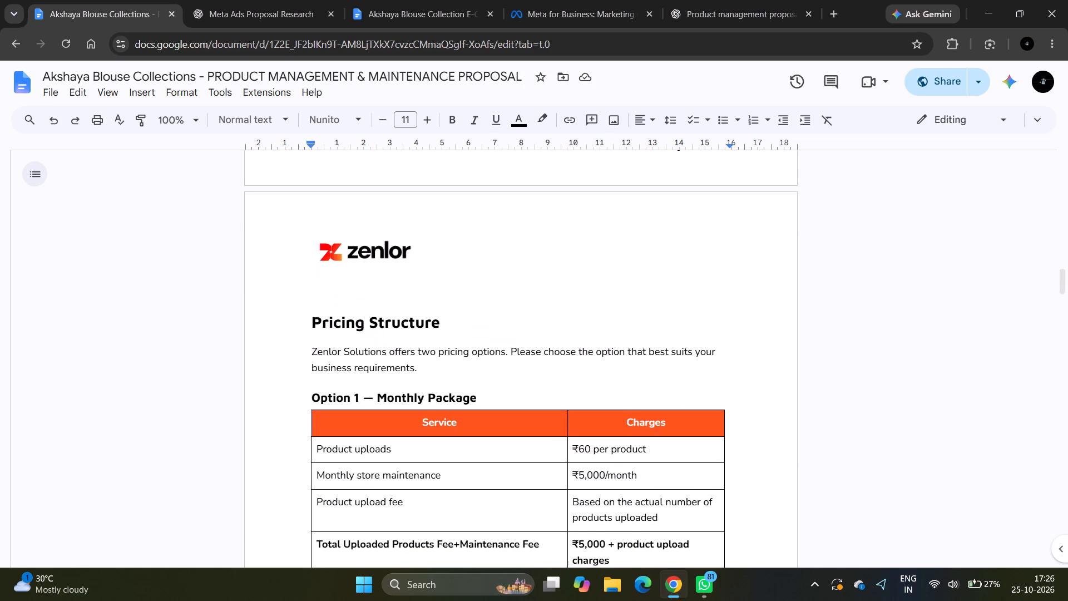
scroll(553, 245, "down", 2)
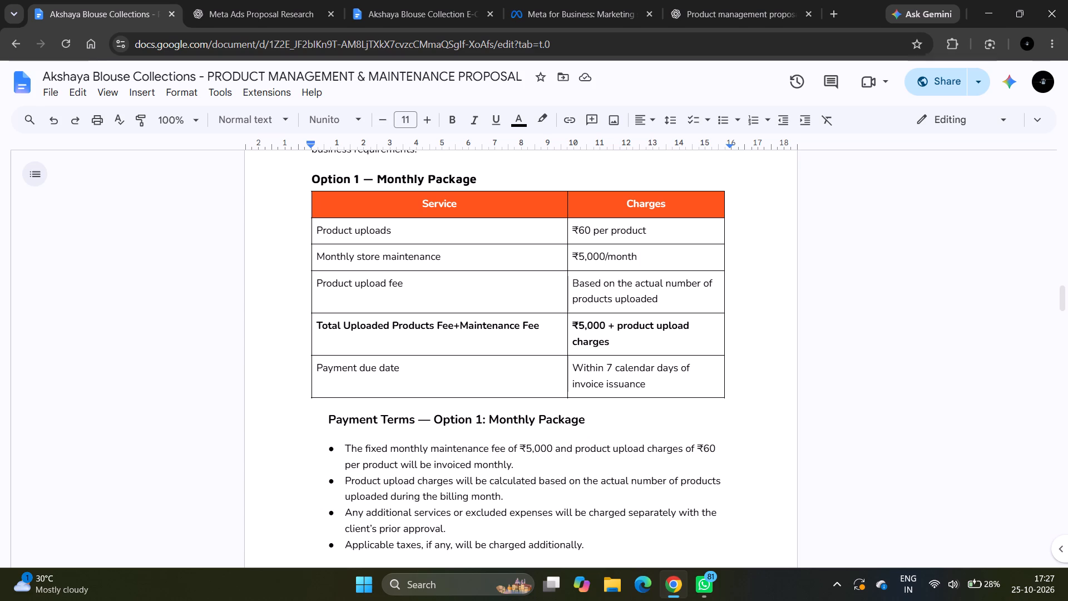
scroll(553, 245, "down", 4)
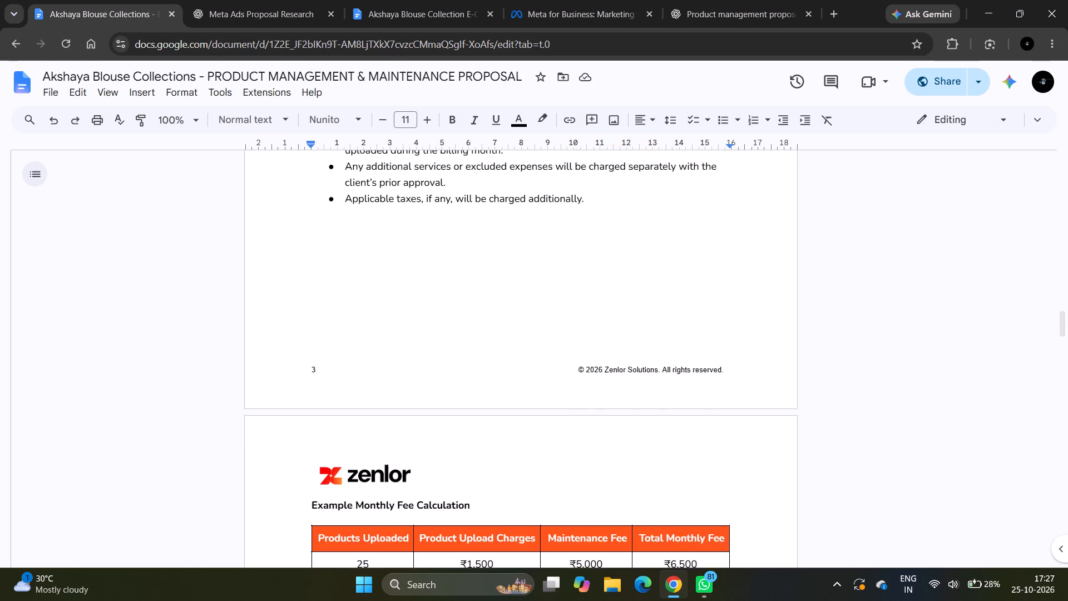
scroll(553, 245, "down", 7)
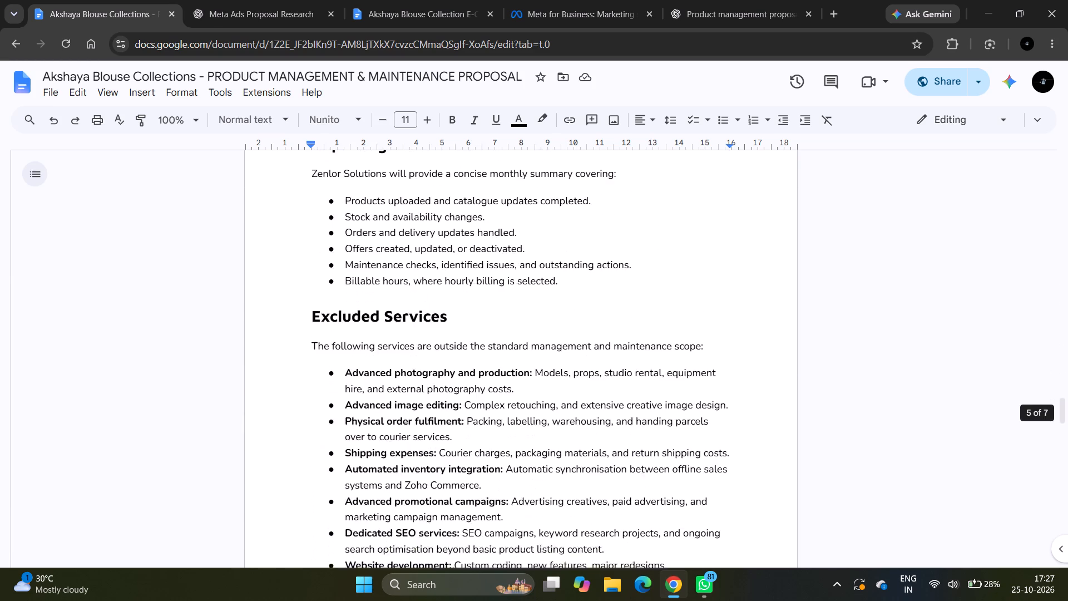
scroll(553, 245, "down", 4)
scroll(553, 245, "up", 5)
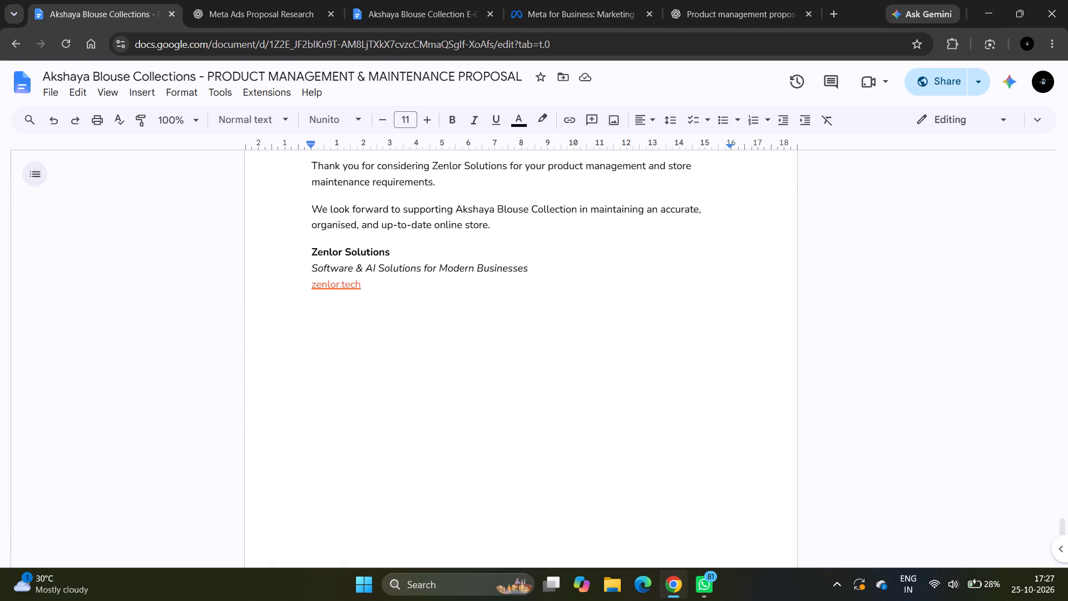
scroll(553, 245, "up", 16)
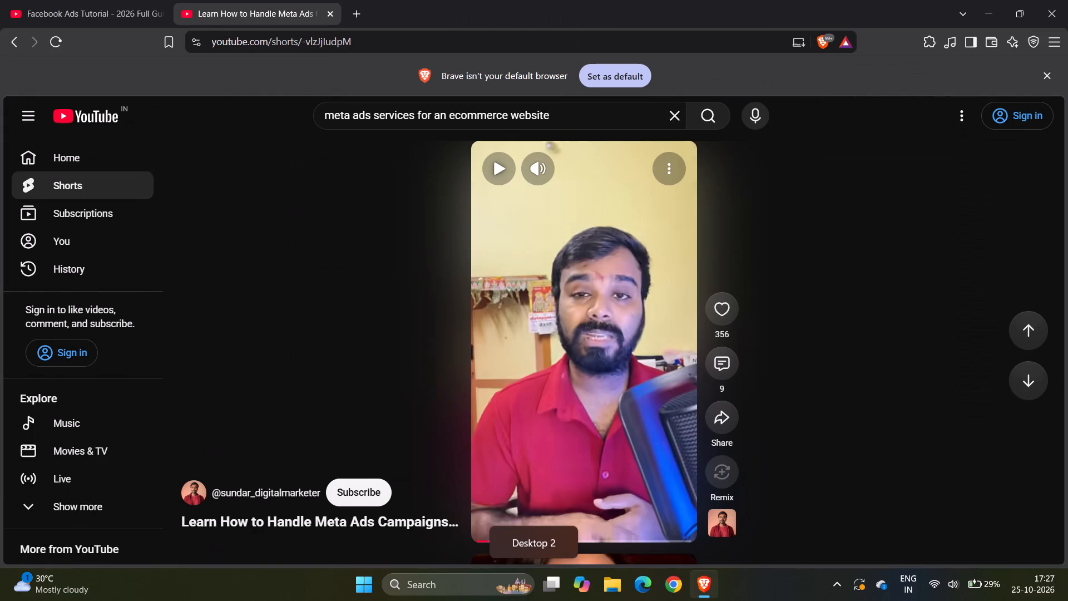
In Brave, play part of the "Learn How to Handle Meta Ads Campaigns" YouTube Short and pause it.
key("space")
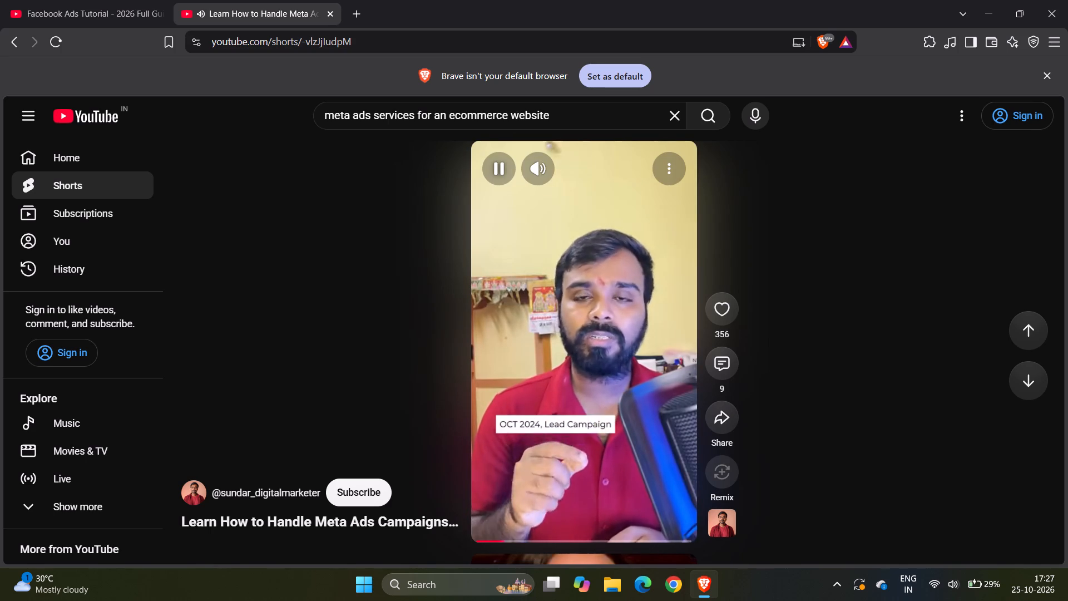
key("space")
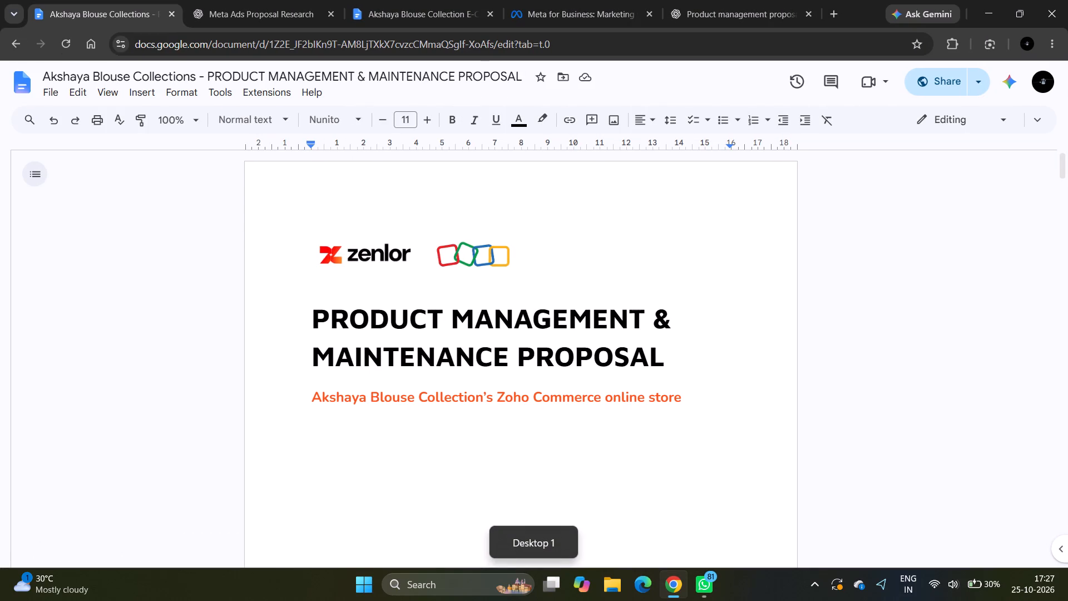
In Chrome, skim the maintenance proposal from the cover through Reporting & Deliverables and Excluded Services to the closing Thank You page.
scroll(535, 261, "down", 15)
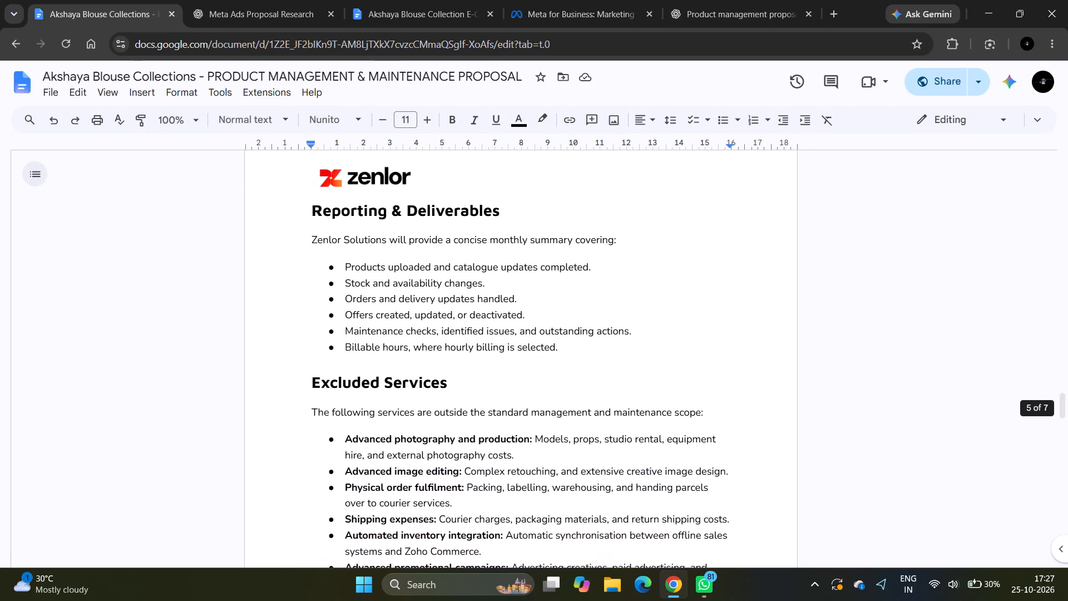
scroll(535, 261, "down", 8)
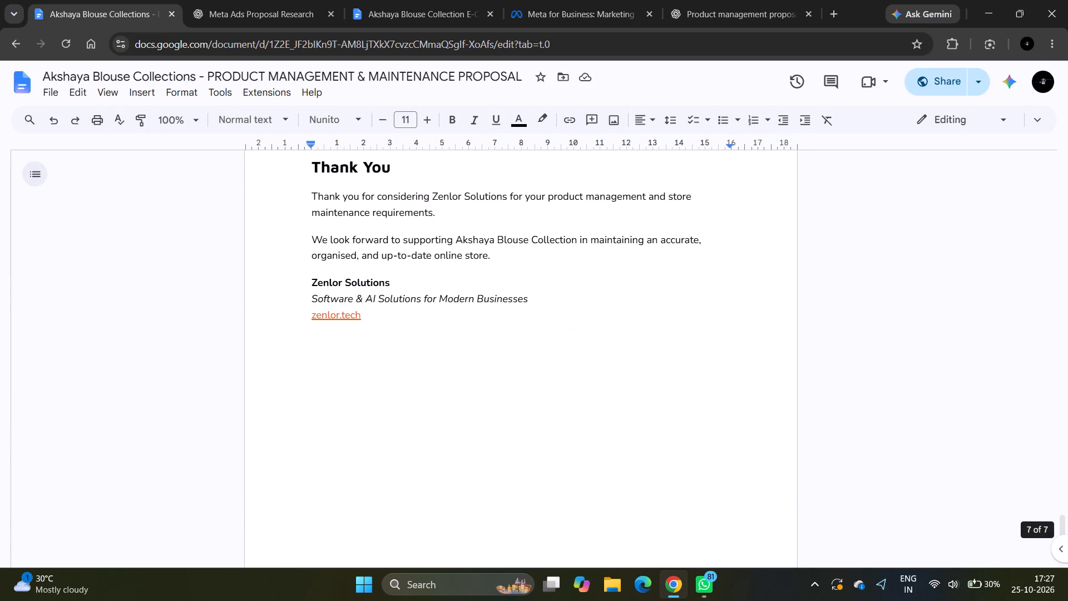
scroll(535, 261, "down", 1)
Switch to Brave, play a little more of the "Learn How to Handle Meta Ads Campaigns" Short and pause it.
key("space")
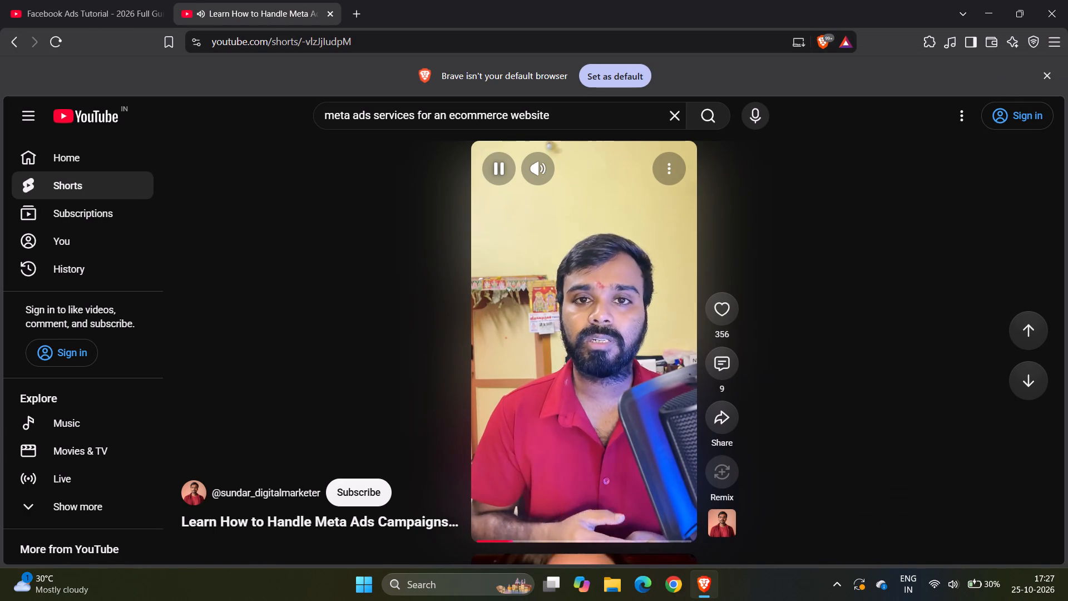
key("space")
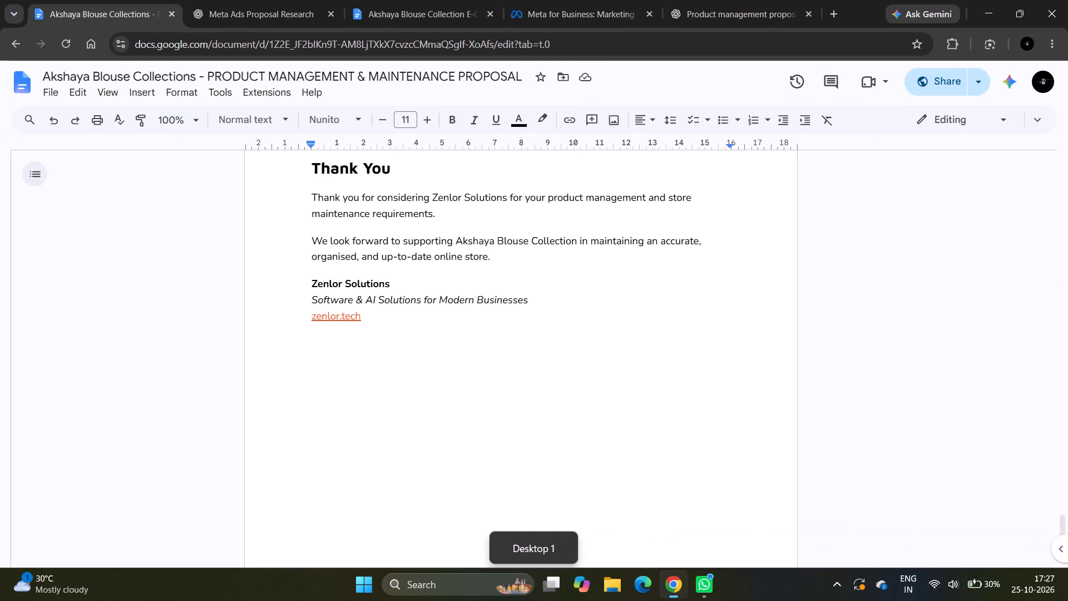
Back in Chrome, review the proposal backwards from the Thank You page through Approval & Sign-off and the client responsibilities to the cover.
scroll(530, 375, "down", 1)
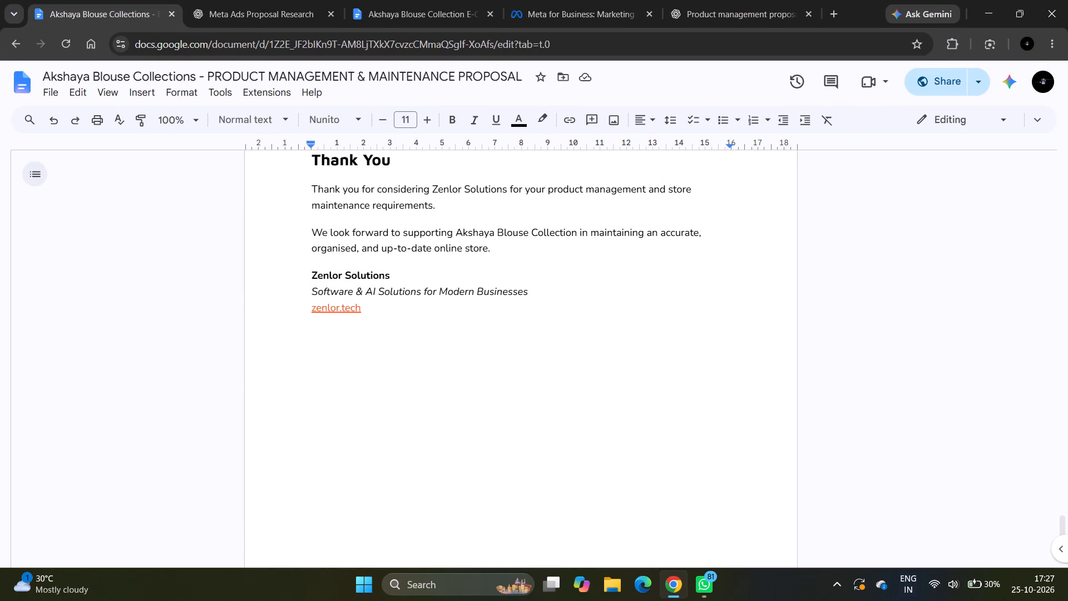
scroll(530, 375, "down", 1)
scroll(530, 375, "up", 4)
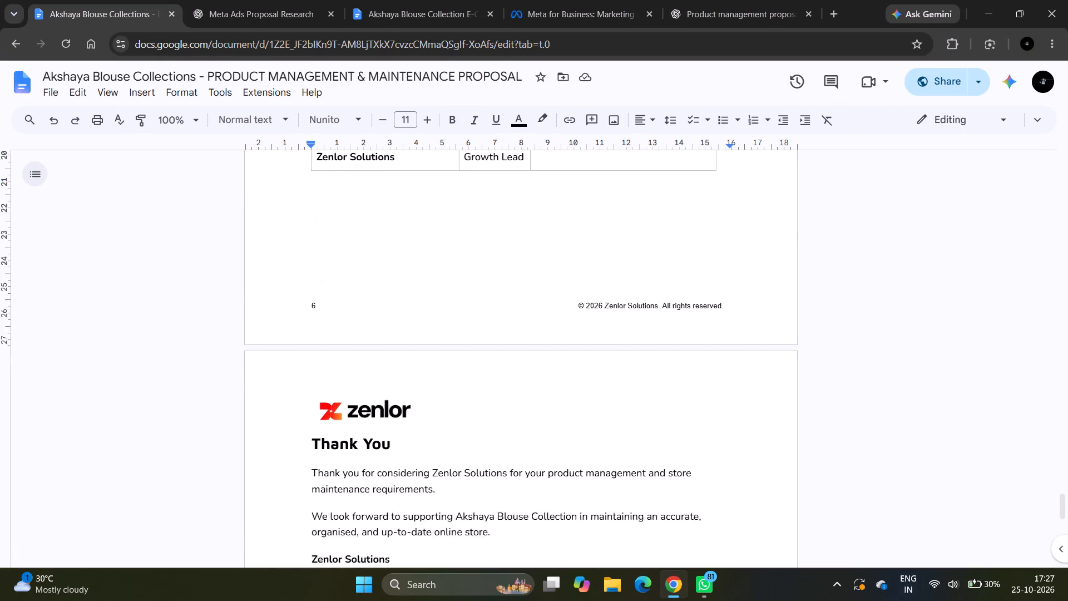
scroll(530, 375, "up", 1)
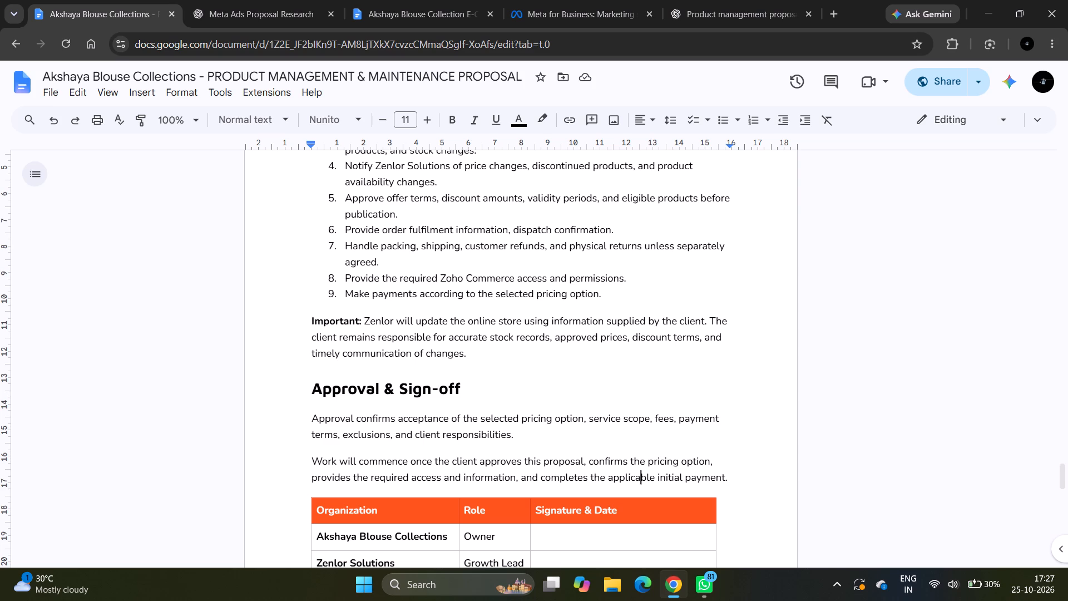
scroll(506, 283, "up", 3)
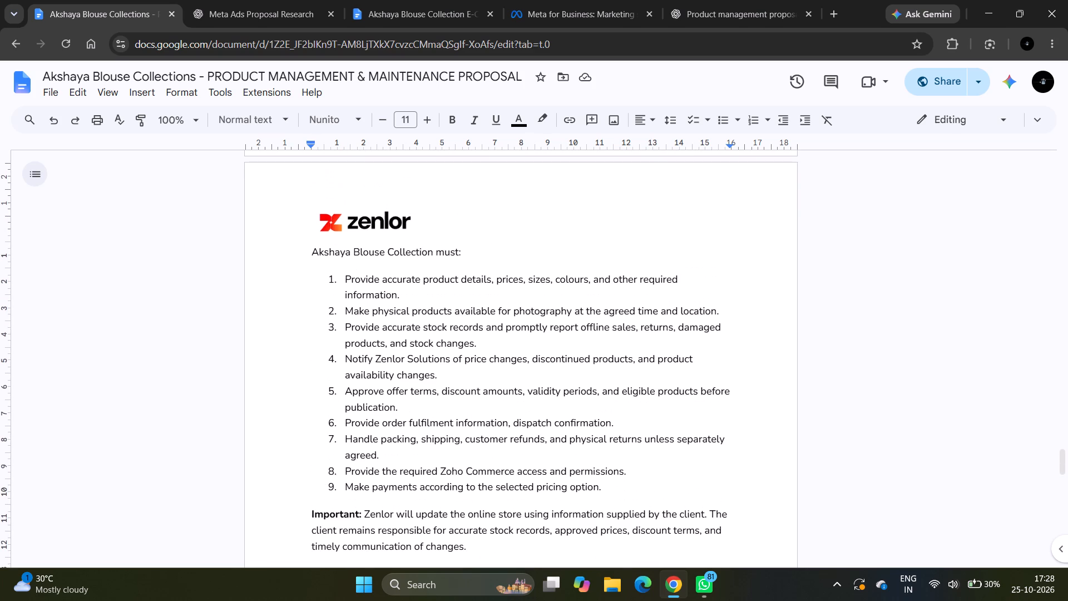
scroll(506, 283, "up", 10)
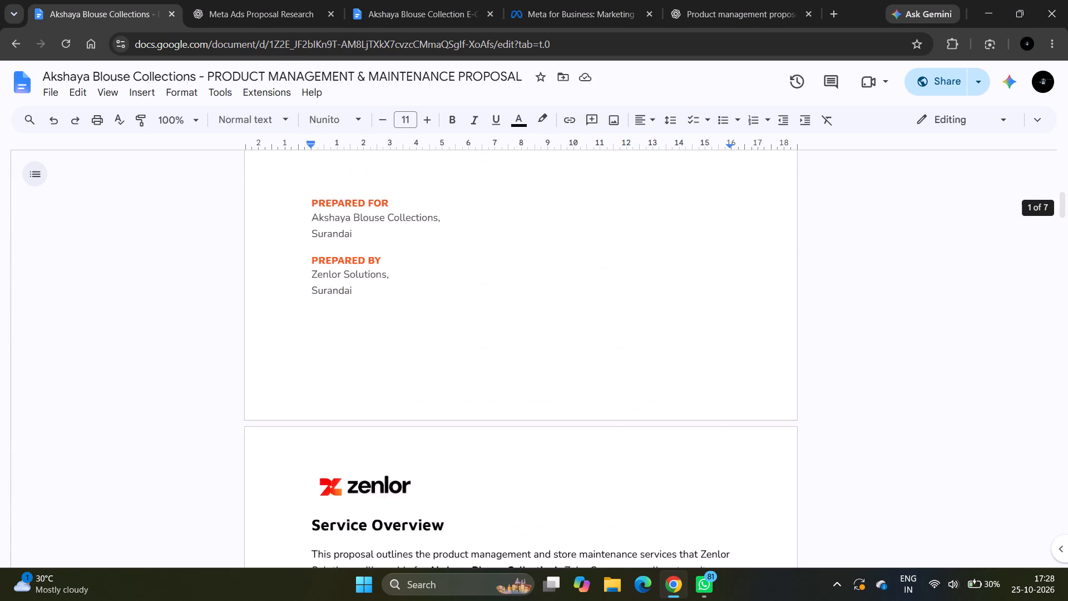
In Brave, watch further parts of the Meta Ads campaigns Short, pausing in between, and glance at the following Short.
key("space")
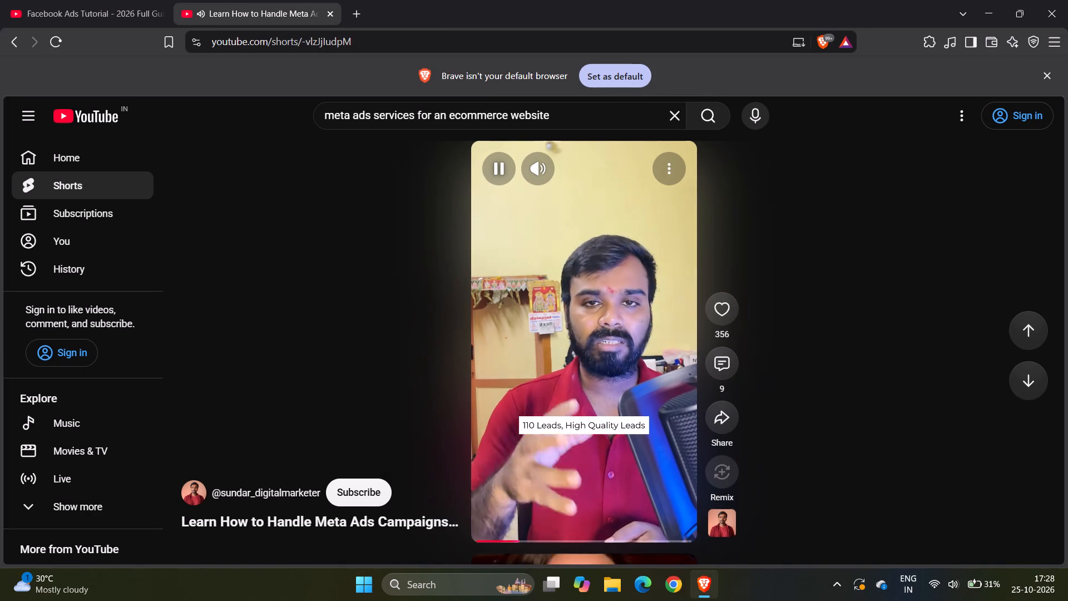
key("space")
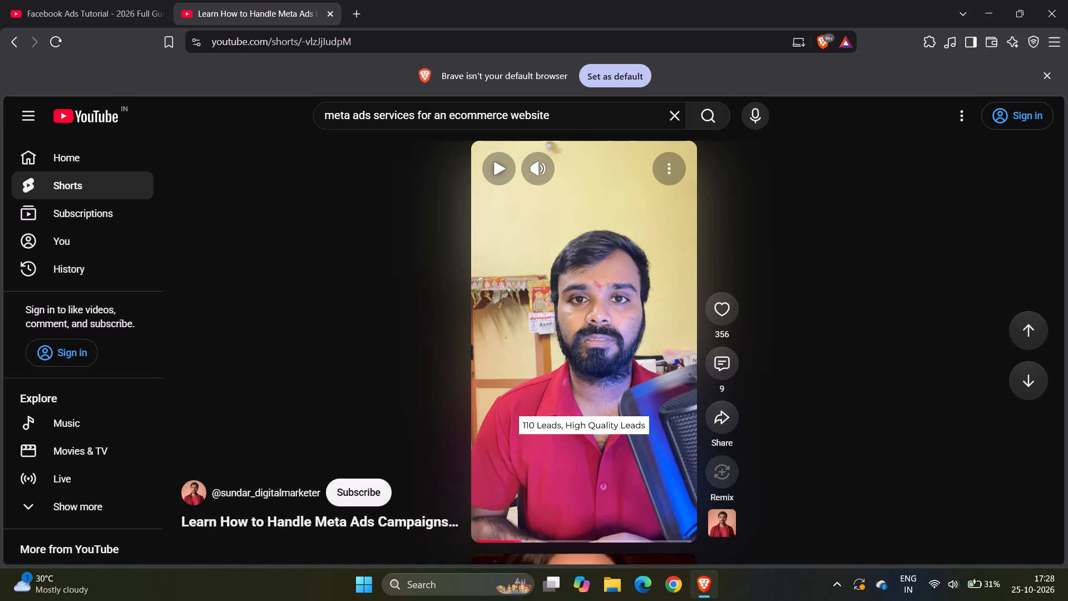
key("space")
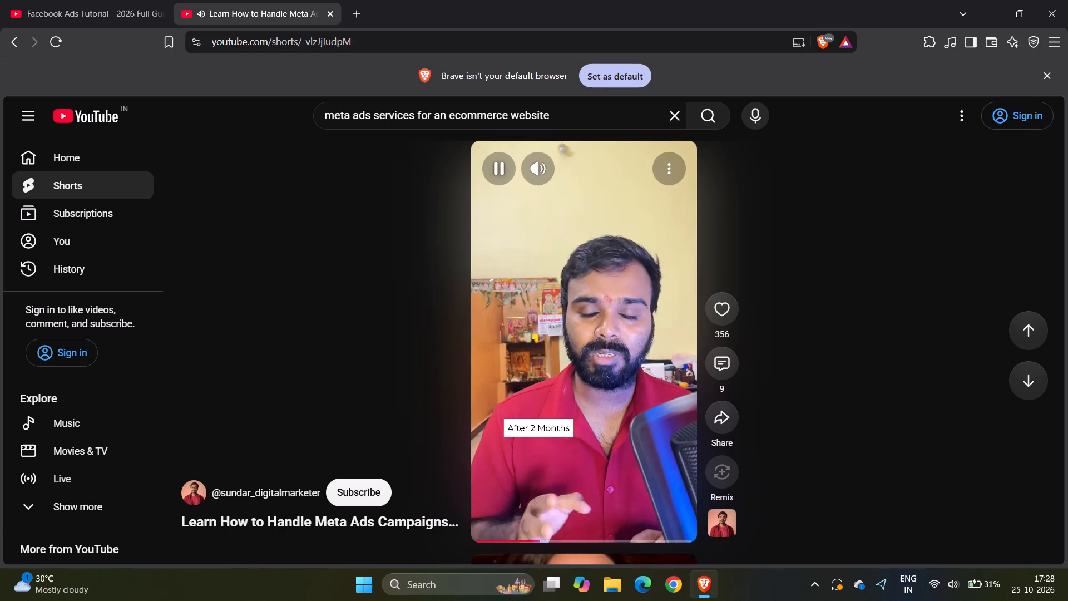
scroll(498, 508, "down", 2)
scroll(498, 508, "up", 2)
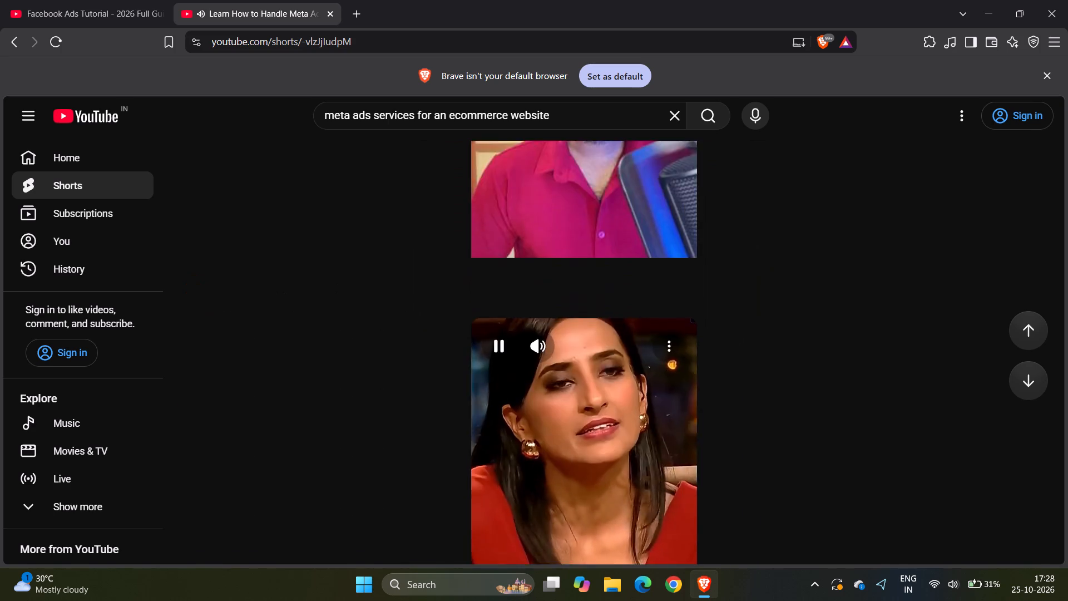
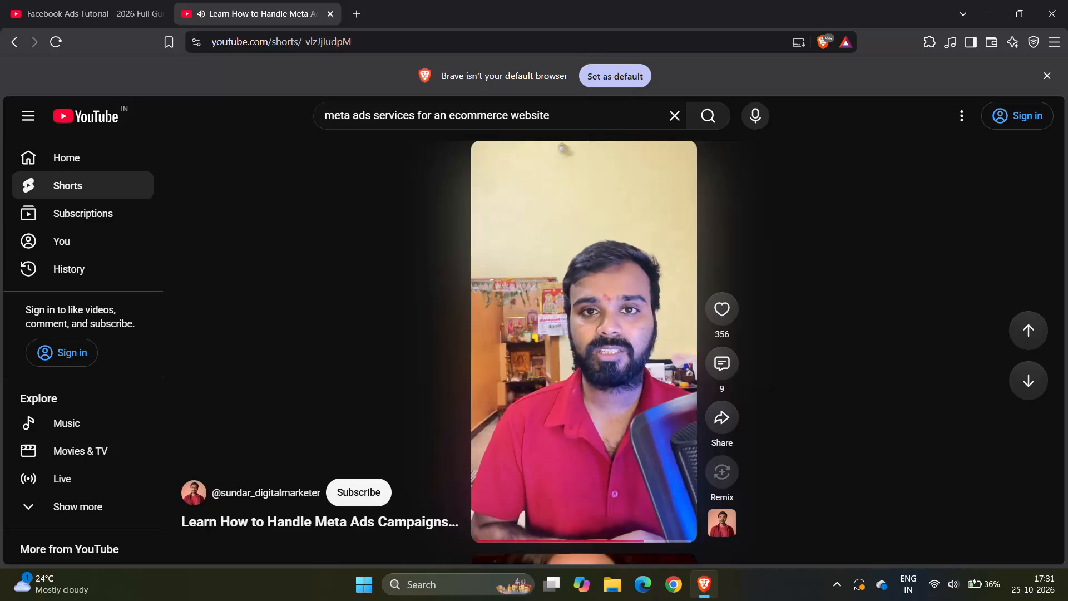
Replay the closing part of the Meta Ads campaigns Short, and browse the following Shorts up to "Meta Ads 2026: 4 BIG New Updates".
key("Left")
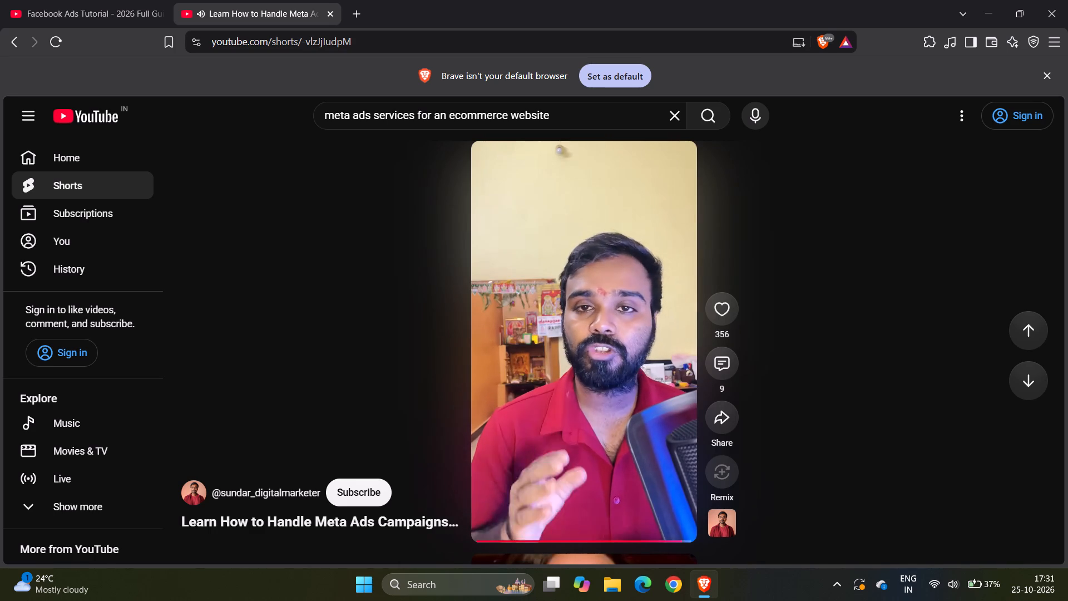
key("Down")
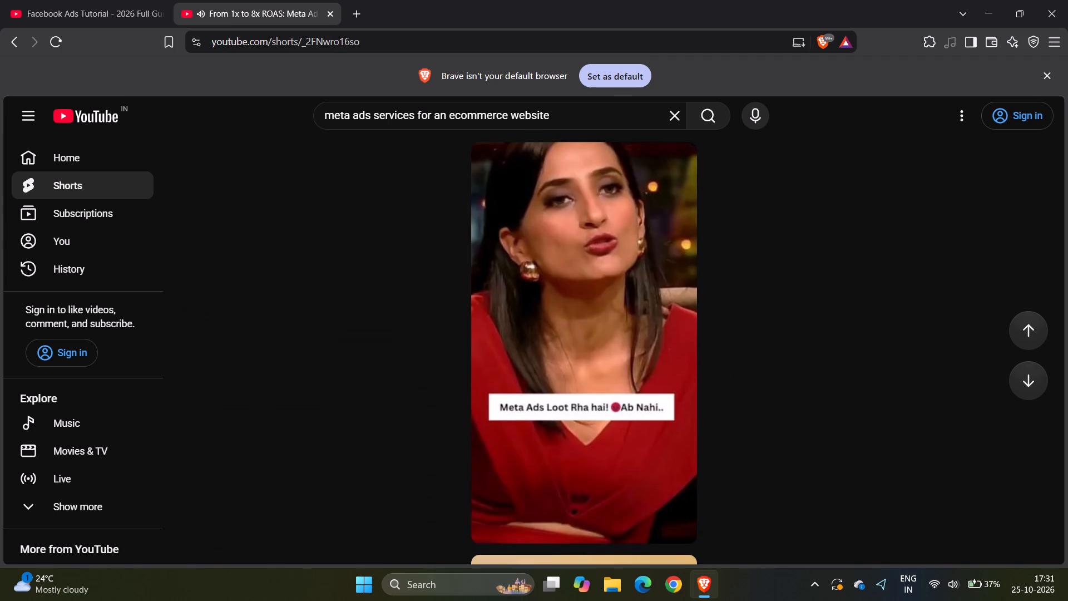
key("Down")
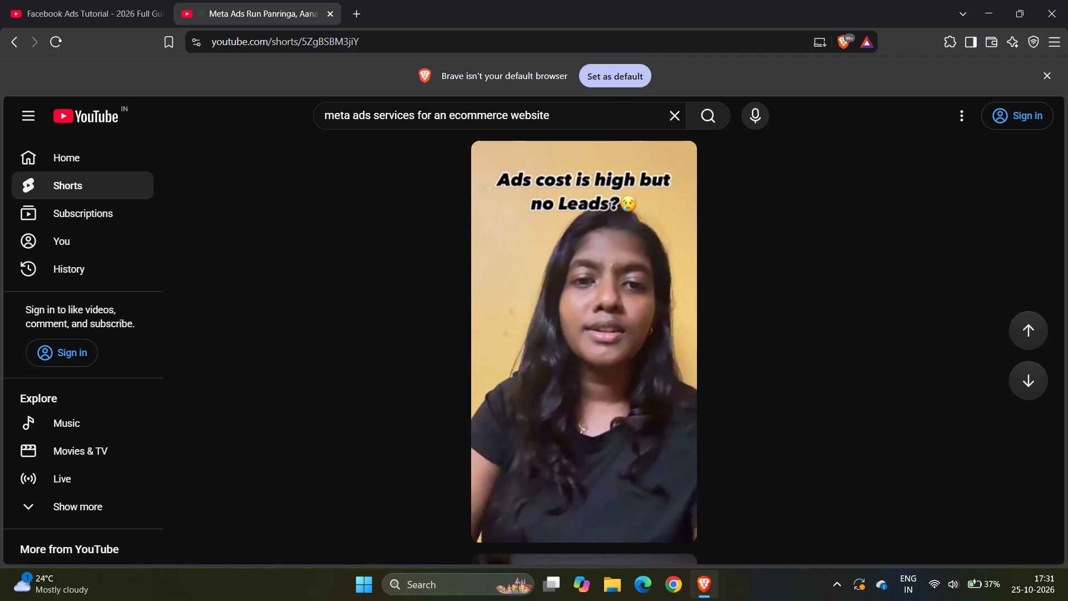
key("Down")
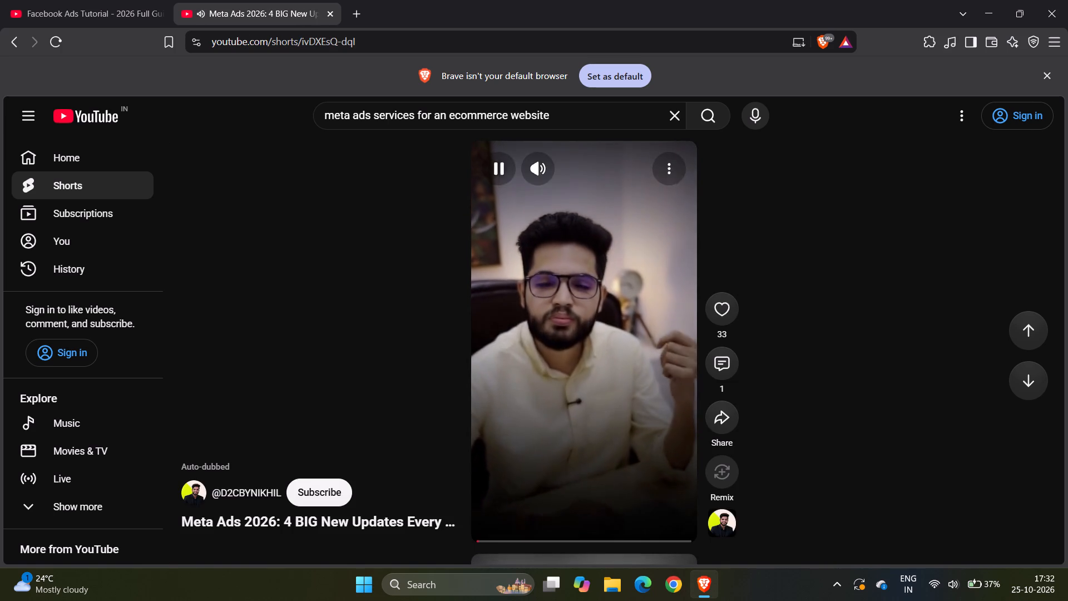
Search YouTube again for "meta ads services for an ecommerce website".
left_click(638, 118)
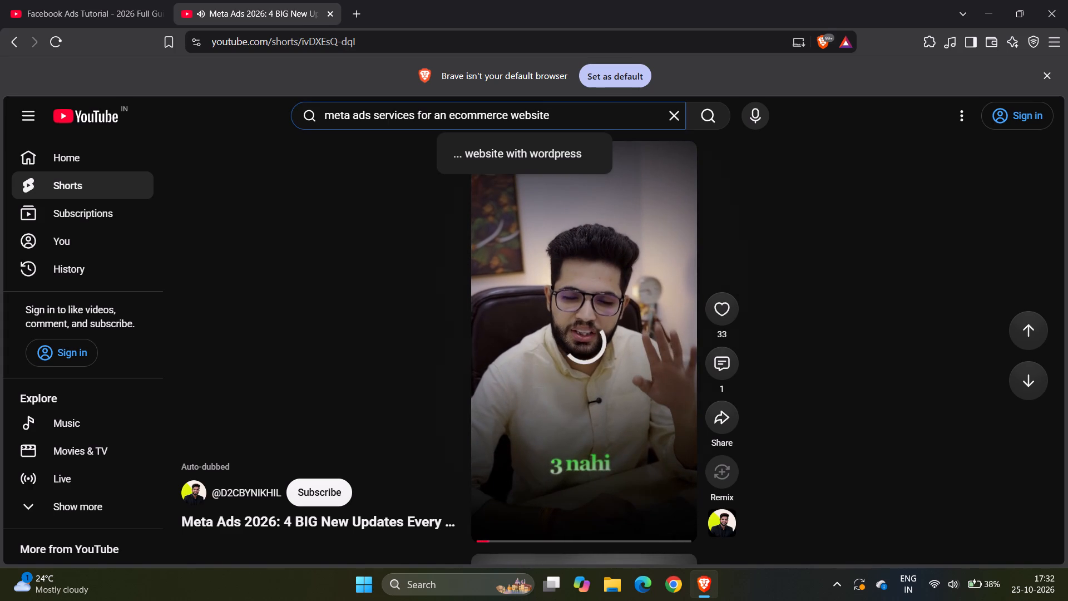
key("Return")
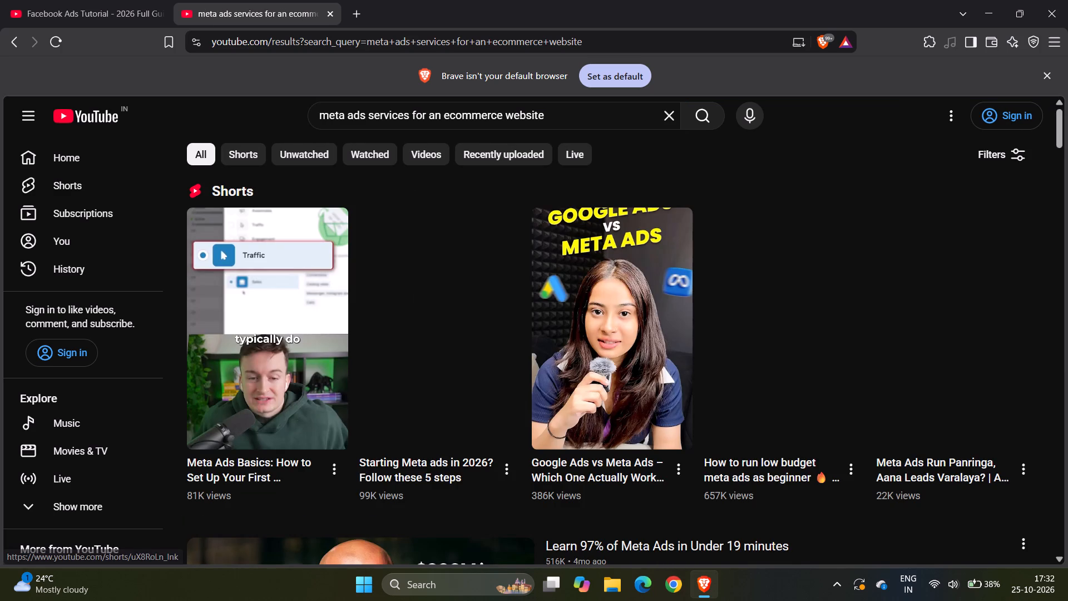
Browse the search results for relevant Meta Ads videos, down to the Facebook and Google Ads videos below the second Shorts row.
scroll(619, 257, "down", 1)
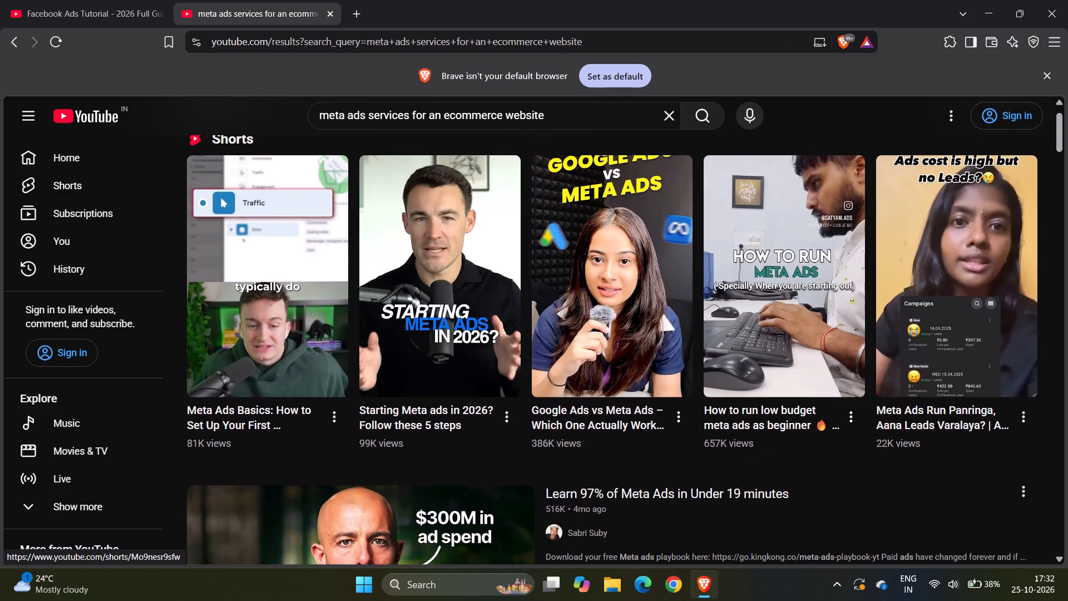
scroll(619, 257, "down", 1)
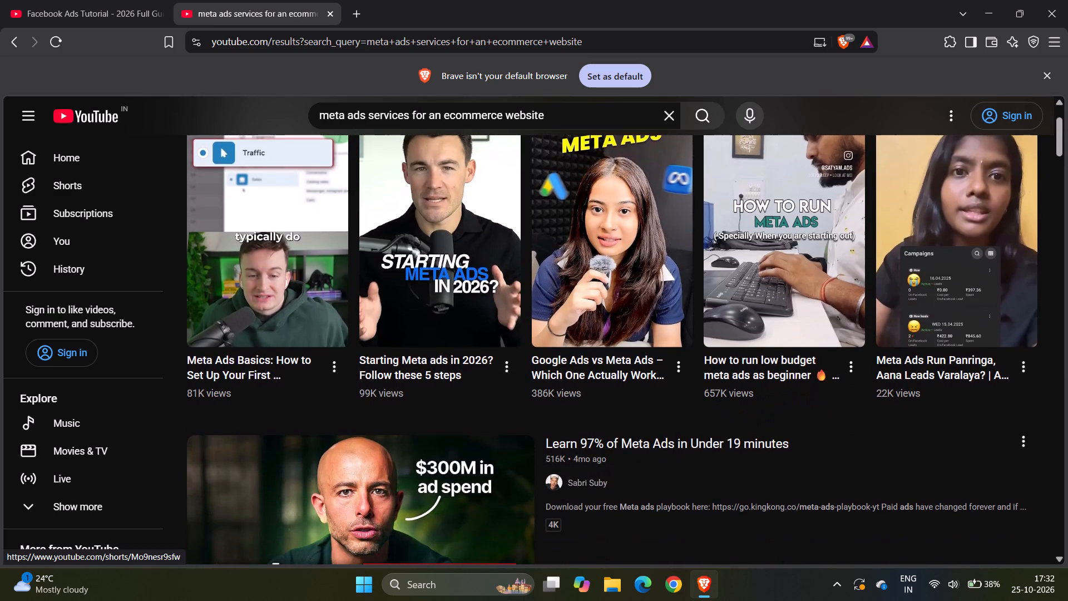
scroll(619, 257, "down", 2)
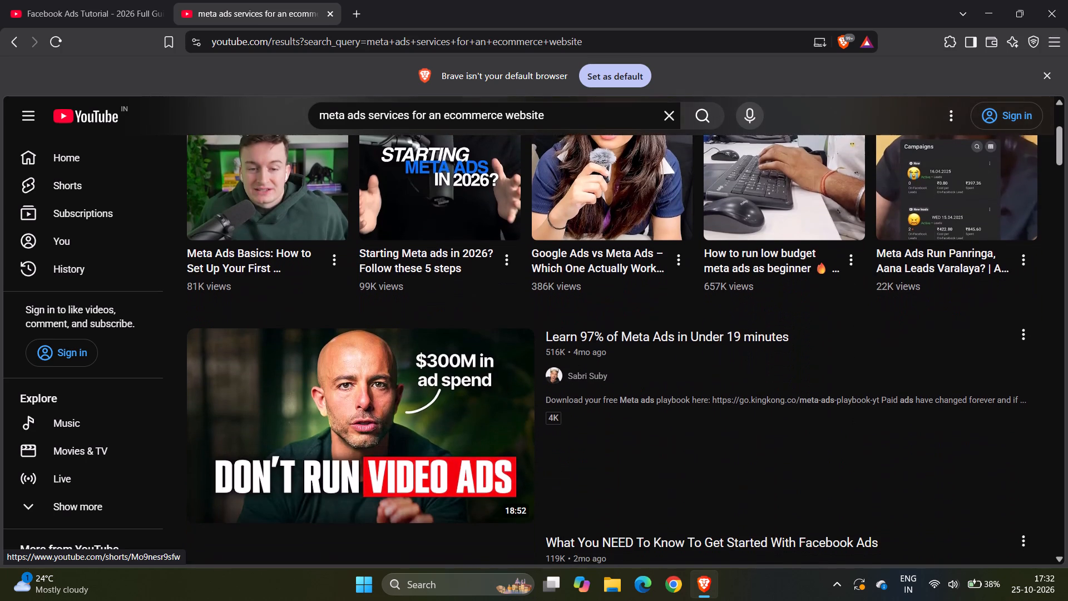
scroll(619, 257, "down", 3)
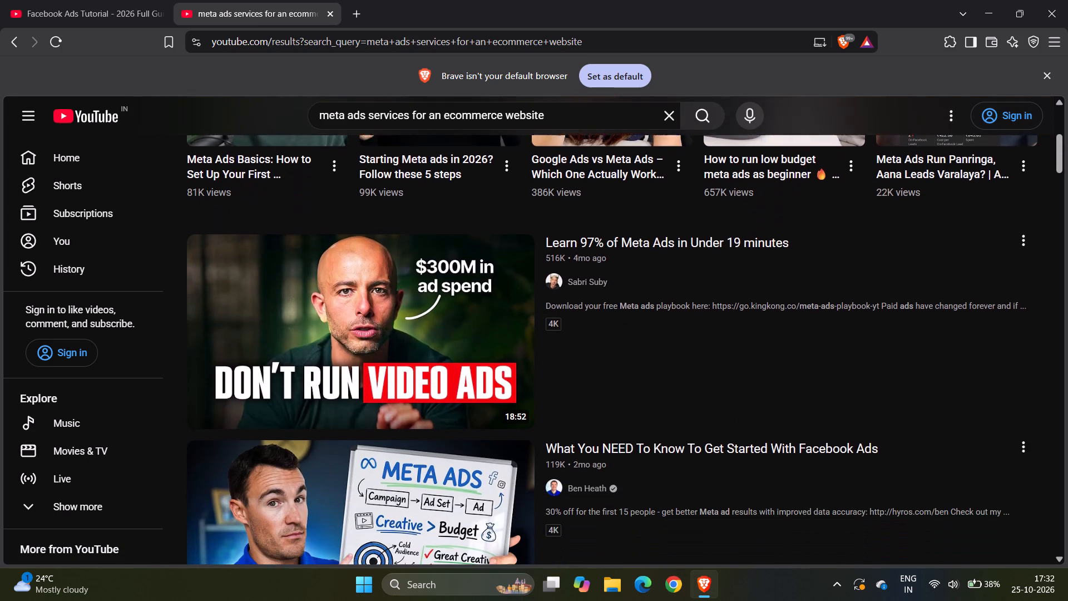
scroll(619, 257, "down", 3)
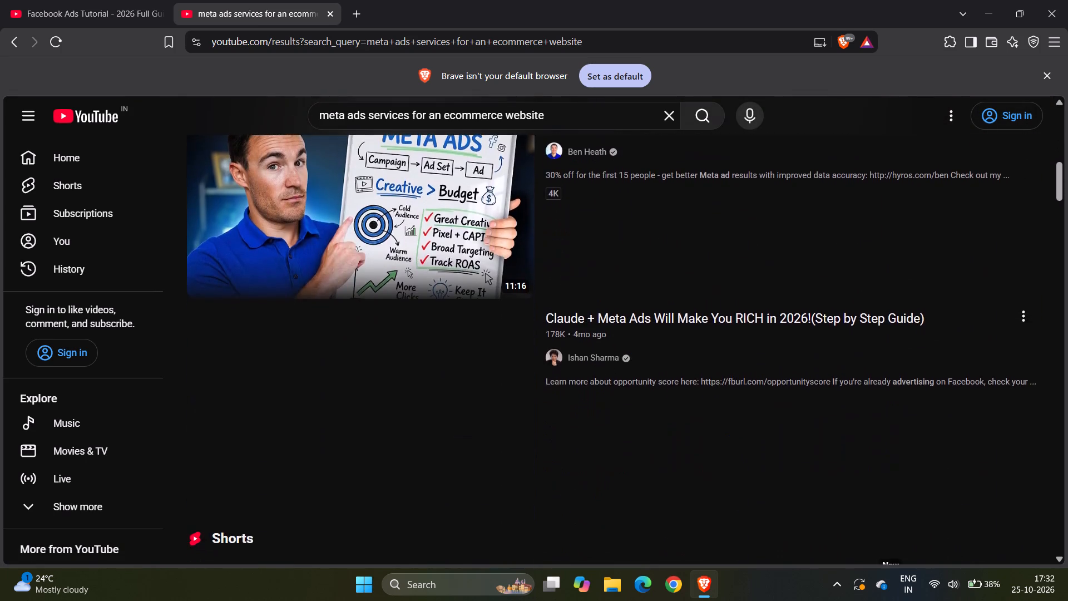
scroll(619, 257, "down", 3)
scroll(619, 257, "up", 1)
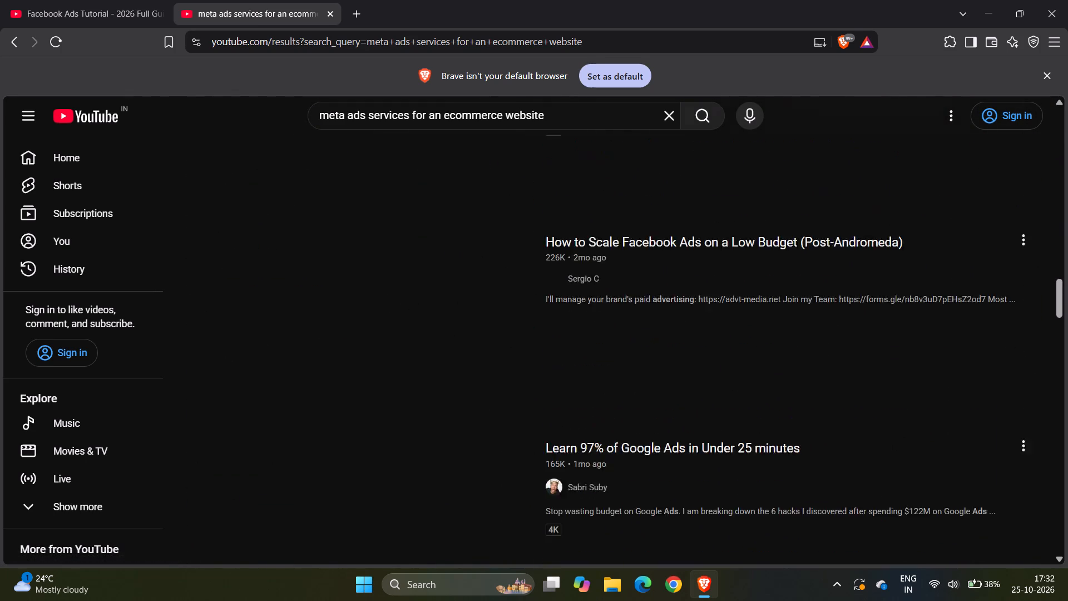
scroll(619, 257, "up", 3)
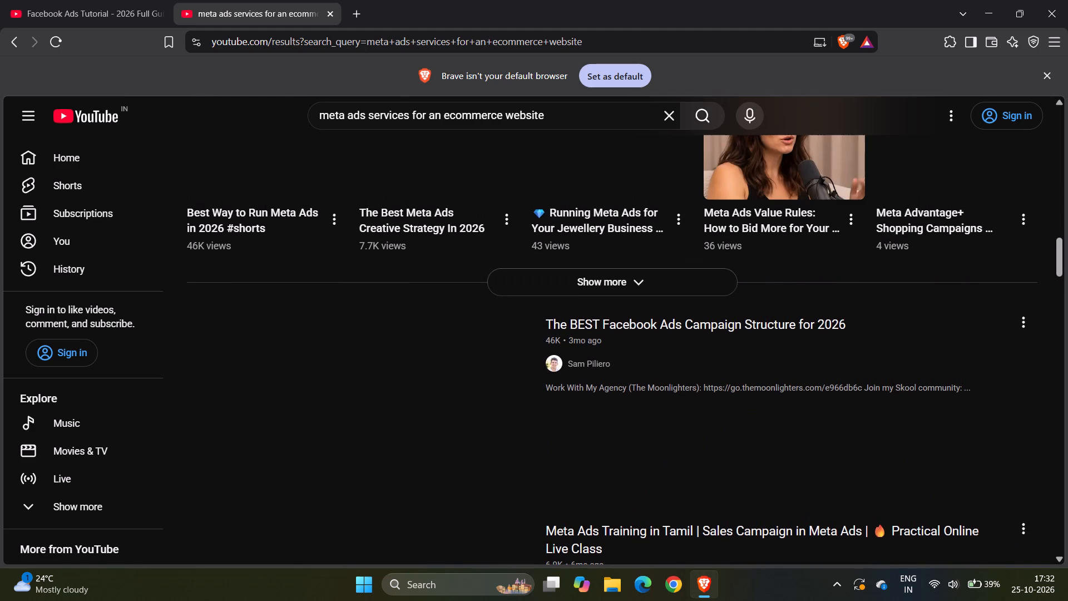
Open the video "The BEST Facebook Ads Campaign Structure for 2026" in a new tab, keeping the search results in view.
scroll(606, 375, "down", 1)
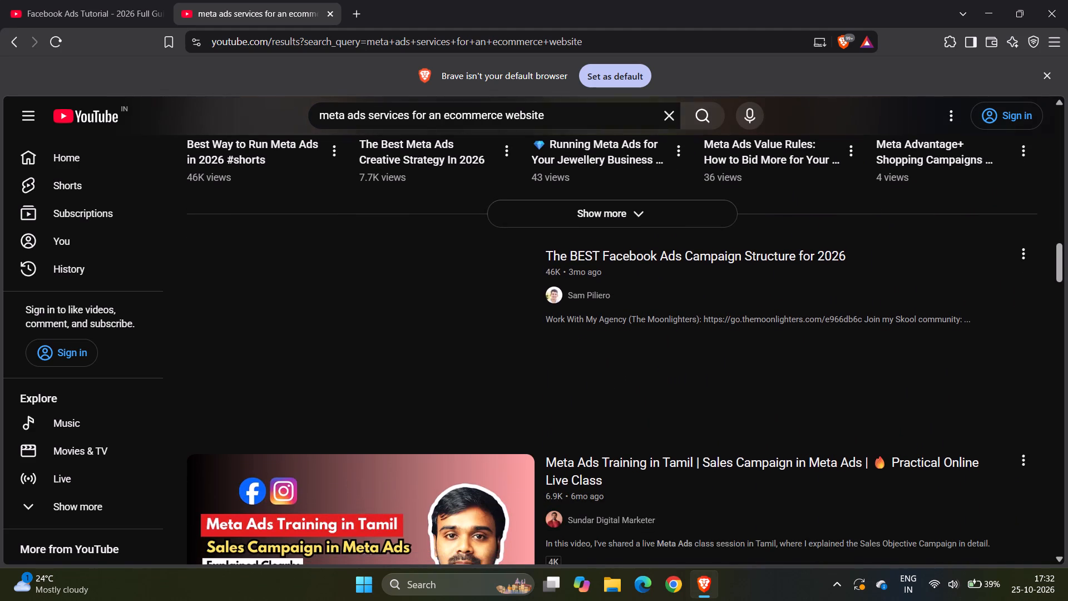
scroll(606, 375, "down", 2)
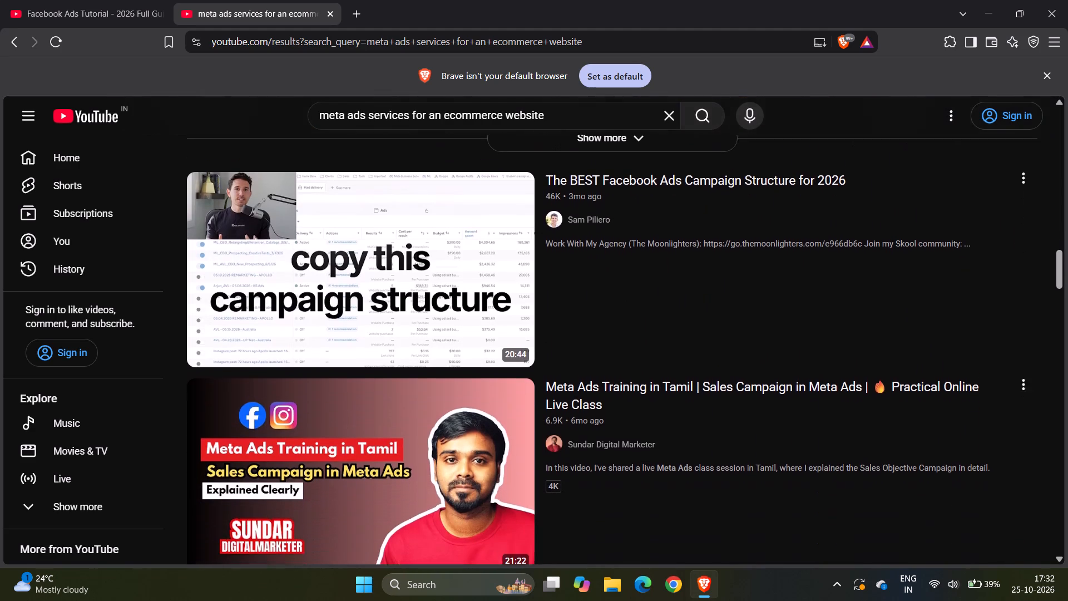
scroll(606, 375, "down", 1)
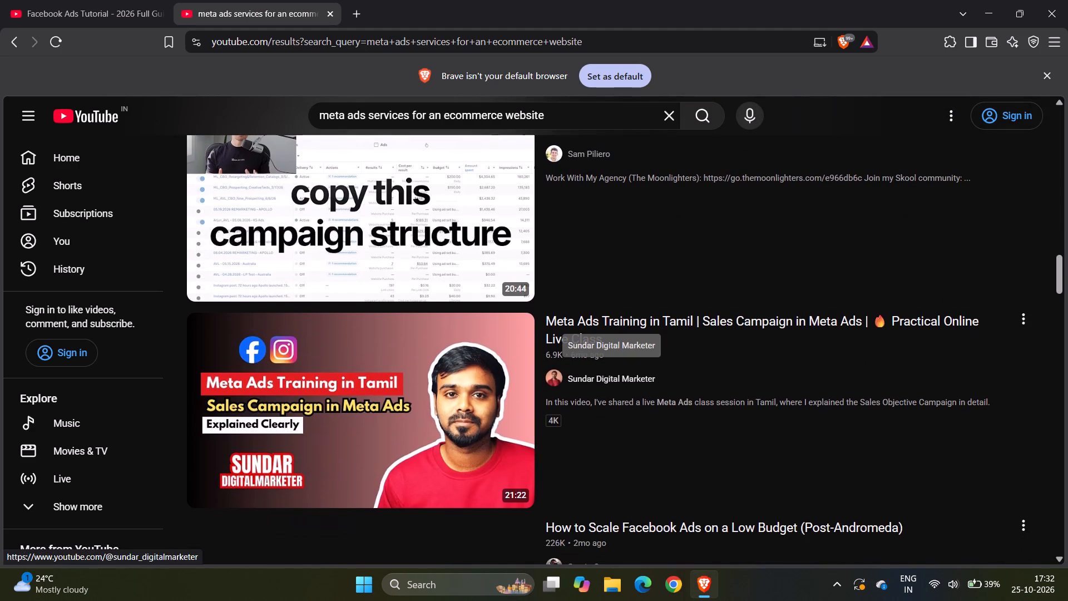
scroll(606, 375, "up", 1)
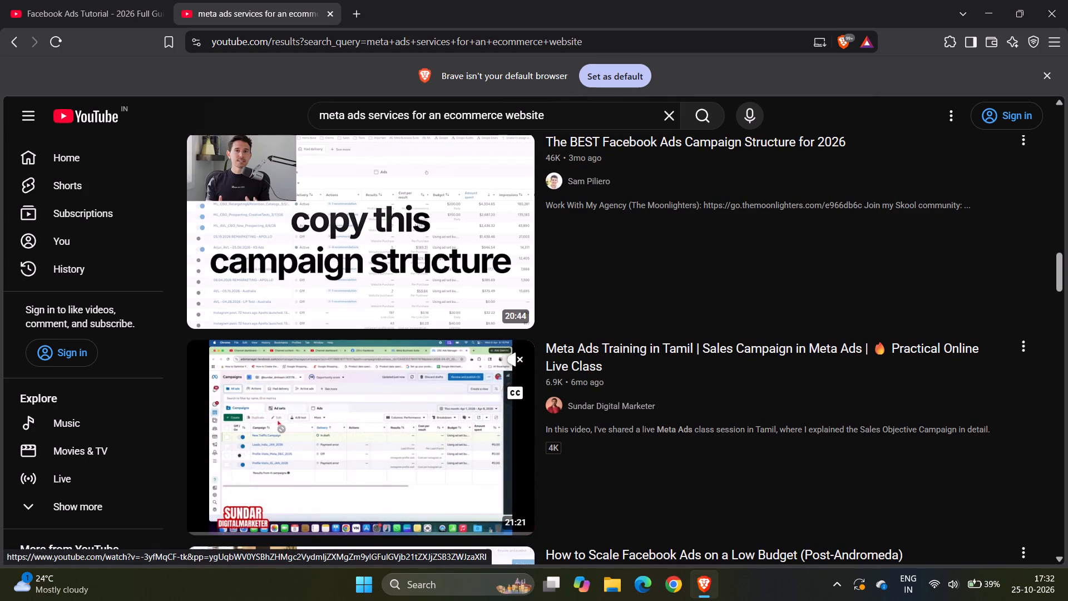
scroll(619, 365, "up", 1)
right_click(394, 333)
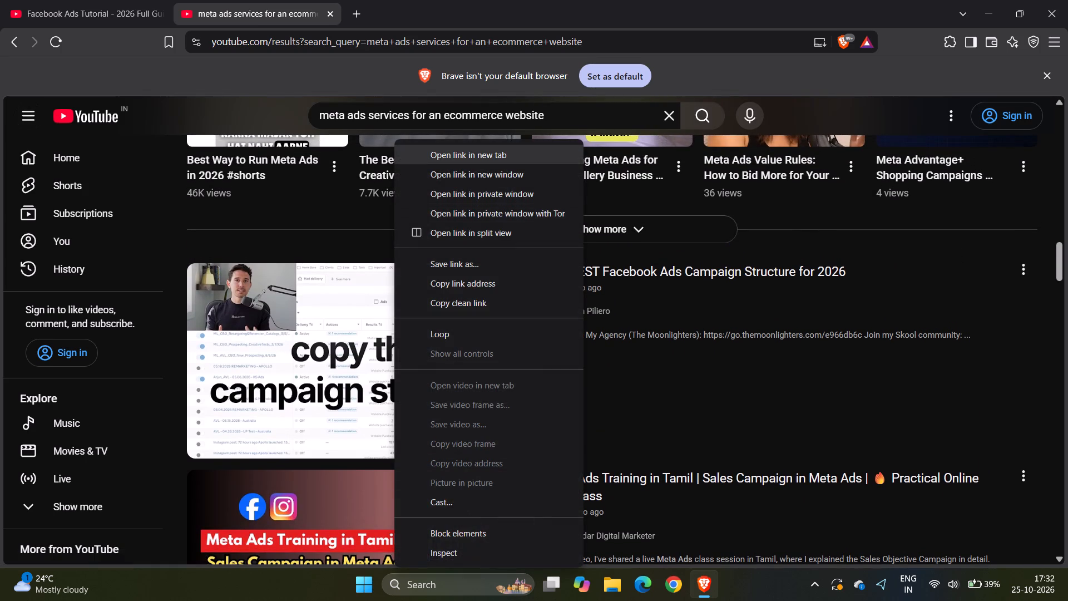
left_click(527, 151)
Browse the results further, from the Tamil Meta Ads training video to "Best eCommerce Meta Ads Strategy".
scroll(343, 412, "down", 2)
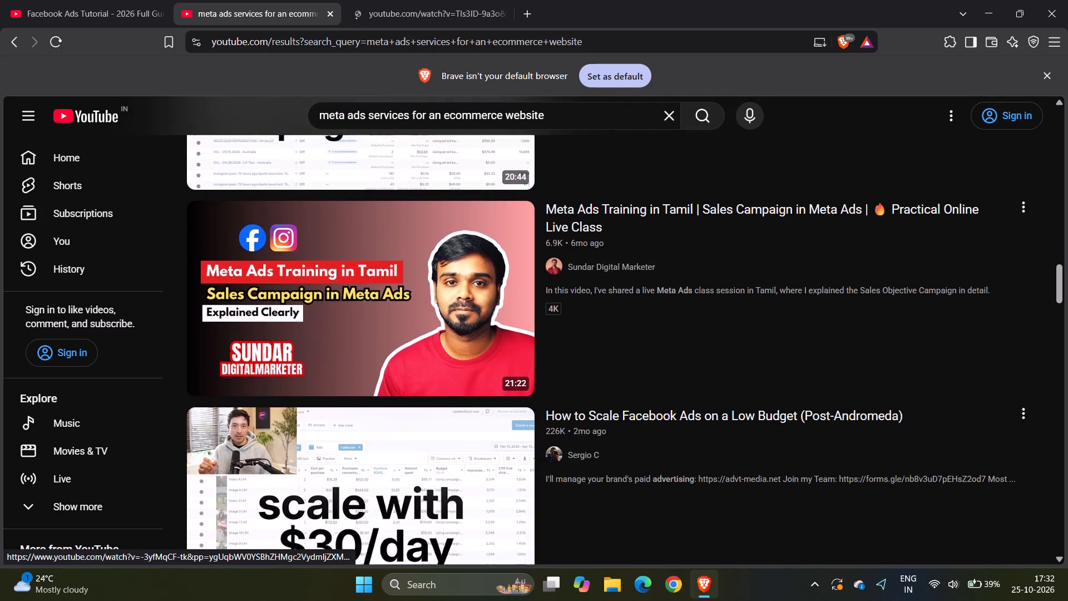
scroll(343, 412, "down", 1)
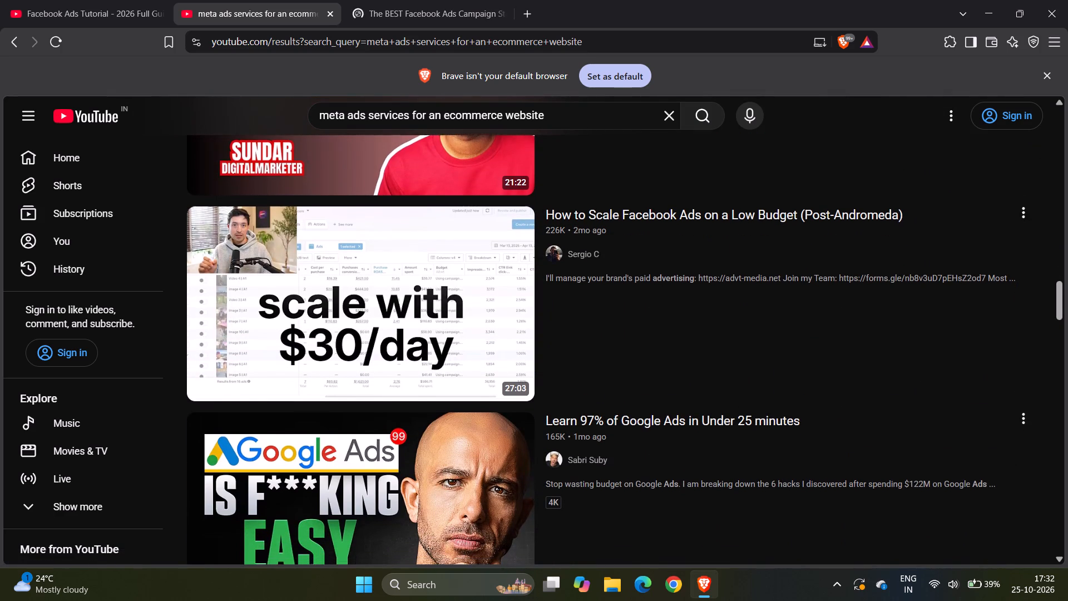
scroll(343, 412, "down", 2)
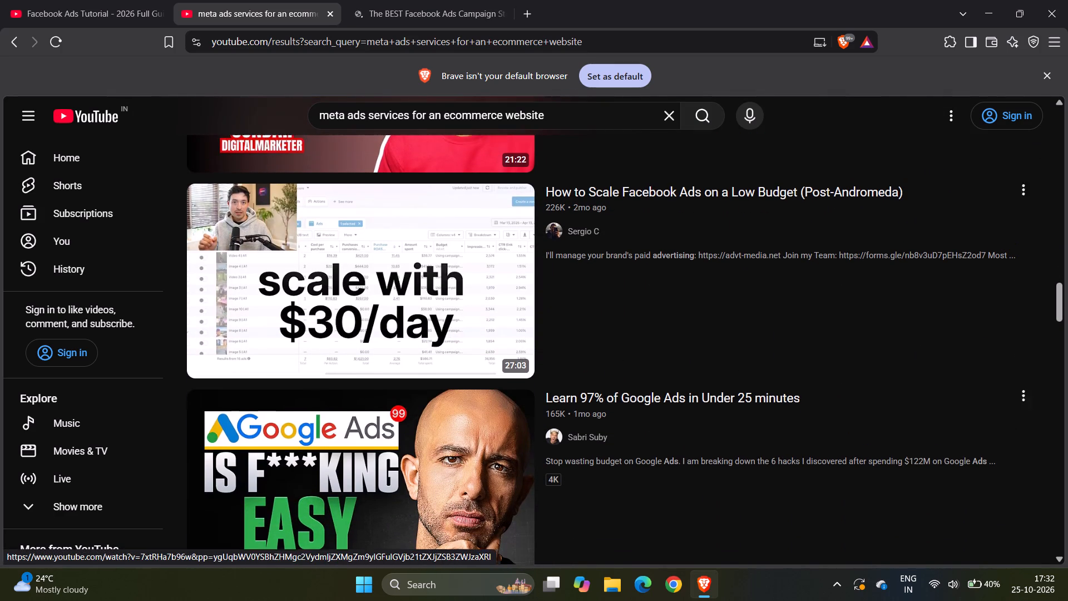
scroll(343, 412, "down", 2)
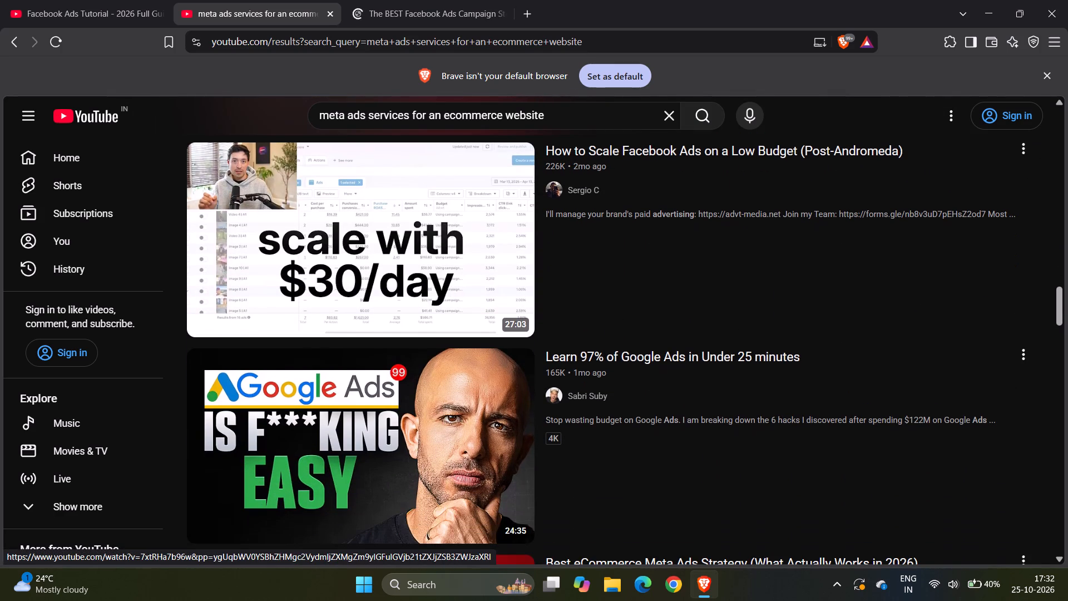
scroll(343, 412, "down", 1)
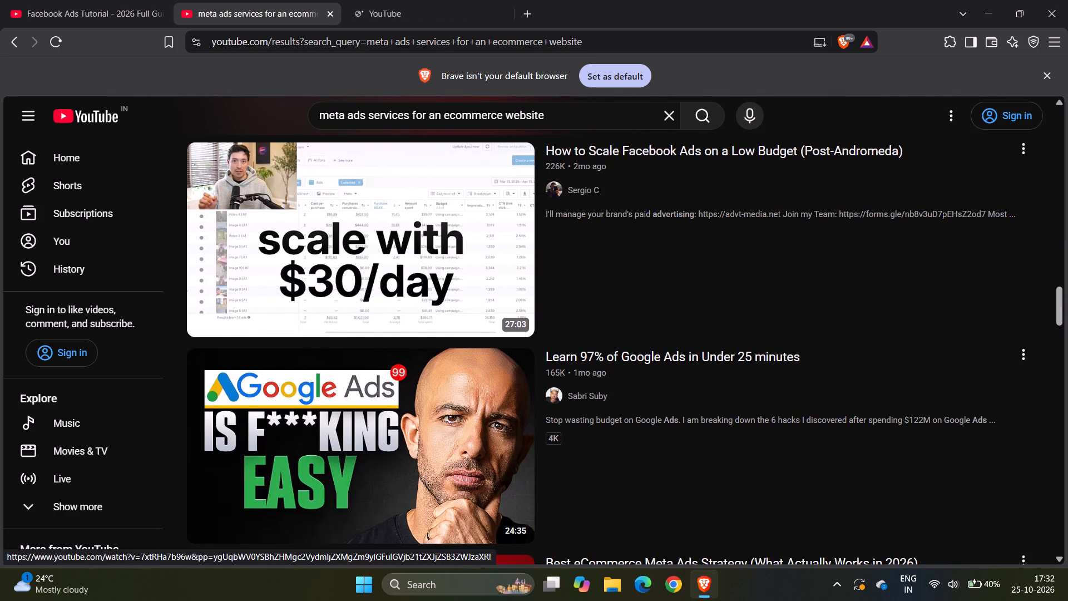
scroll(343, 412, "down", 2)
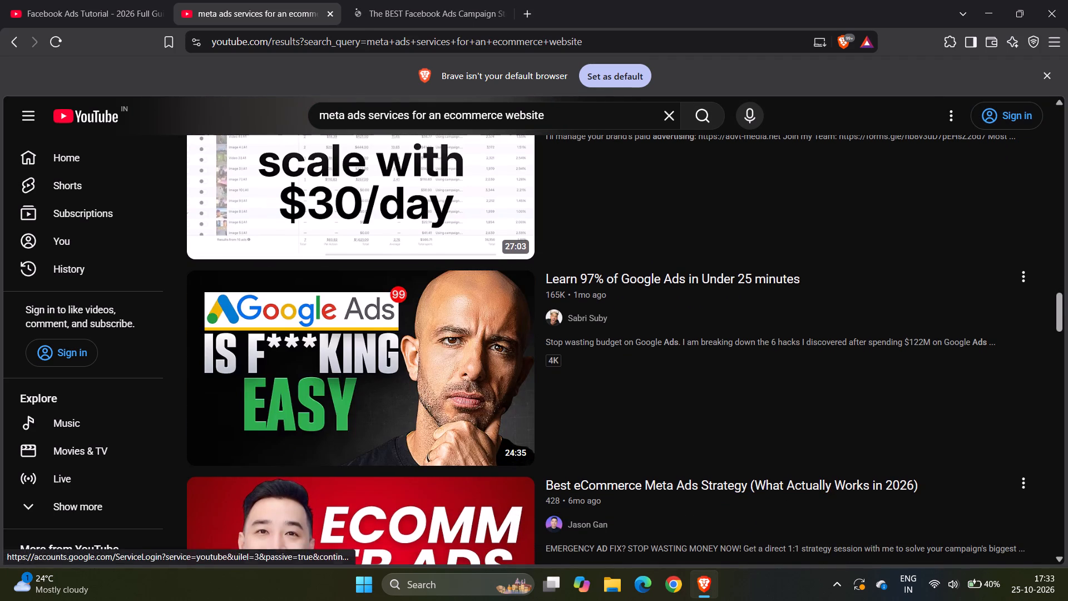
Dismiss the default-browser notice.
left_click(1045, 78)
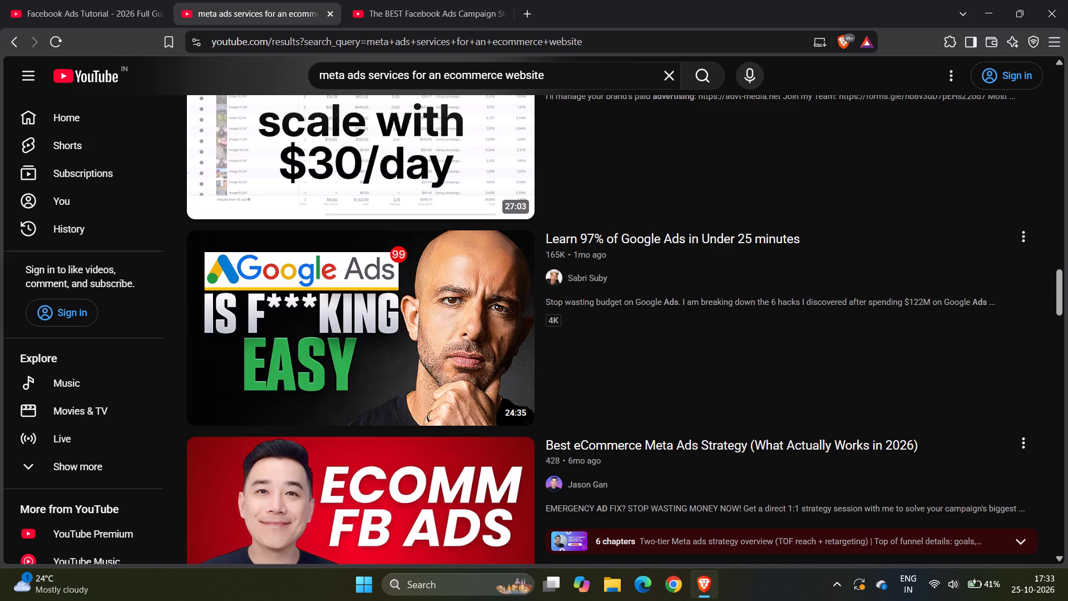
Open the video "Learn 97% of Google Ads in Under 25 minutes" in a new tab.
right_click(482, 279)
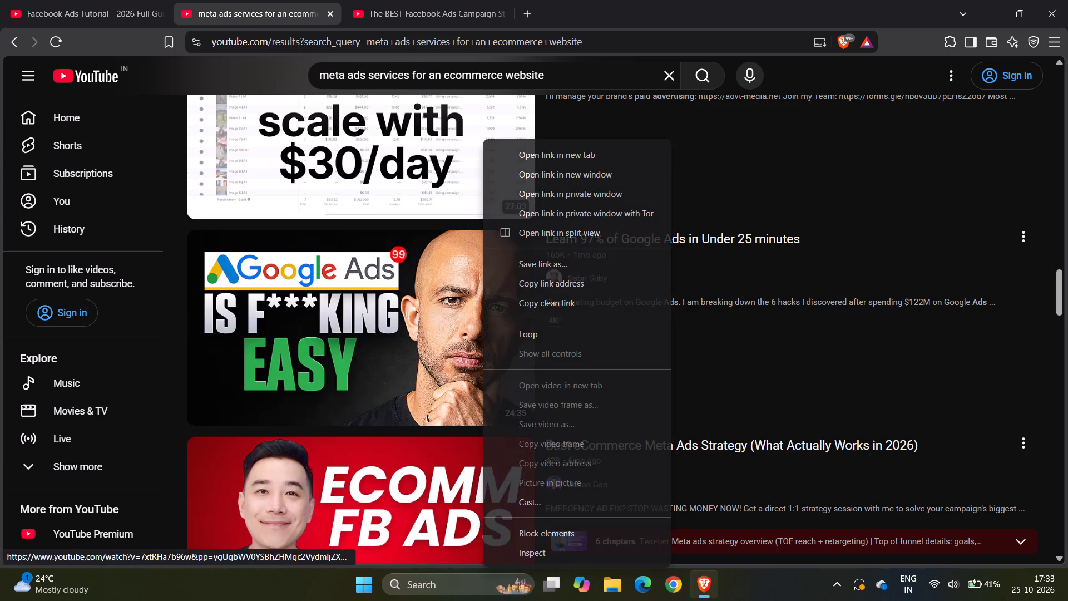
left_click(574, 154)
Look back through the results from "Best eCommerce Meta Ads Strategy" to "The BEST Facebook Ads Campaign Structure for 2026".
scroll(611, 294, "down", 2)
scroll(611, 294, "up", 1)
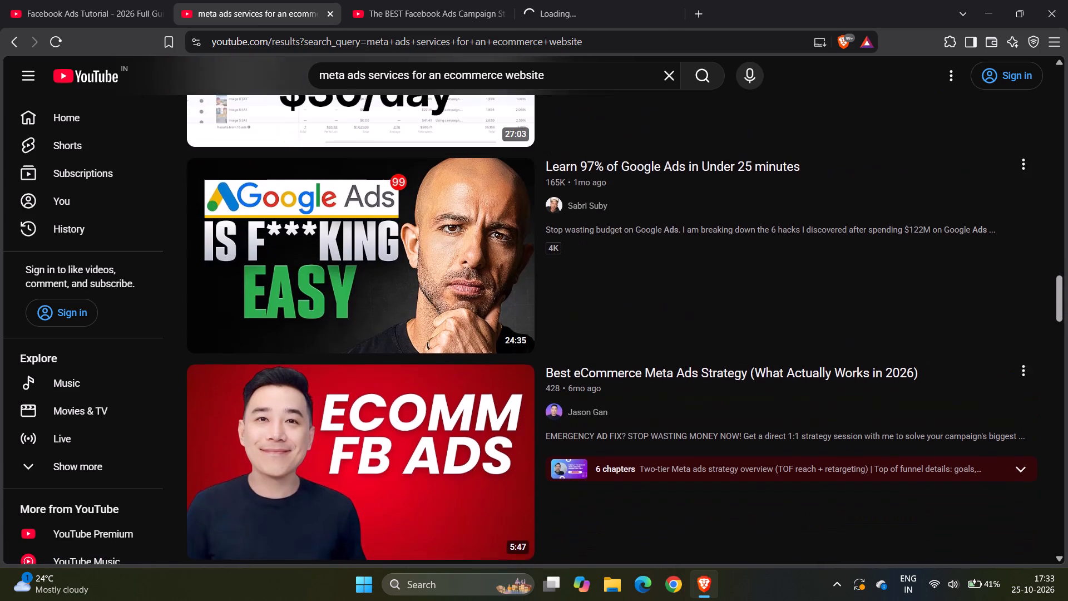
scroll(611, 294, "up", 6)
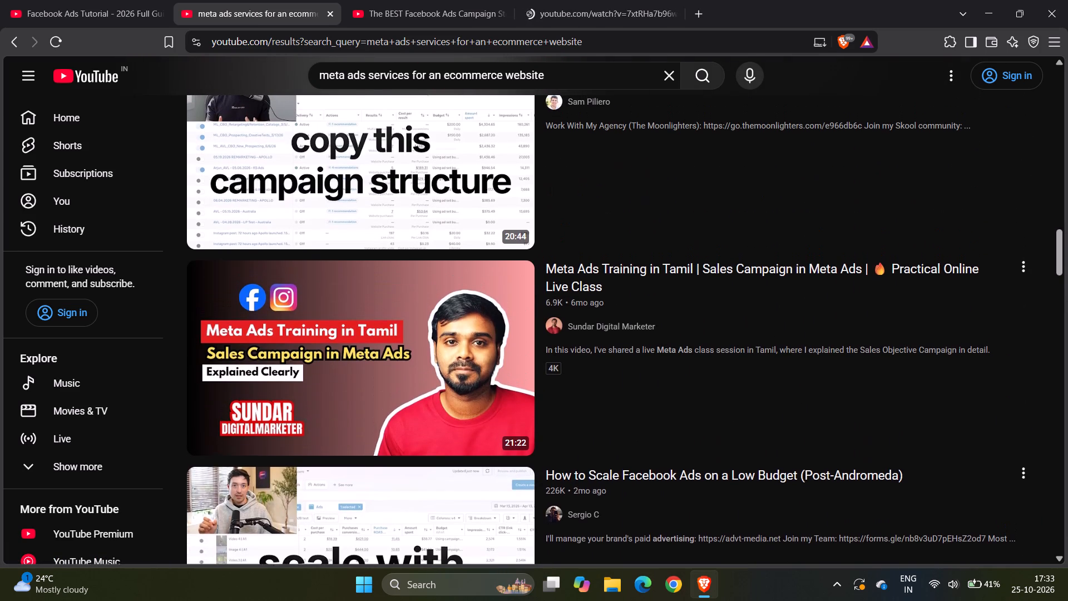
scroll(561, 336, "up", 1)
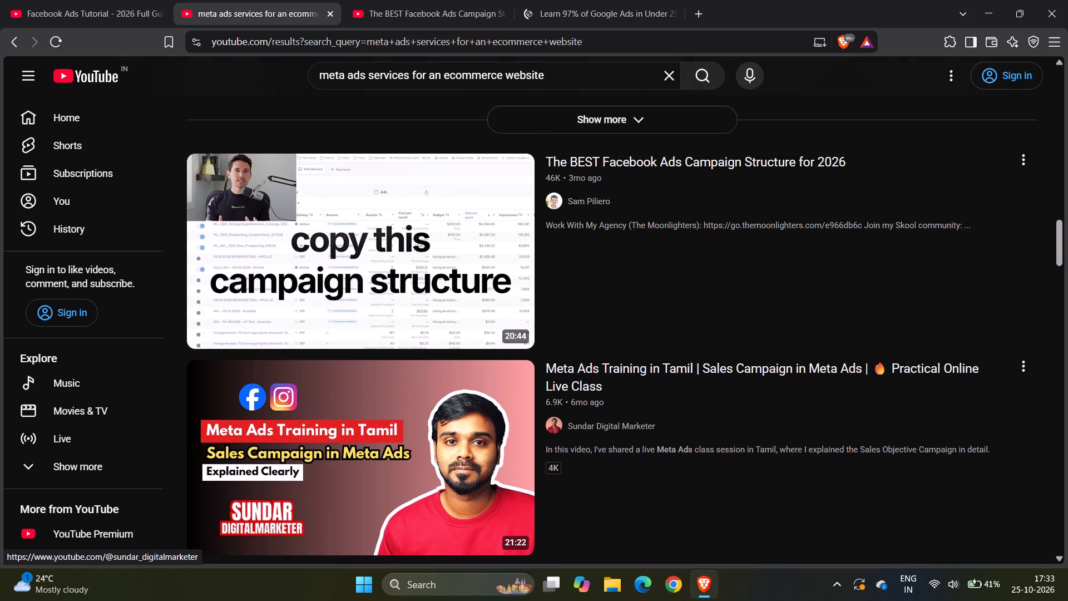
scroll(561, 336, "up", 1)
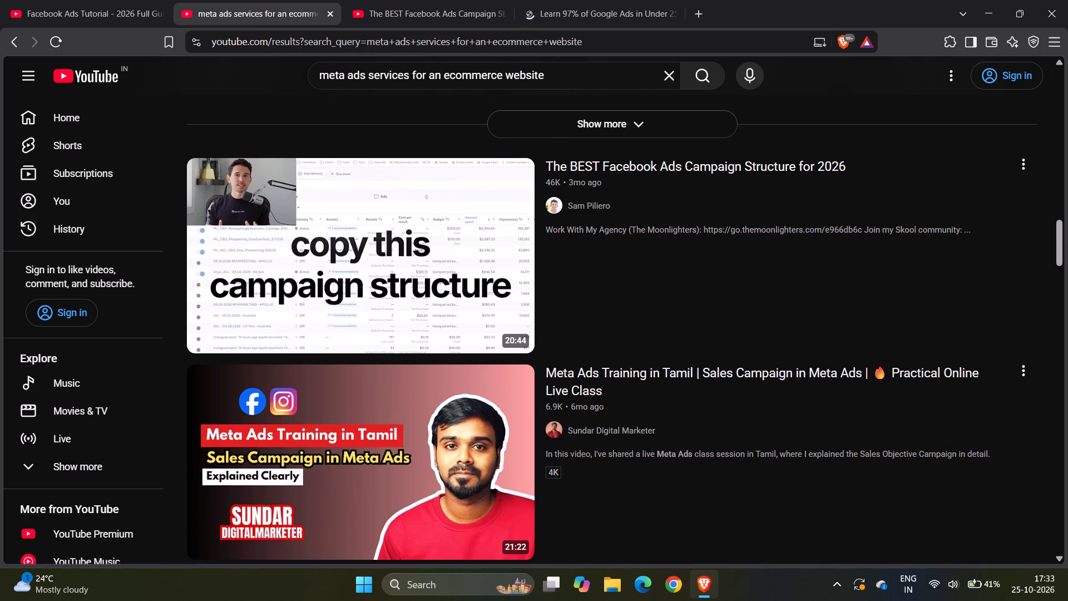
Switch to Chrome and review the proposal from the cover through Pricing Structure to the Example Monthly Fee Calculation table.
scroll(457, 245, "up", 4)
scroll(457, 245, "down", 1)
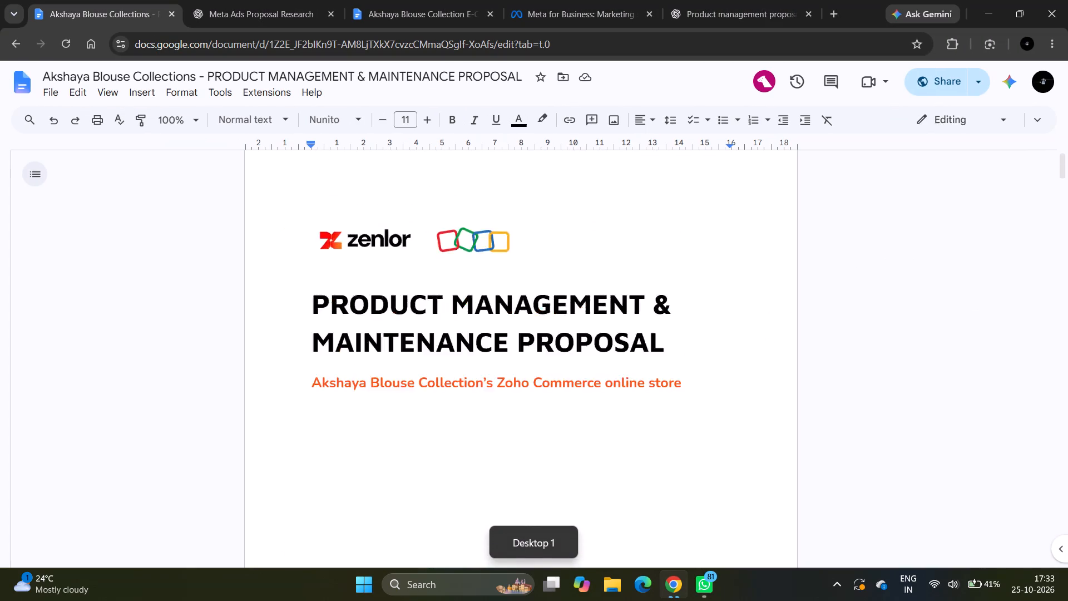
scroll(457, 245, "down", 5)
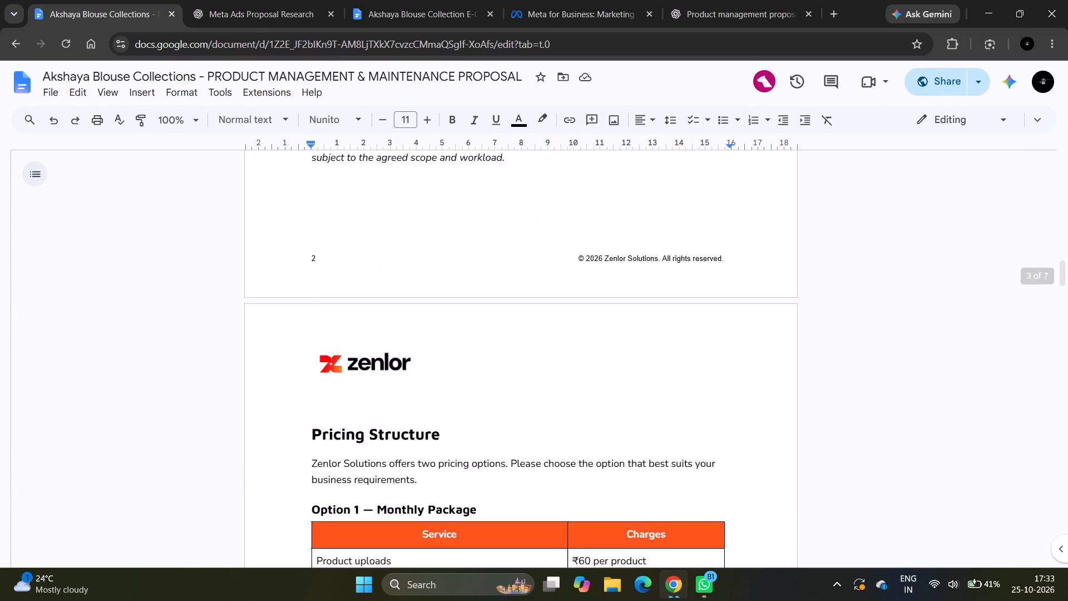
scroll(457, 245, "down", 4)
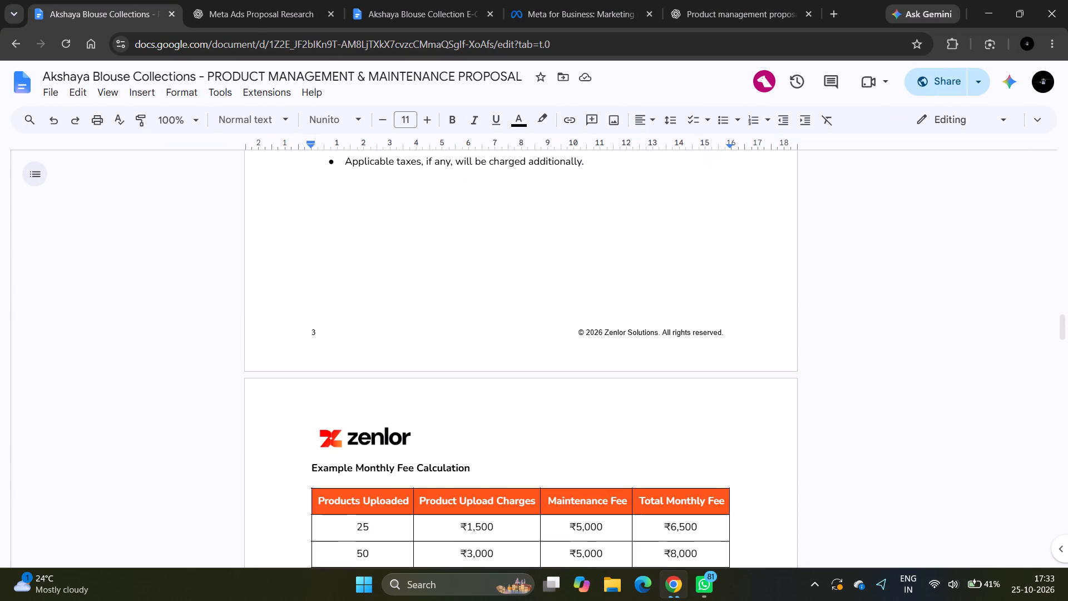
scroll(457, 245, "down", 3)
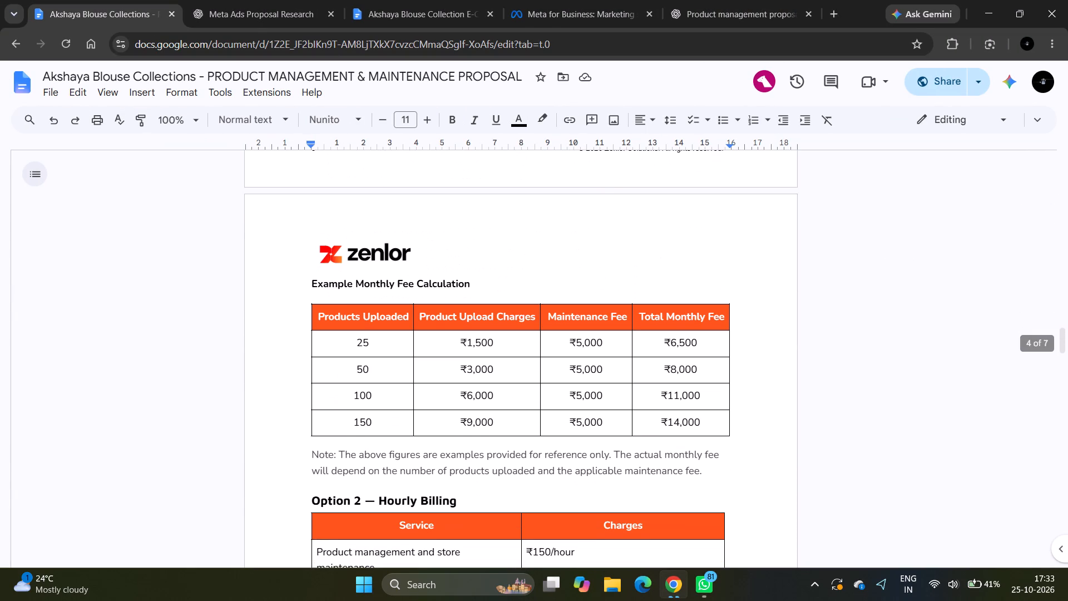
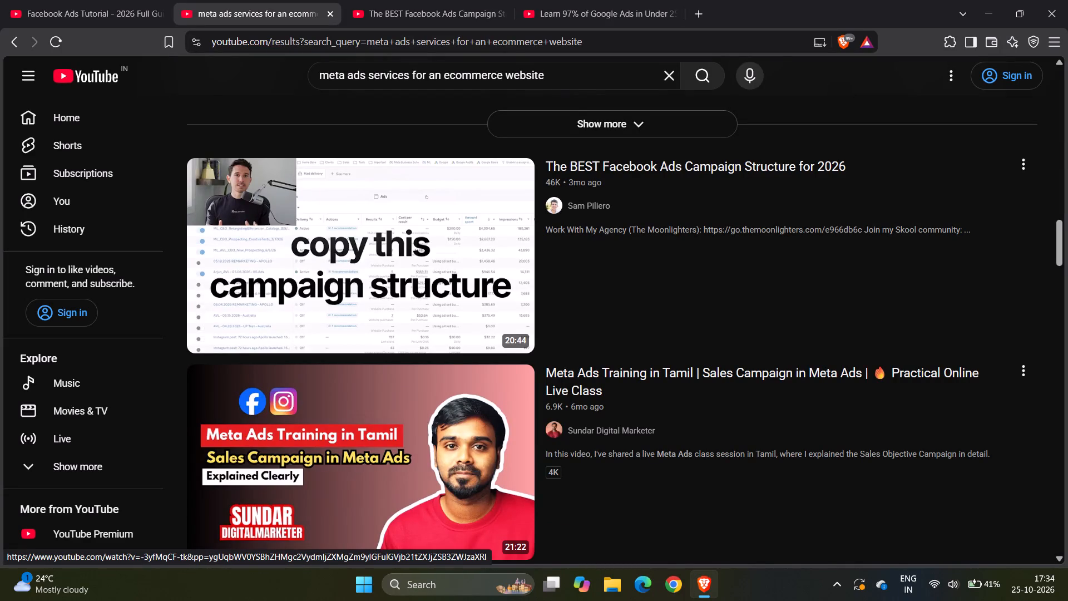
Briefly check the "Facebook Ads Tutorial - 2026 Full Guide for Beginners" video, pause it and close its tab.
scroll(418, 380, "up", 1)
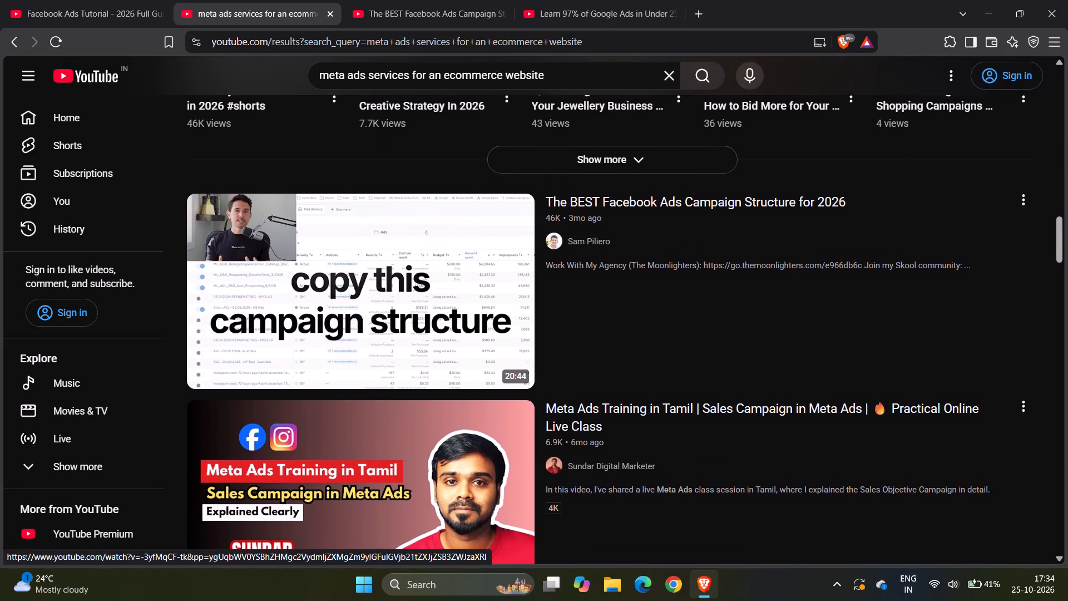
scroll(418, 380, "up", 2)
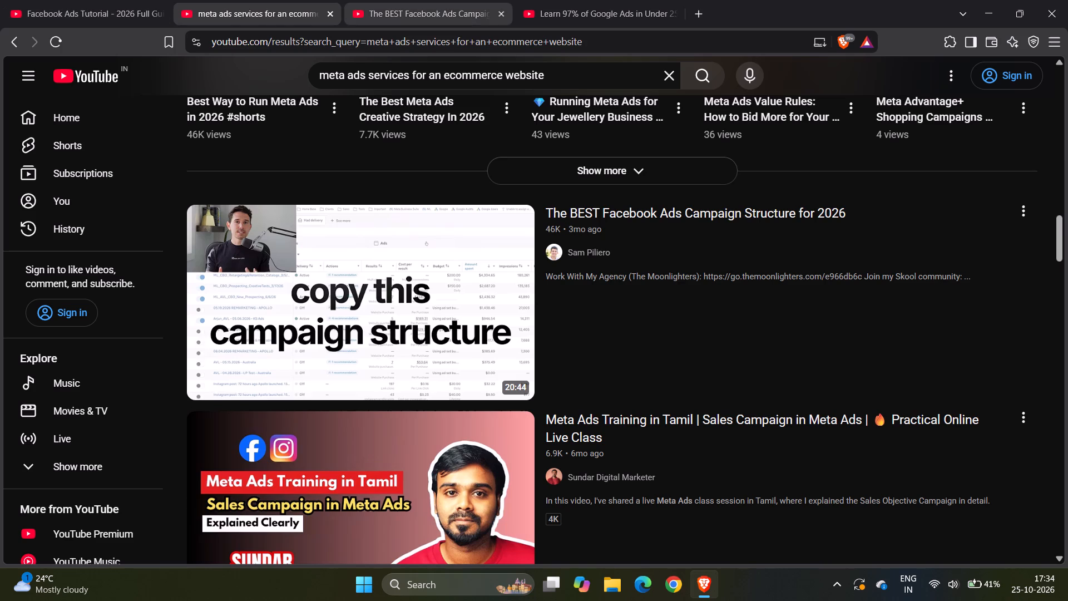
left_click(140, 4)
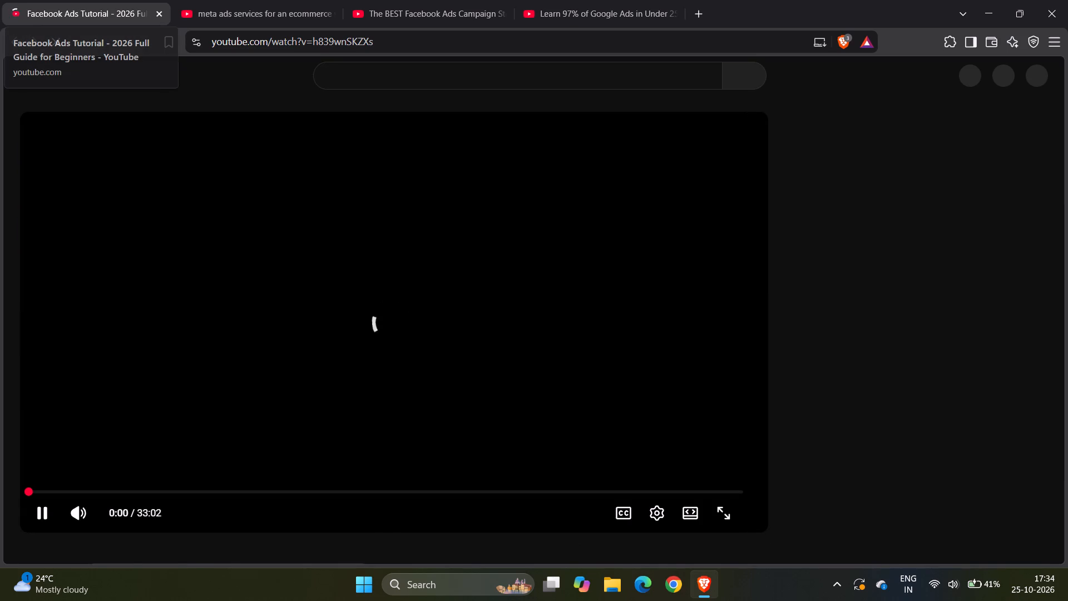
left_click(221, 202)
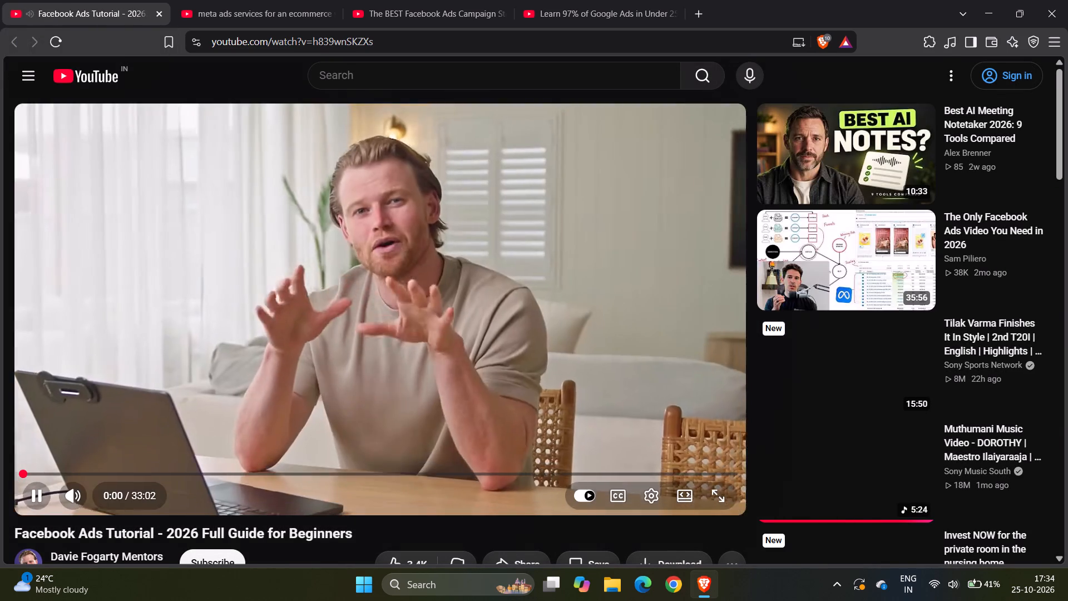
left_click(374, 343)
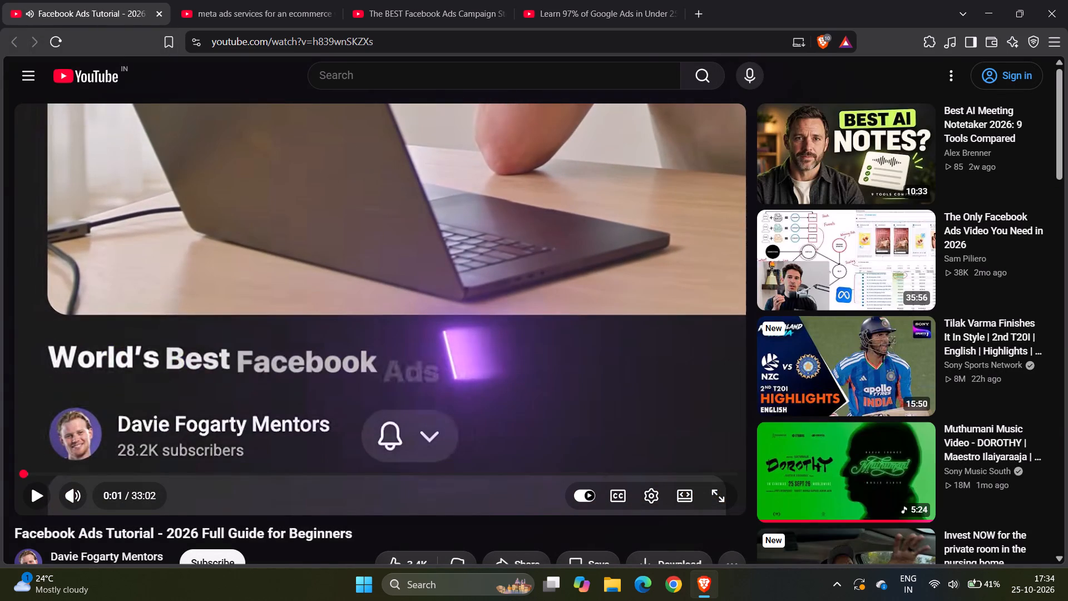
left_click(158, 10)
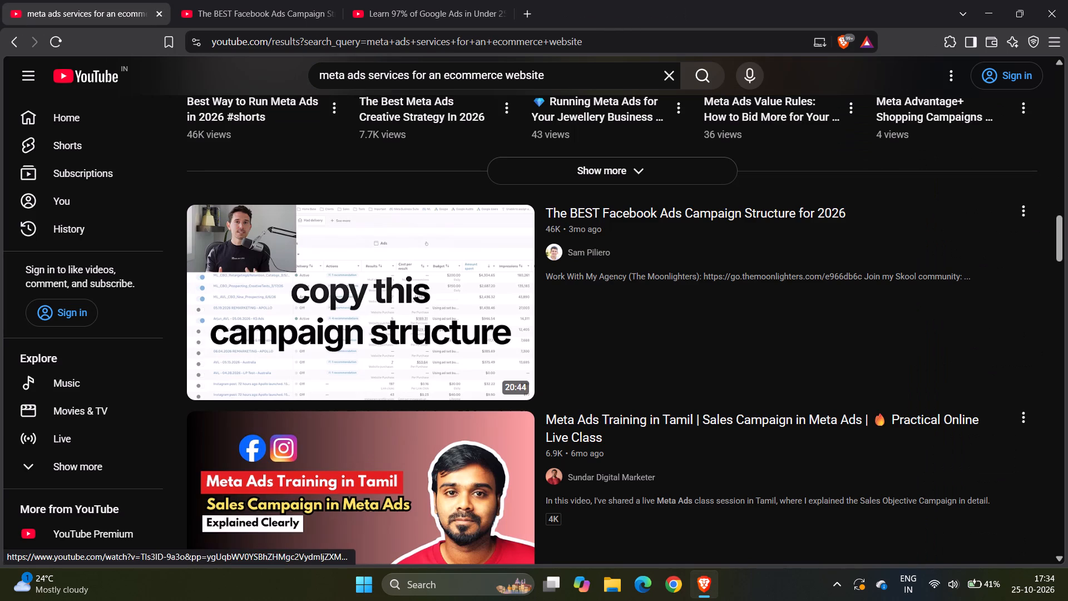
Open the "Meta Ads Training in Tamil | Sales Campaign in Meta Ads" video from the search results.
scroll(445, 356, "down", 1)
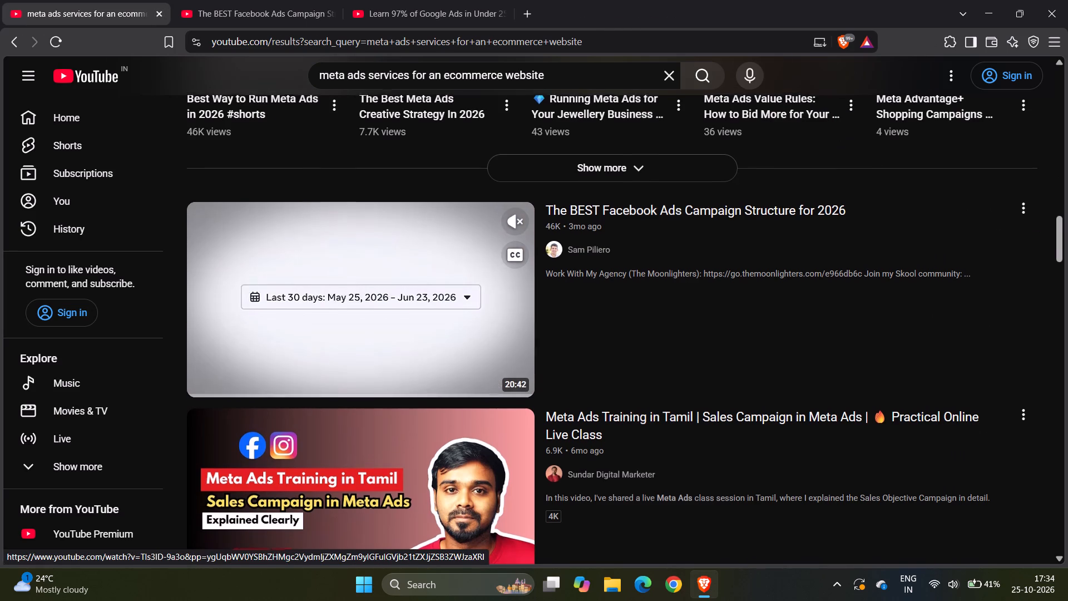
scroll(445, 356, "down", 1)
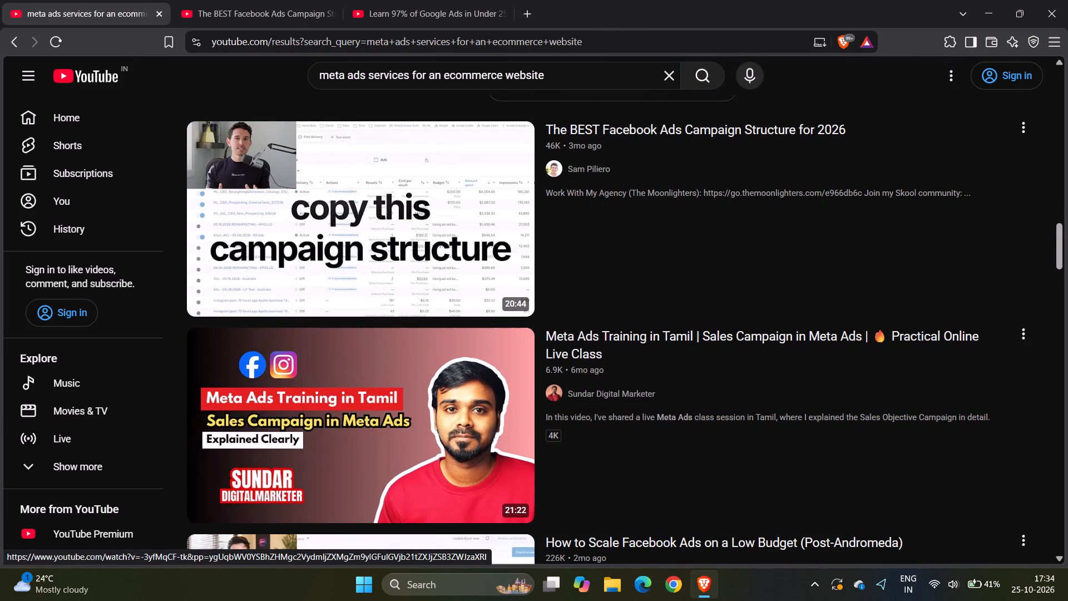
left_click(354, 382)
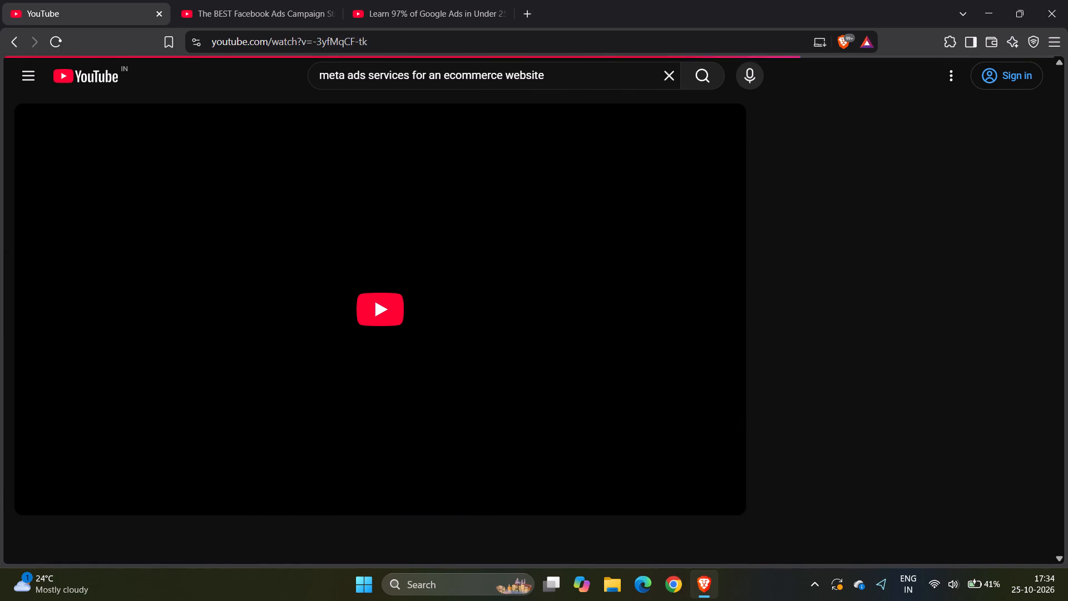
Switch to Chrome and review the Option 2 hourly billing table and its payment terms in the proposal.
scroll(271, 383, "down", 2)
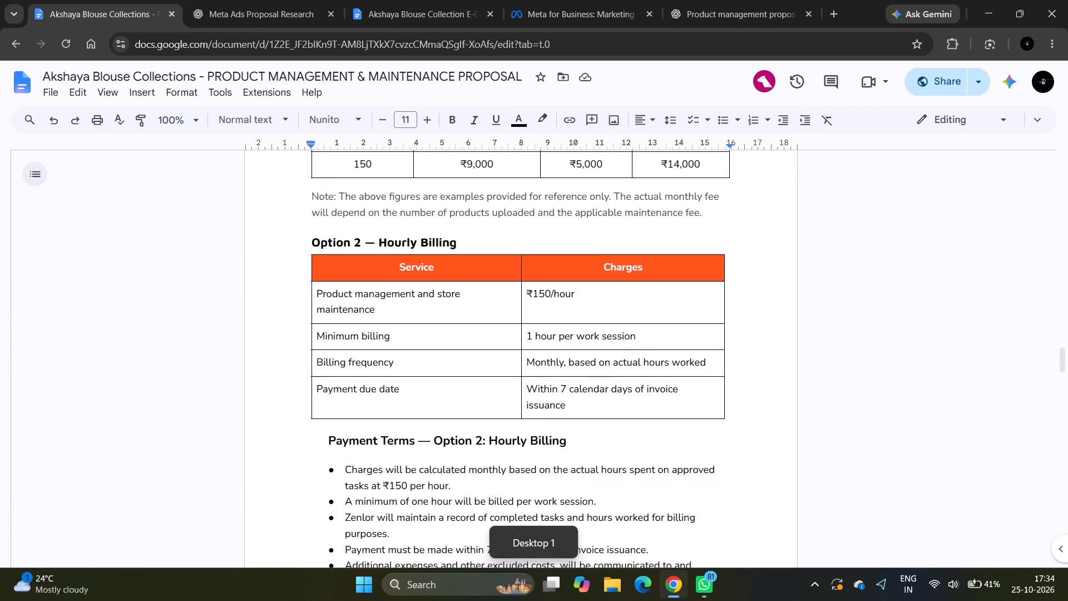
scroll(271, 383, "down", 1)
scroll(271, 383, "up", 1)
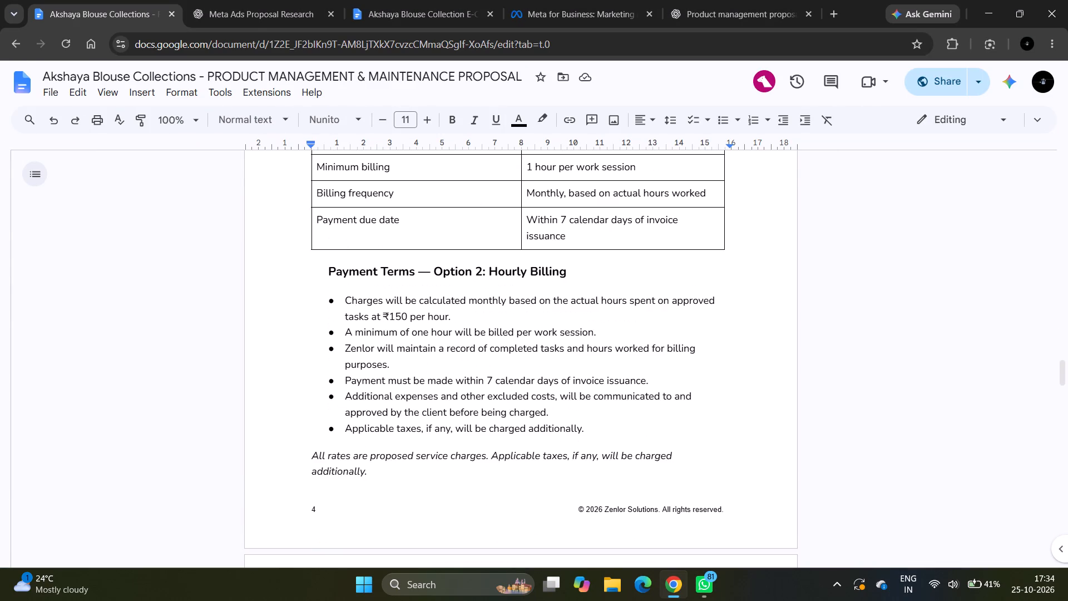
scroll(271, 383, "up", 2)
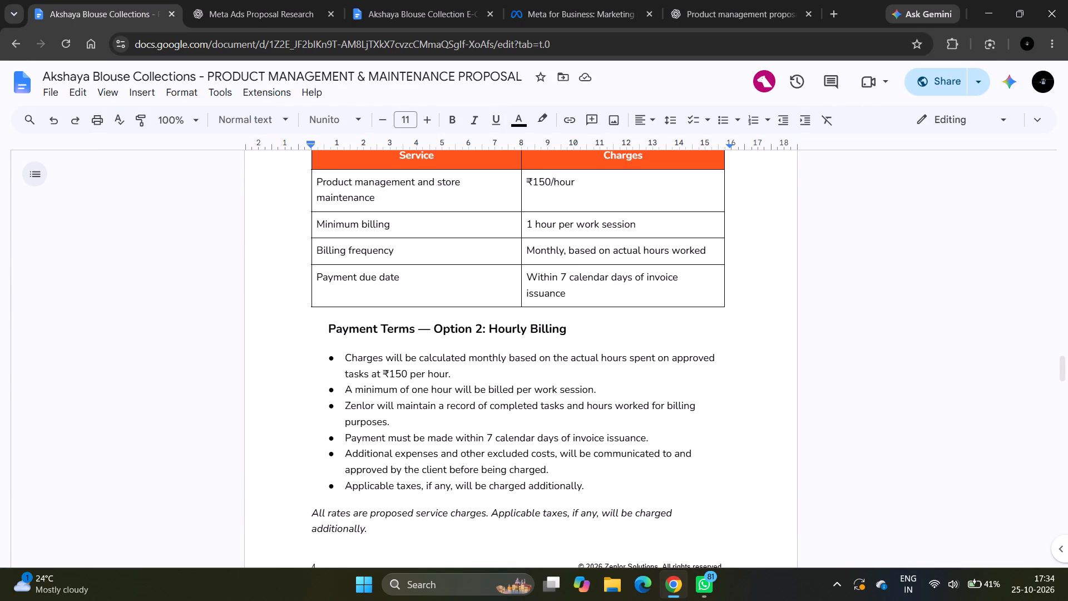
scroll(271, 383, "up", 1)
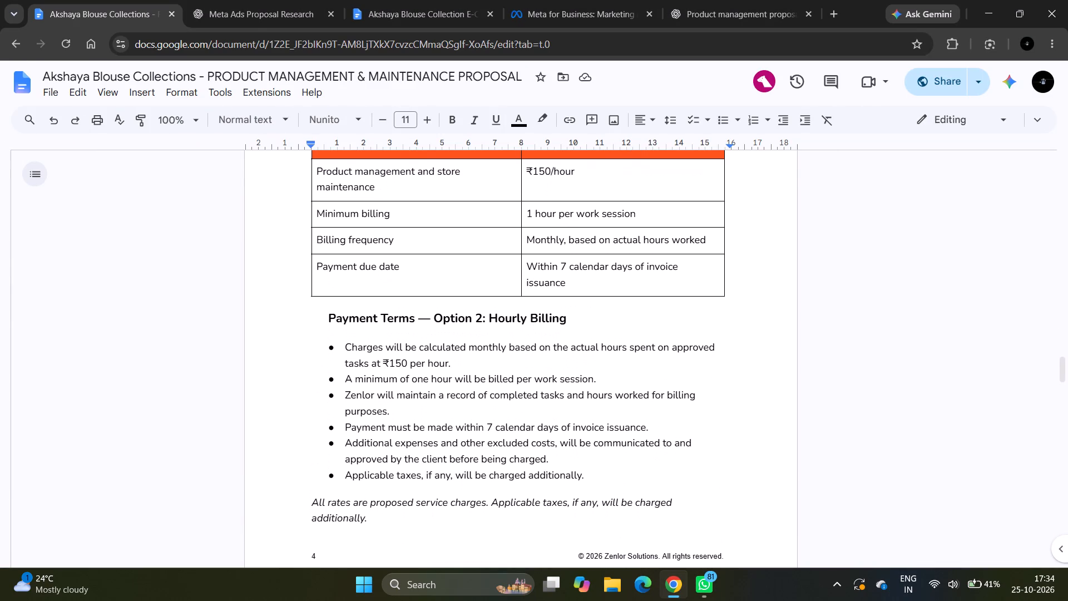
scroll(271, 383, "up", 1)
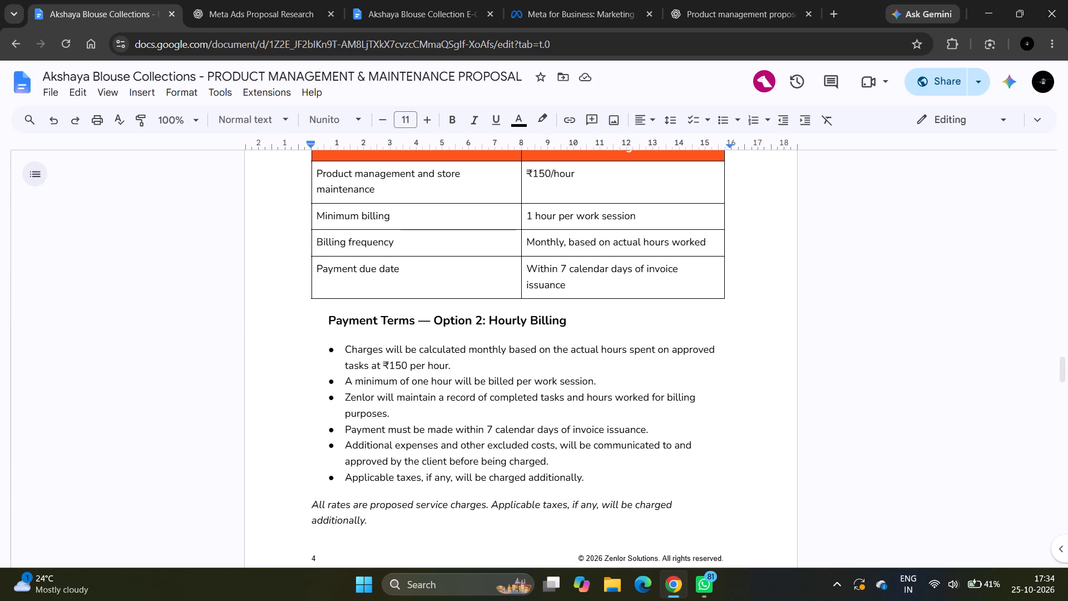
Switch to Brave and toggle playback of the Meta Ads Training in Tamil video.
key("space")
Review the Option 2 hourly billing table and payment terms, and the Example Monthly Fee Calculation table in the proposal.
scroll(487, 439, "right", 1)
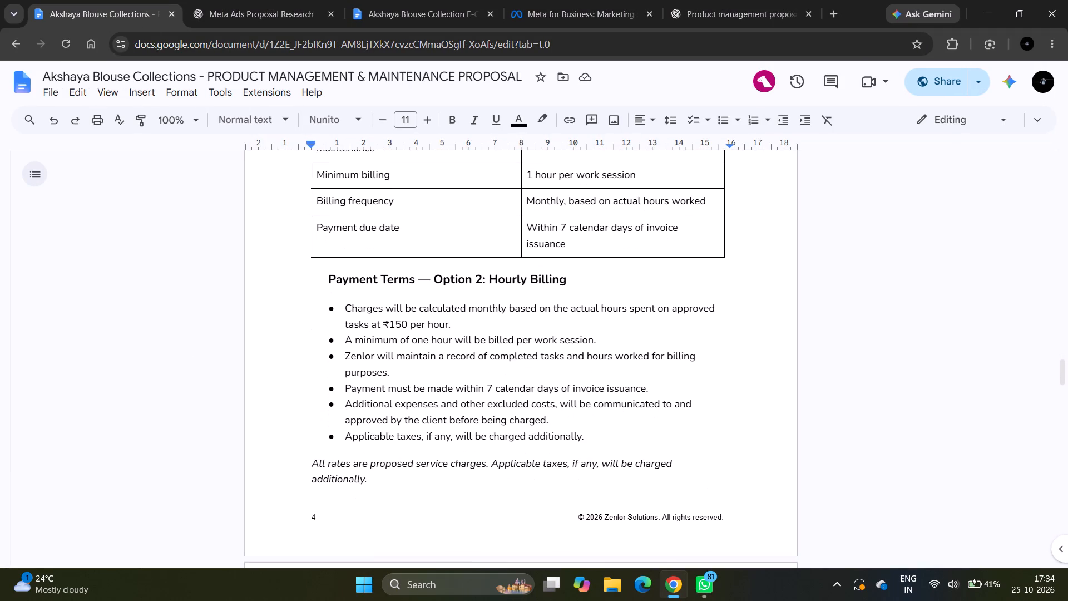
scroll(487, 439, "right", 1)
scroll(487, 439, "down", 1)
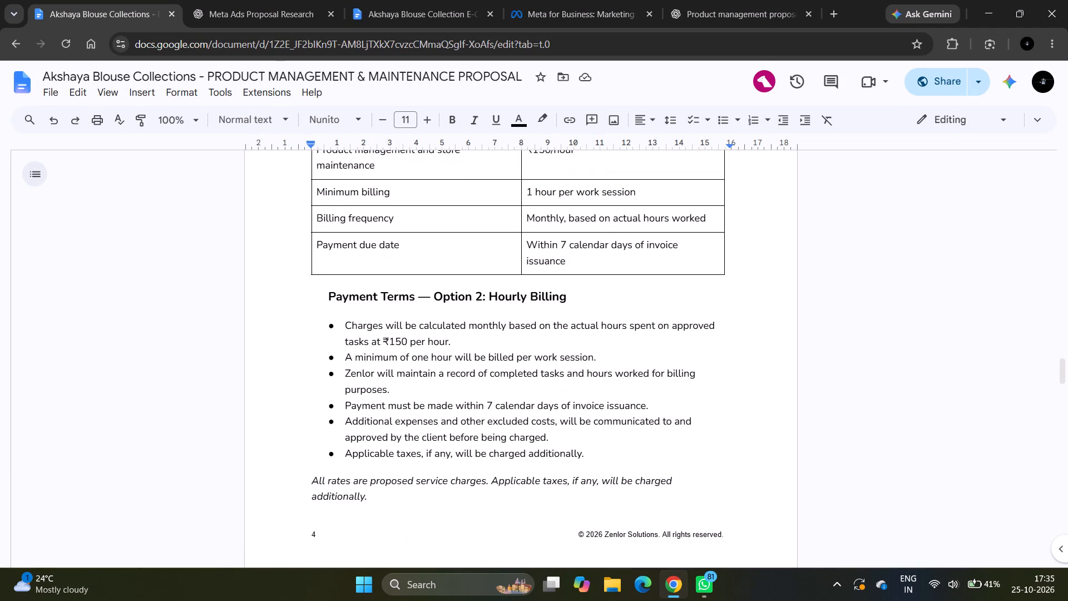
scroll(487, 439, "down", 2)
scroll(487, 439, "up", 1)
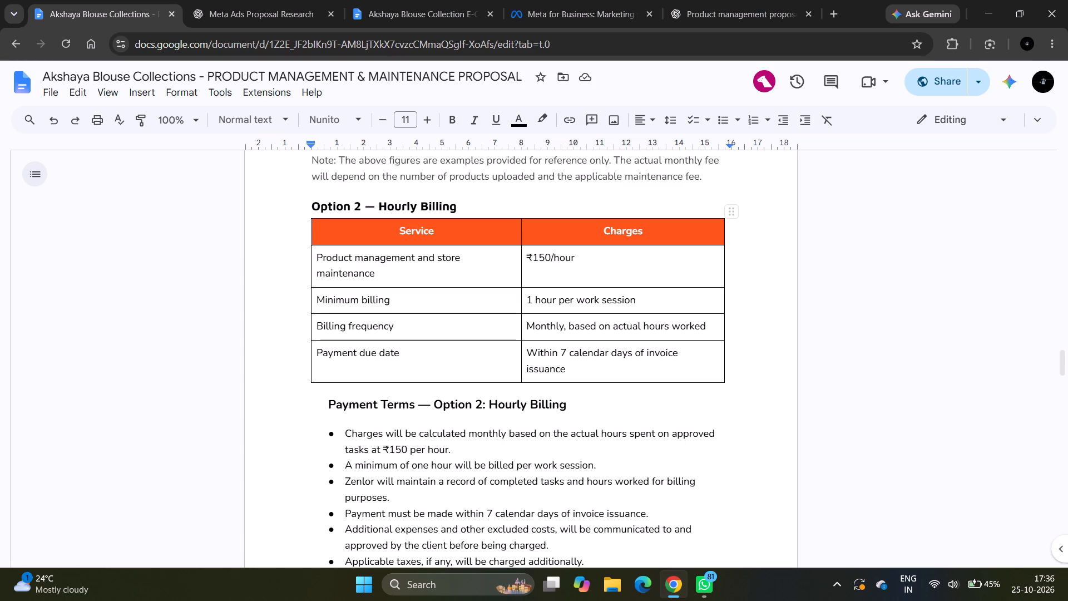
scroll(588, 309, "up", 3)
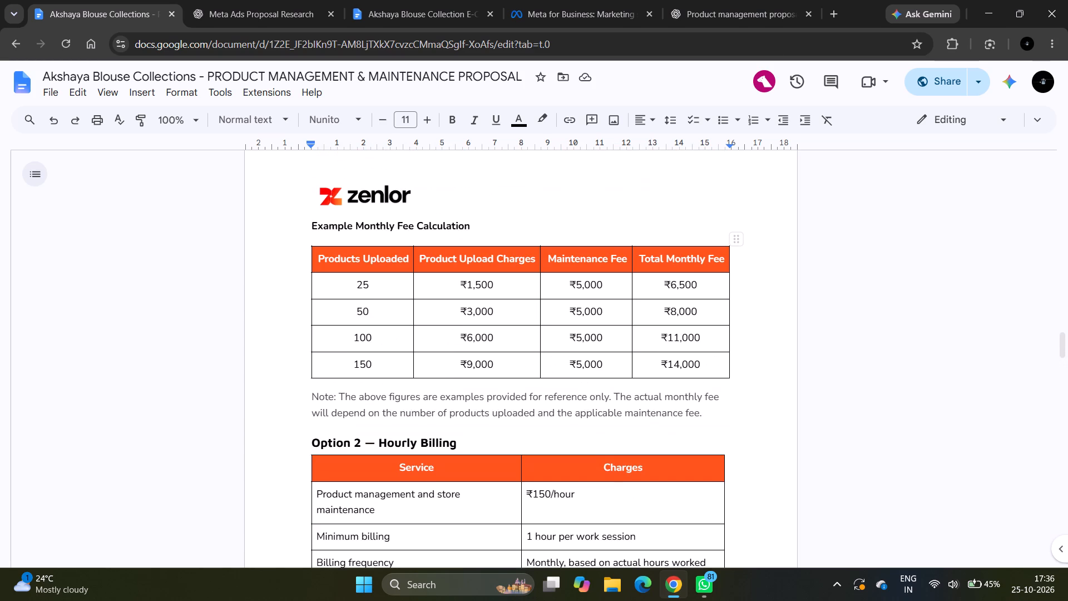
scroll(588, 309, "up", 1)
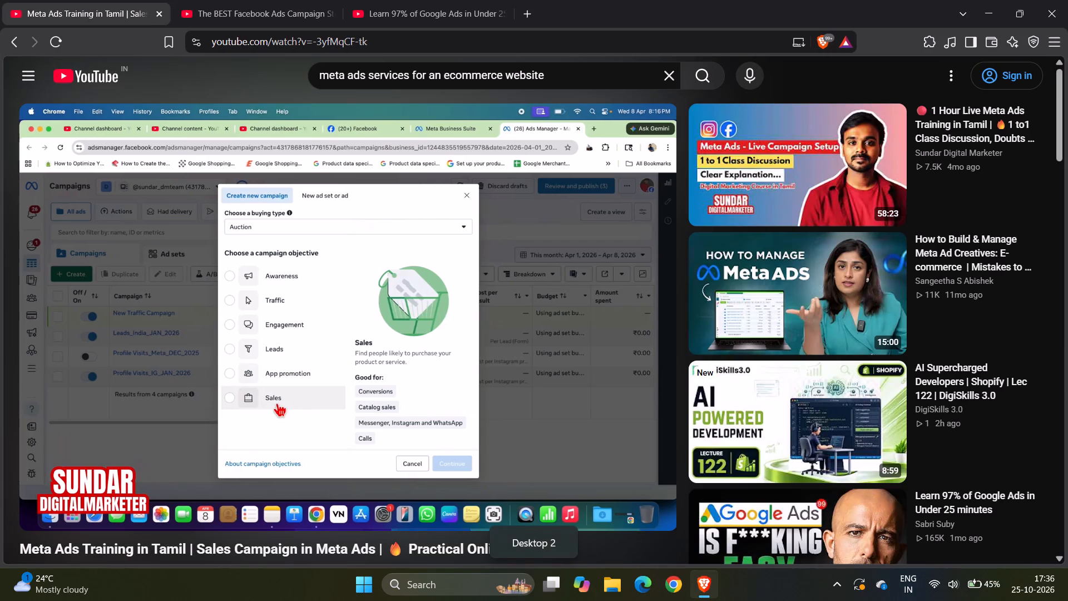
Switch to Brave and briefly play the Meta Ads Training in Tamil sales campaign video.
key("space")
key("space")
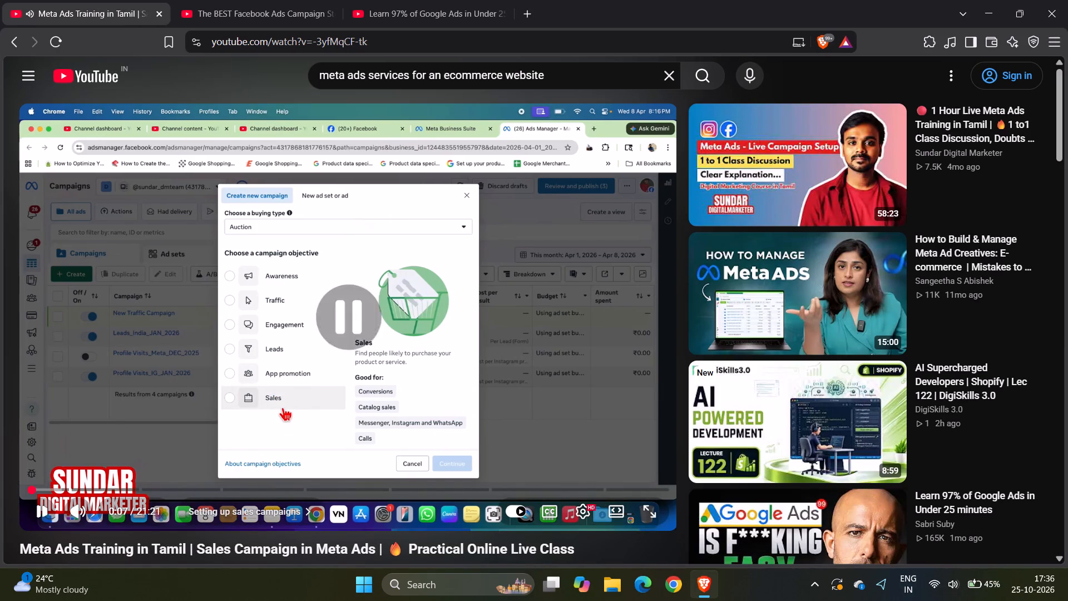
Return to the proposal in Chrome and set the Option 2 table's payment due date to within 3 calendar days.
scroll(576, 442, "down", 4)
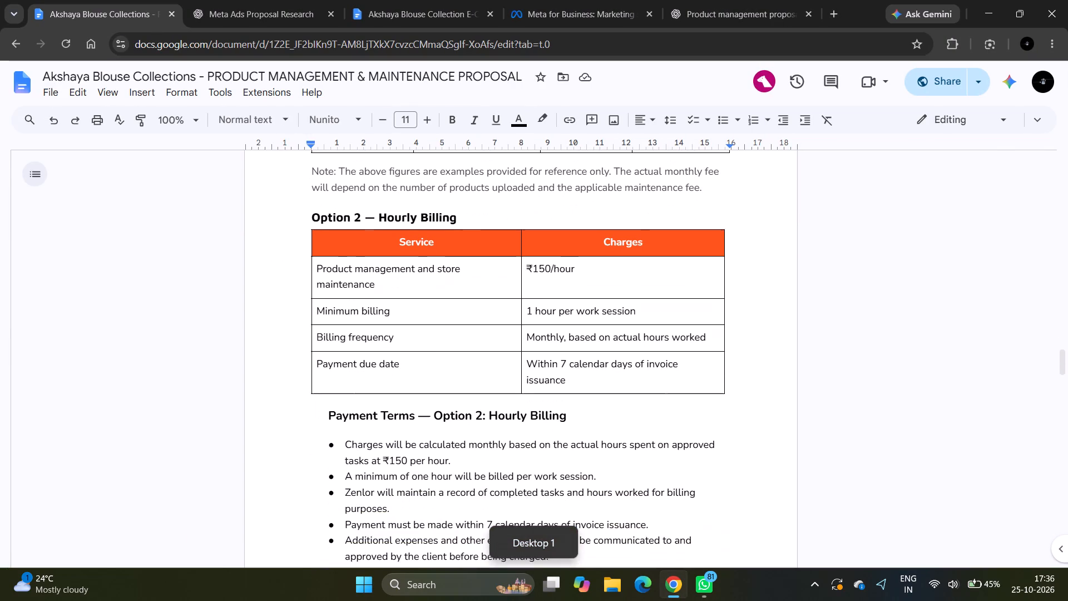
scroll(576, 442, "down", 1)
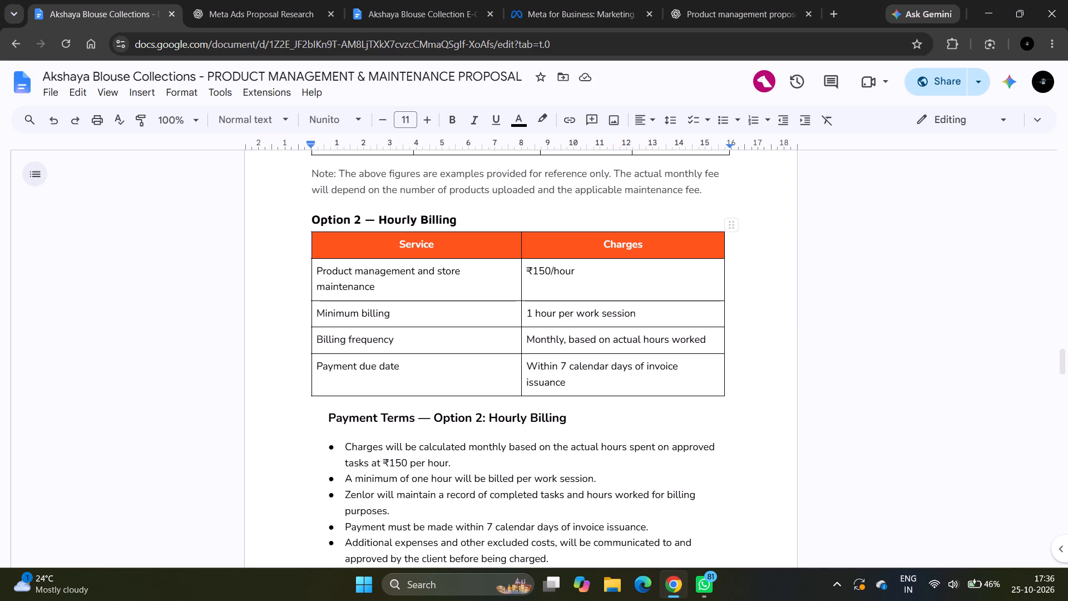
left_click(568, 368)
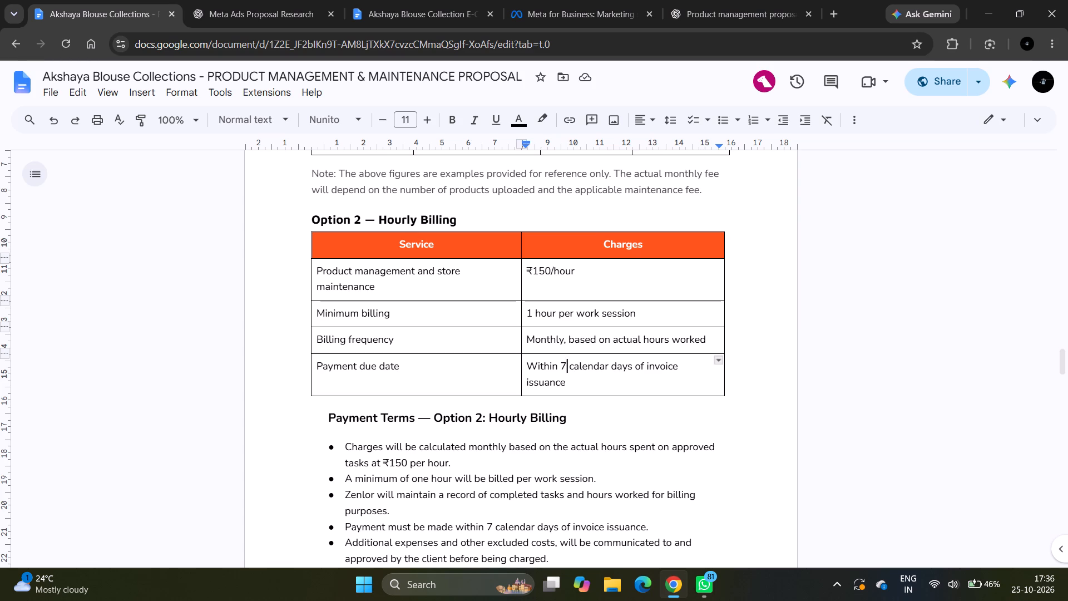
key("BackSpace")
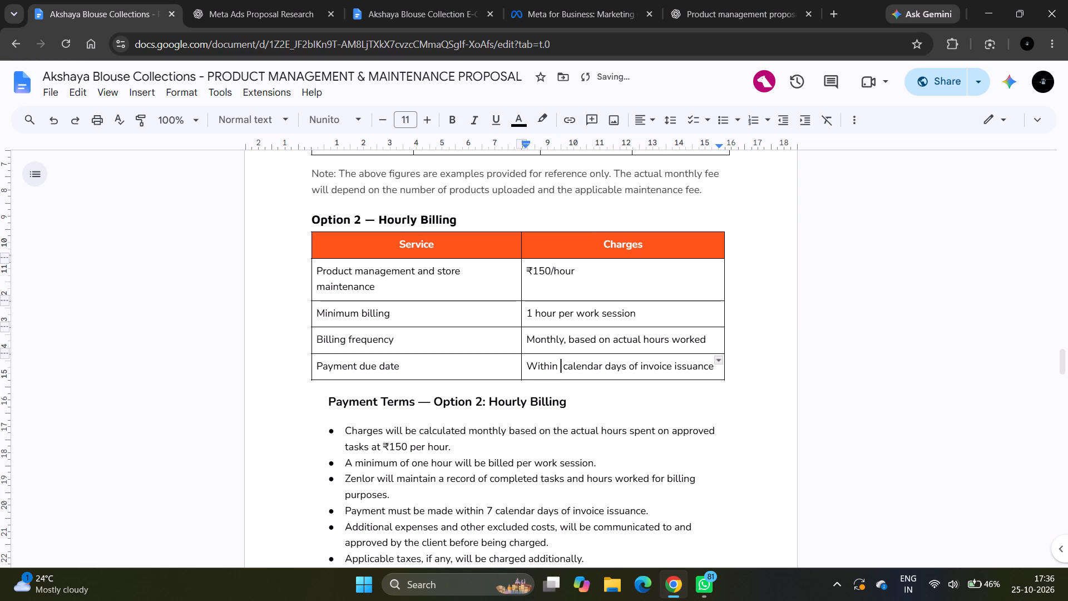
key("3")
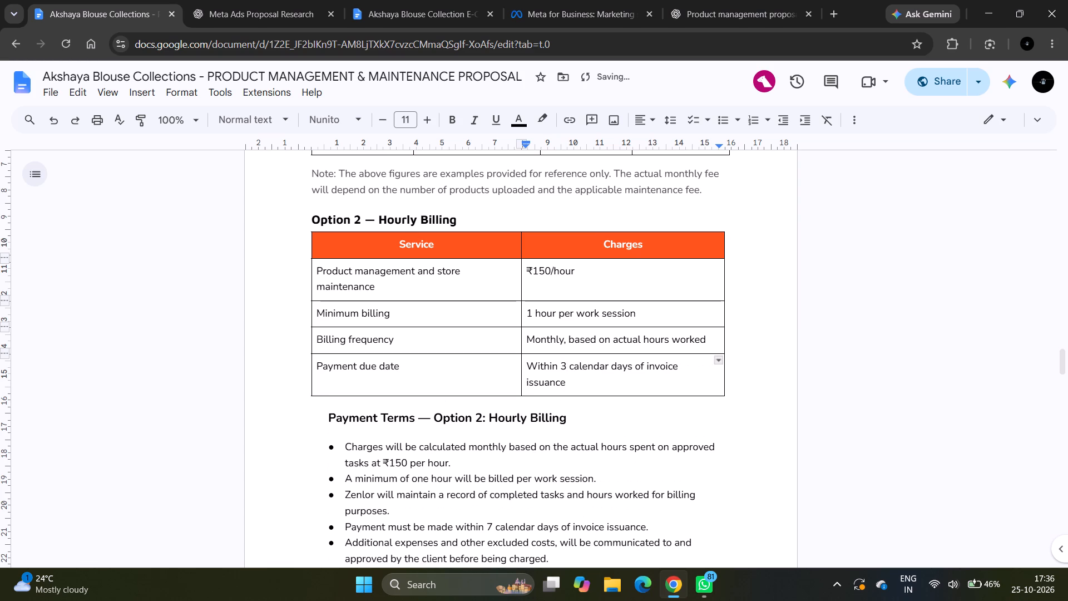
Change the Option 2 payment terms bullet so payment must be made within 3 calendar days of invoice issuance.
scroll(578, 442, "down", 1)
left_click(491, 453)
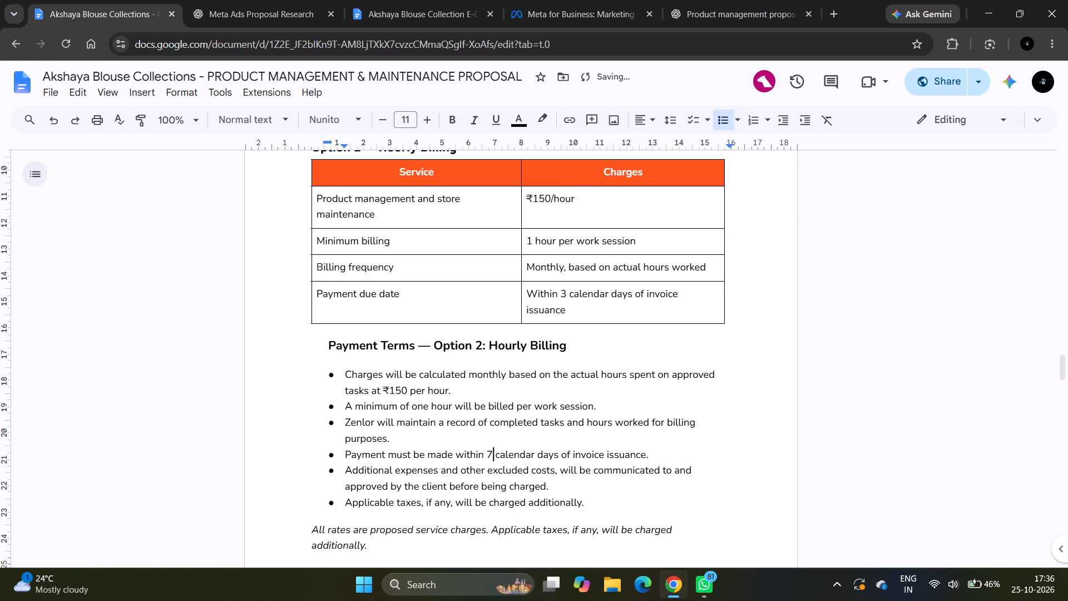
key("BackSpace")
key("3")
Set the payment due date in the Option 1 monthly package table to within 3 calendar days of invoice issuance.
scroll(492, 510, "down", 3)
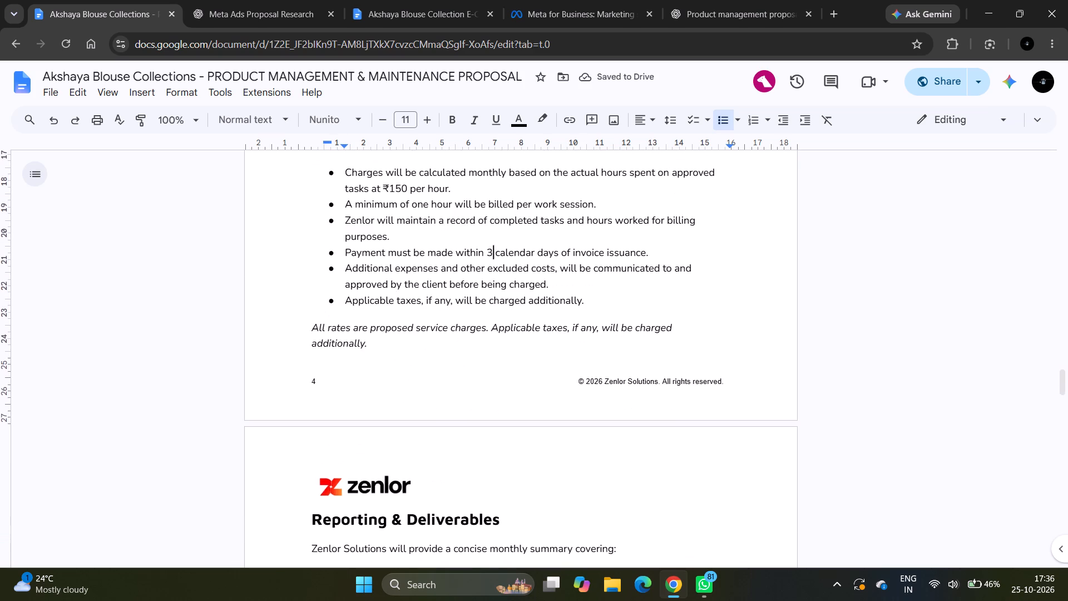
scroll(492, 510, "down", 1)
scroll(492, 510, "up", 2)
scroll(492, 510, "down", 1)
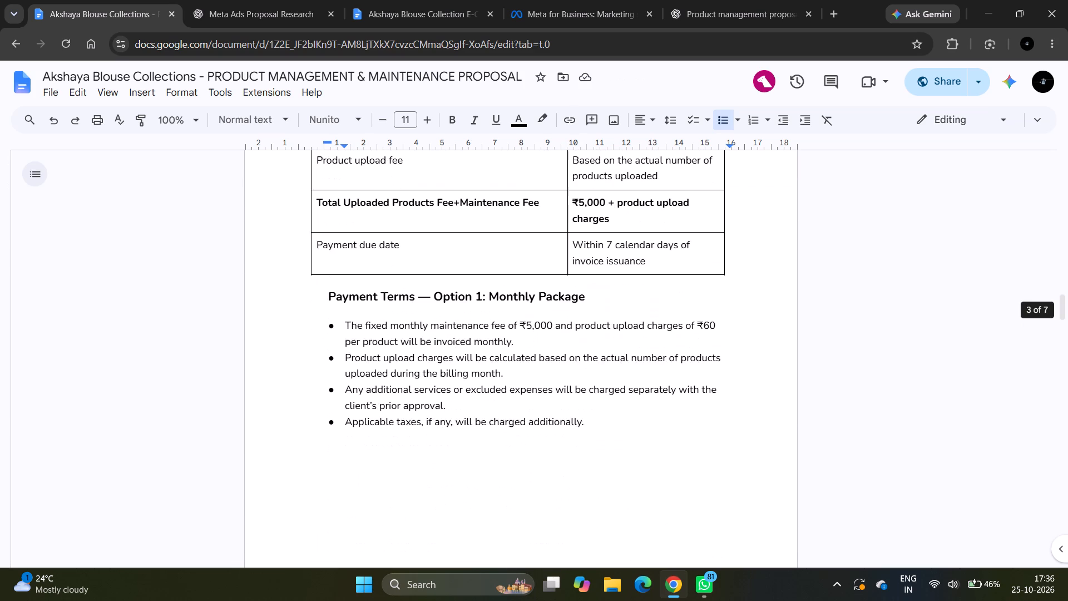
scroll(492, 510, "down", 3)
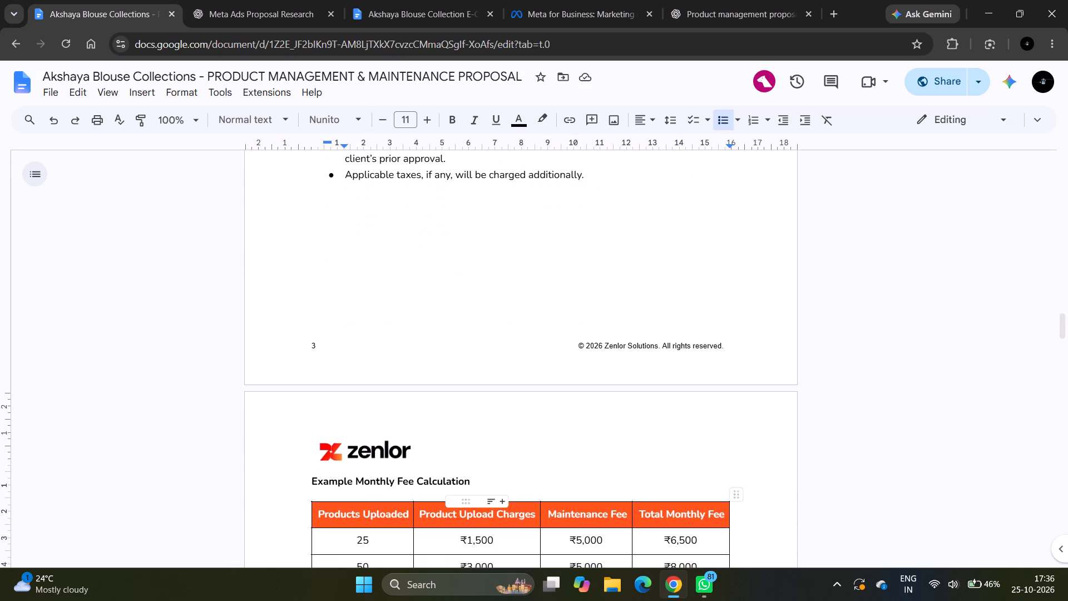
scroll(492, 510, "up", 1)
scroll(469, 329, "up", 1)
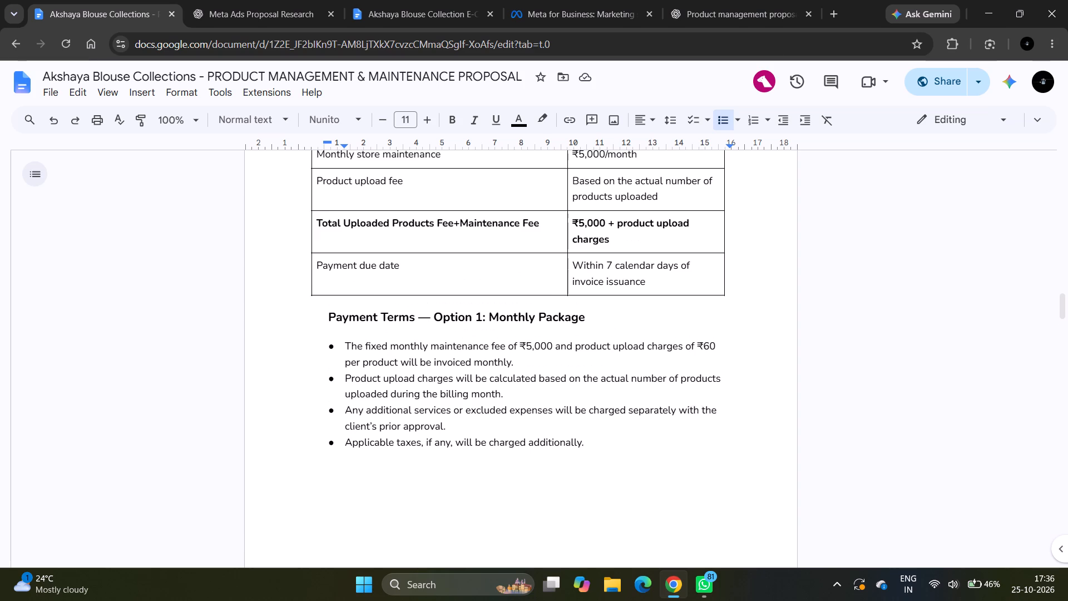
scroll(469, 329, "up", 1)
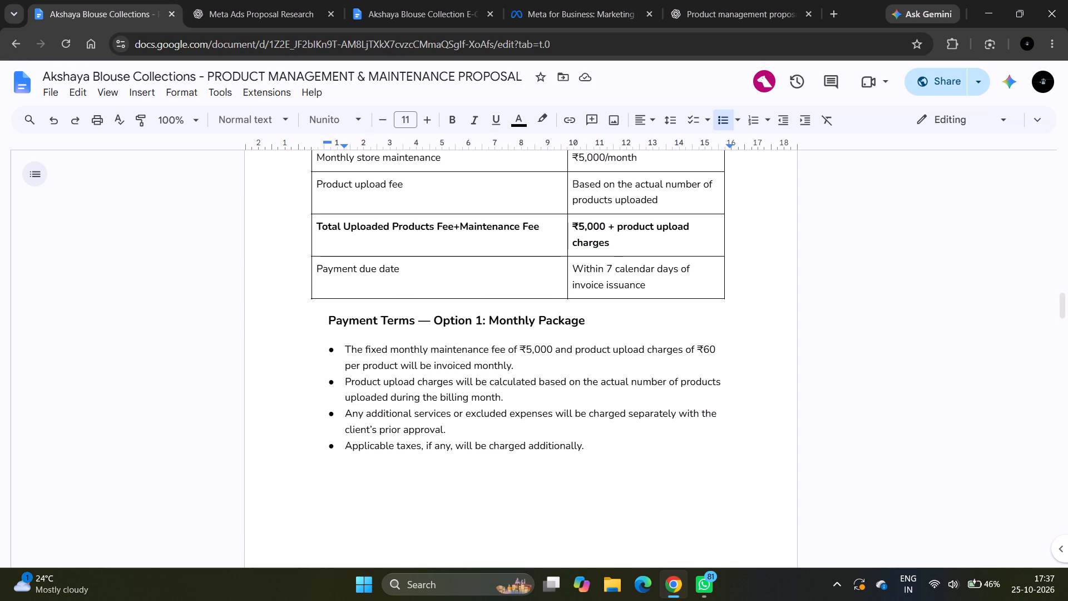
left_click(611, 259)
left_click(611, 265)
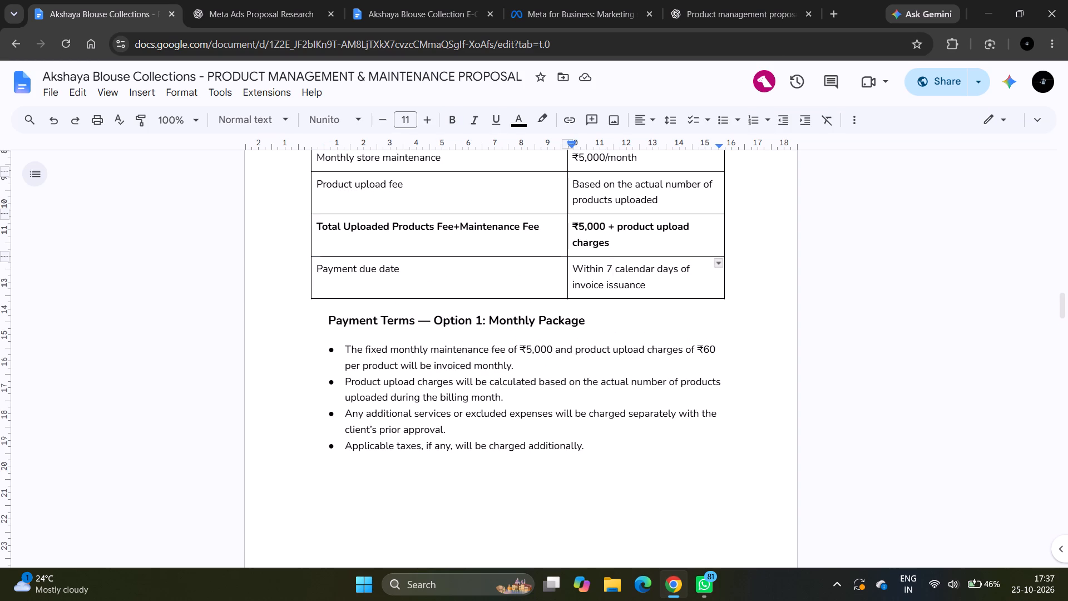
key("BackSpace")
key("3")
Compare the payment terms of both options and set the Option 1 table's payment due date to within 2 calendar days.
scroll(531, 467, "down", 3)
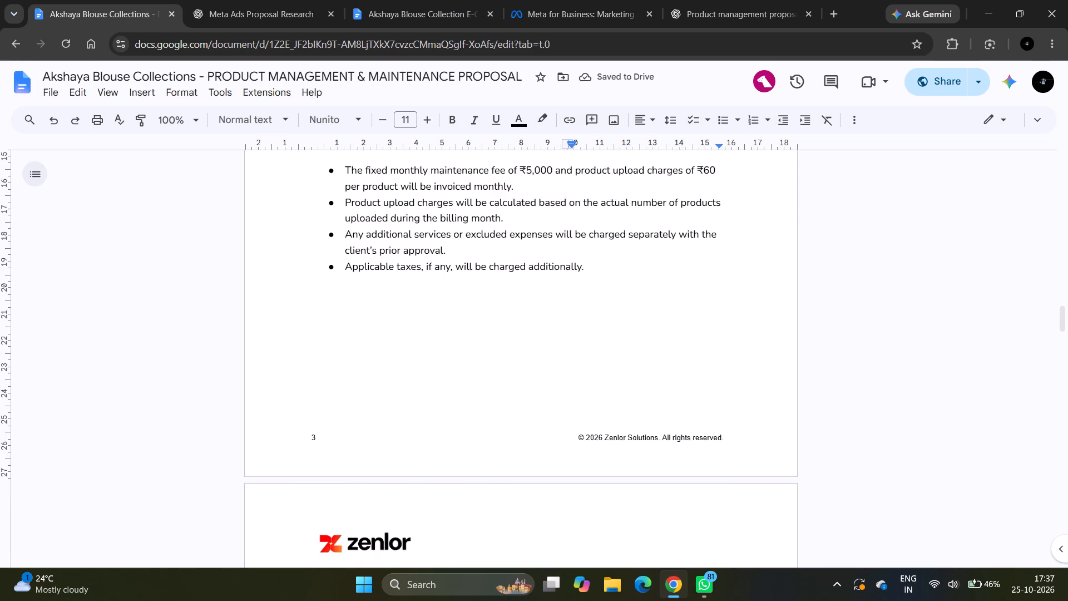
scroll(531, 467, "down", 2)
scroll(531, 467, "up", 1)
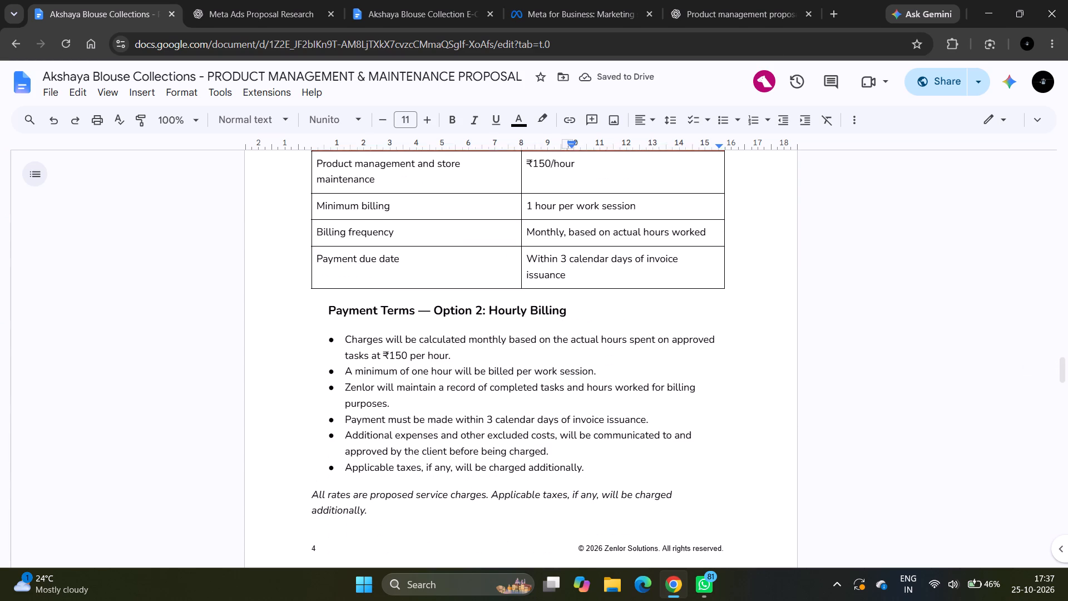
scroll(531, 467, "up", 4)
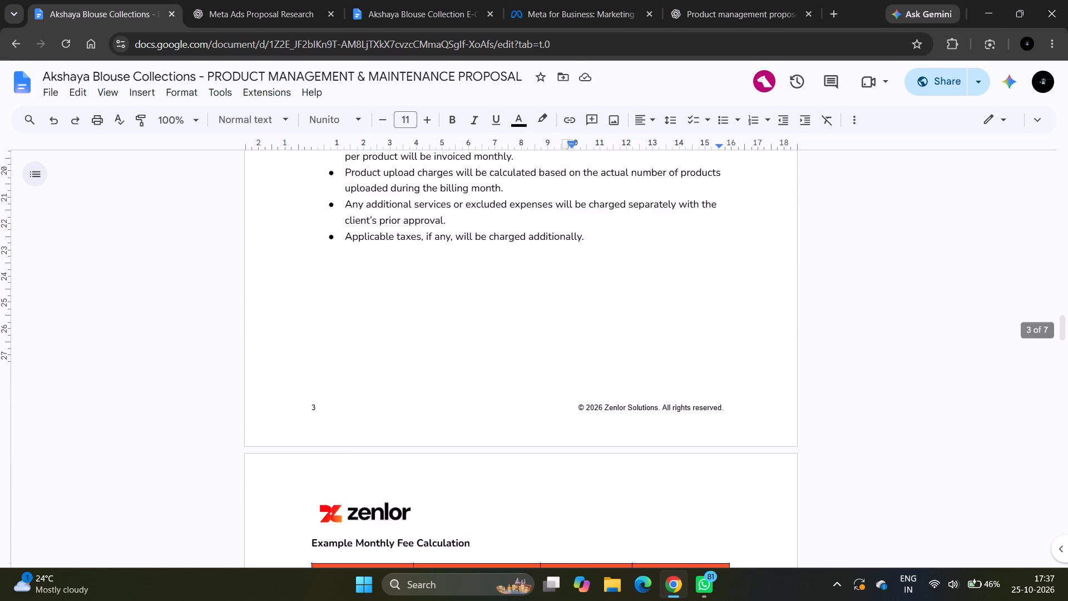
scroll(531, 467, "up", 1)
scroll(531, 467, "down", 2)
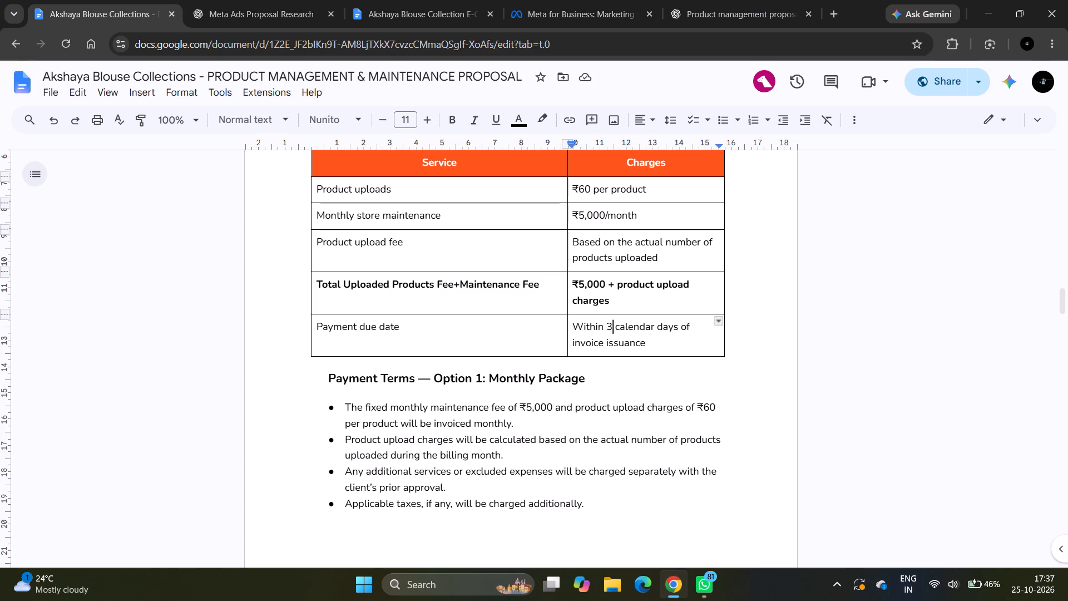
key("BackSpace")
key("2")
Check the Option 2 due date and set the Option 1 table's payment due date to within 3 calendar days.
scroll(531, 341, "down", 2)
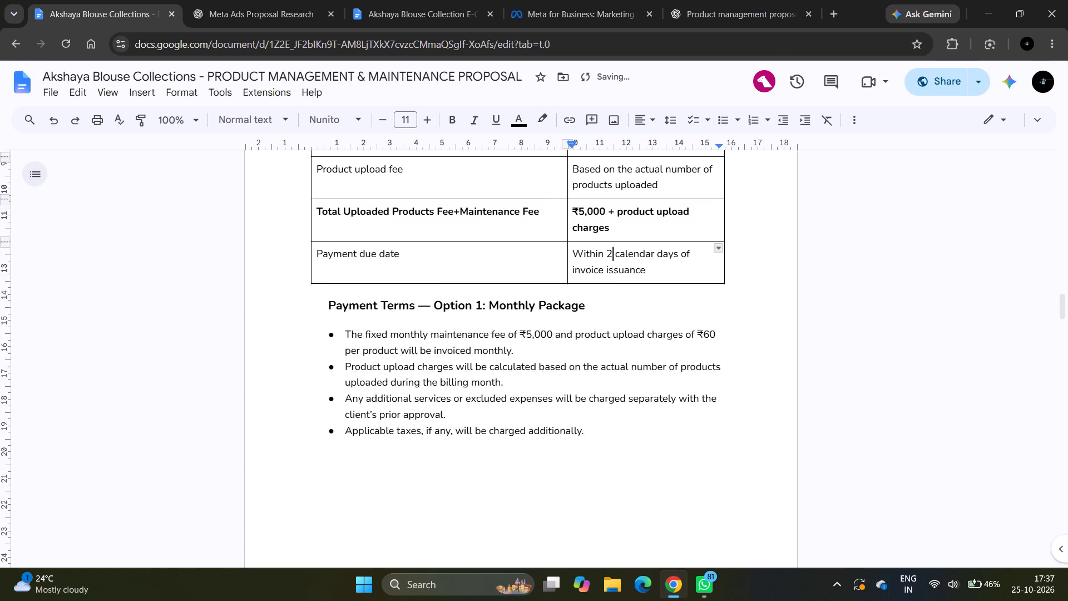
scroll(531, 341, "down", 5)
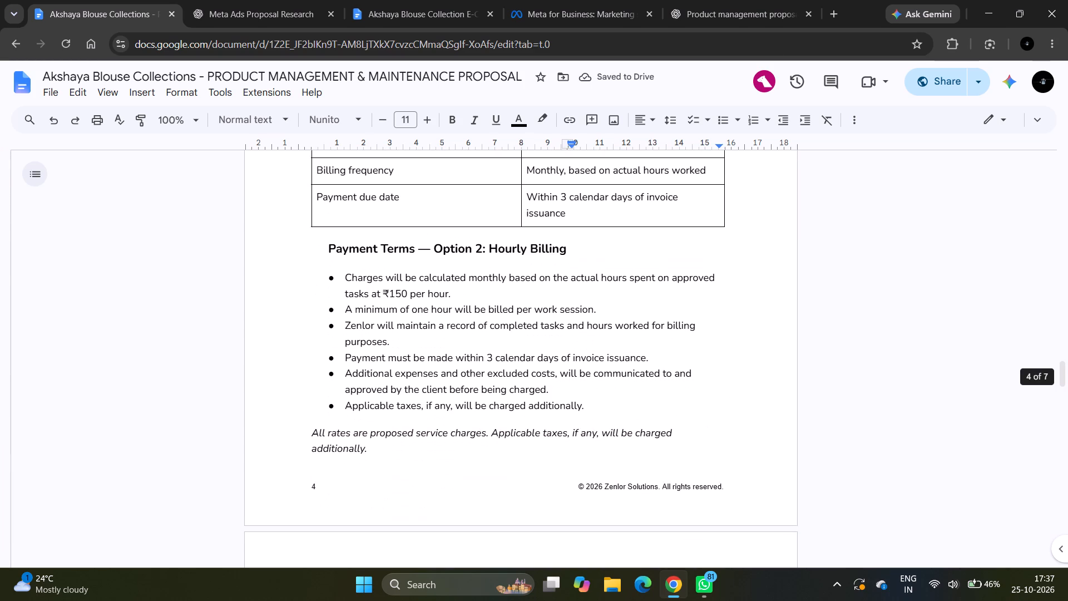
scroll(531, 341, "down", 1)
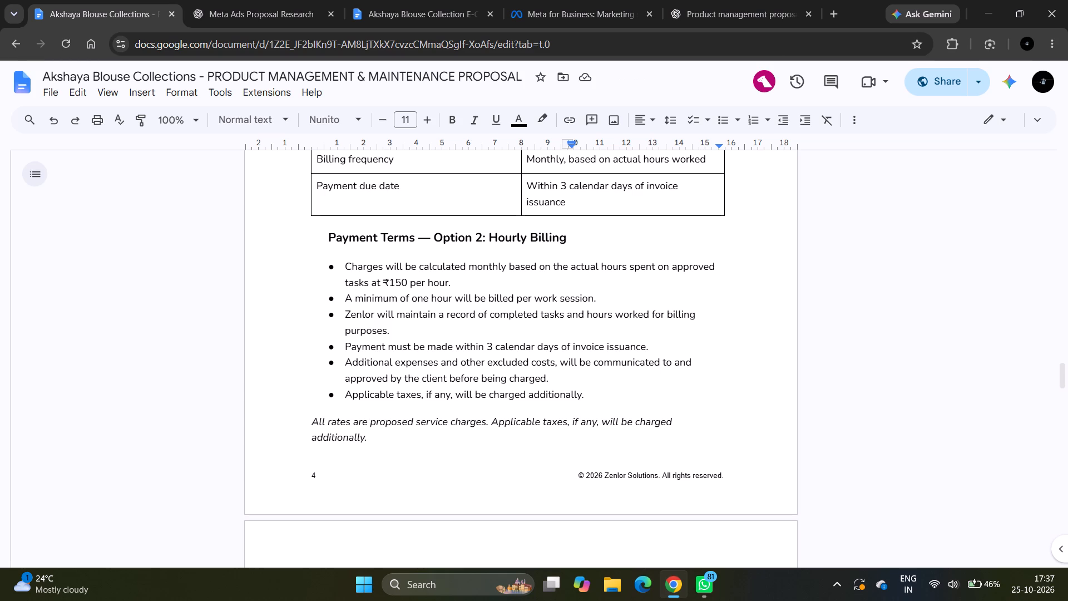
scroll(491, 346, "up", 3)
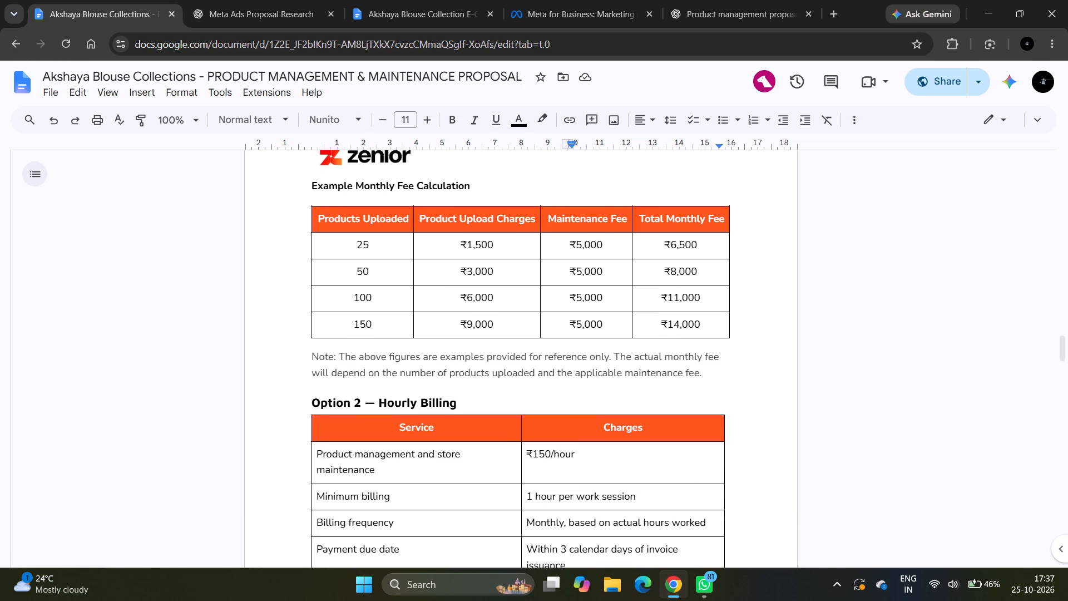
scroll(491, 346, "up", 4)
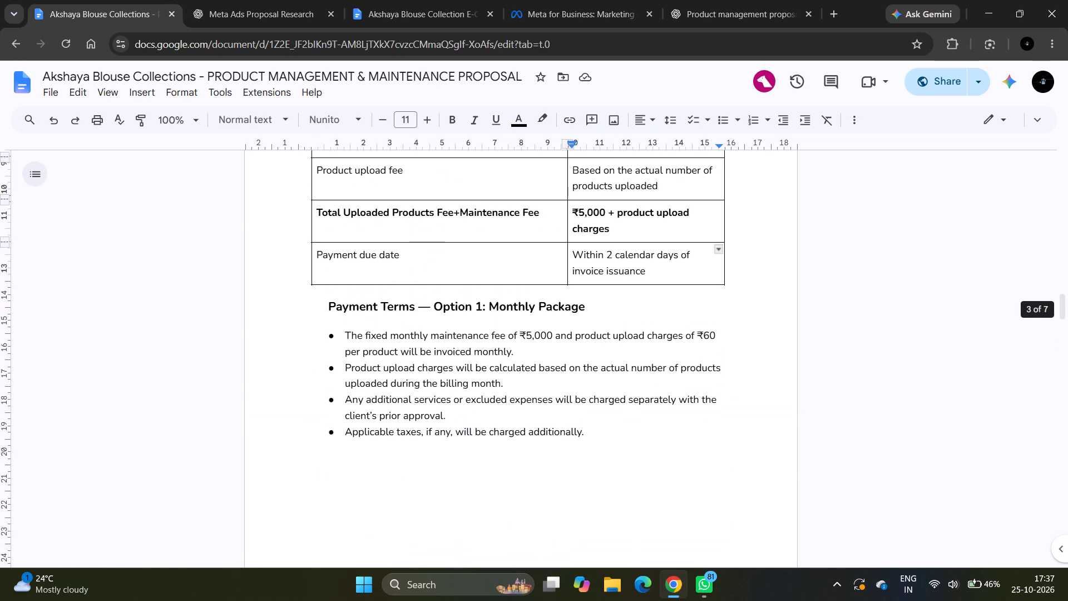
key("BackSpace")
key("3")
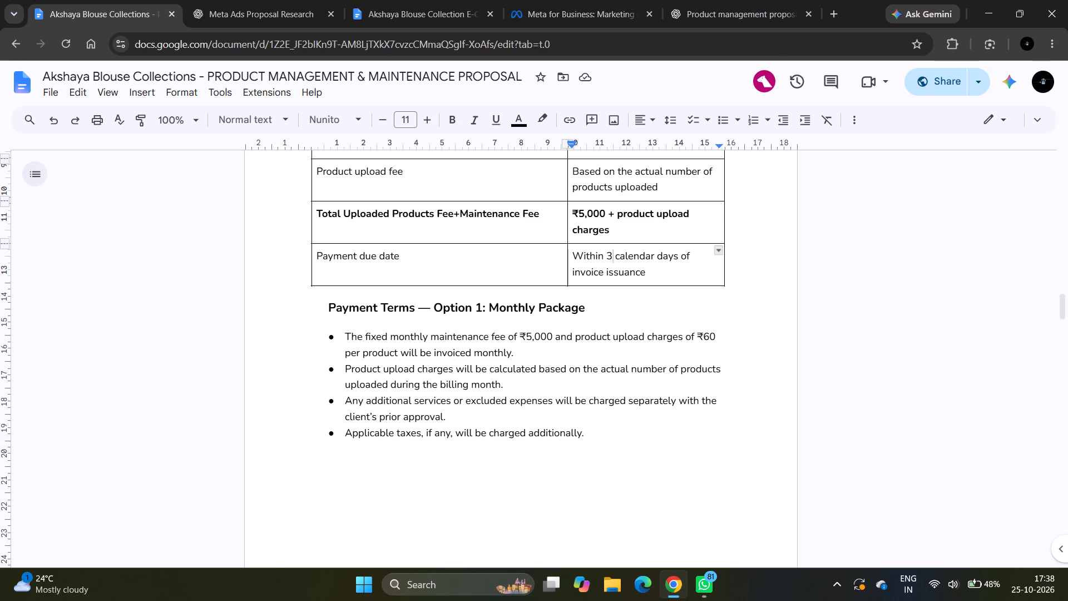
Review the rest of the proposal from the Option 2 section through the last page, and return to the cover page.
scroll(493, 412, "down", 3)
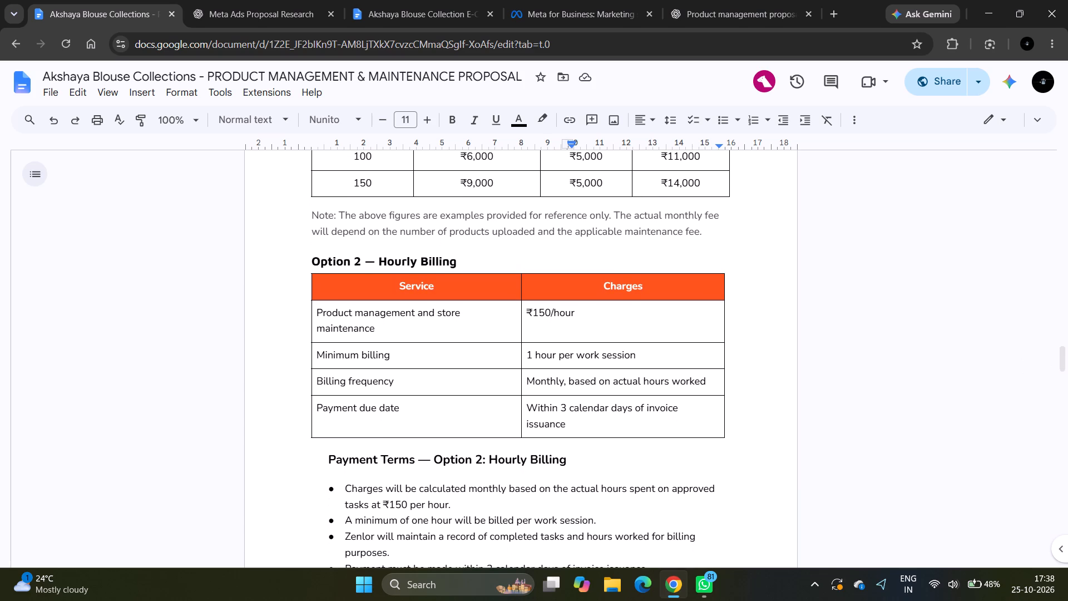
scroll(493, 412, "down", 5)
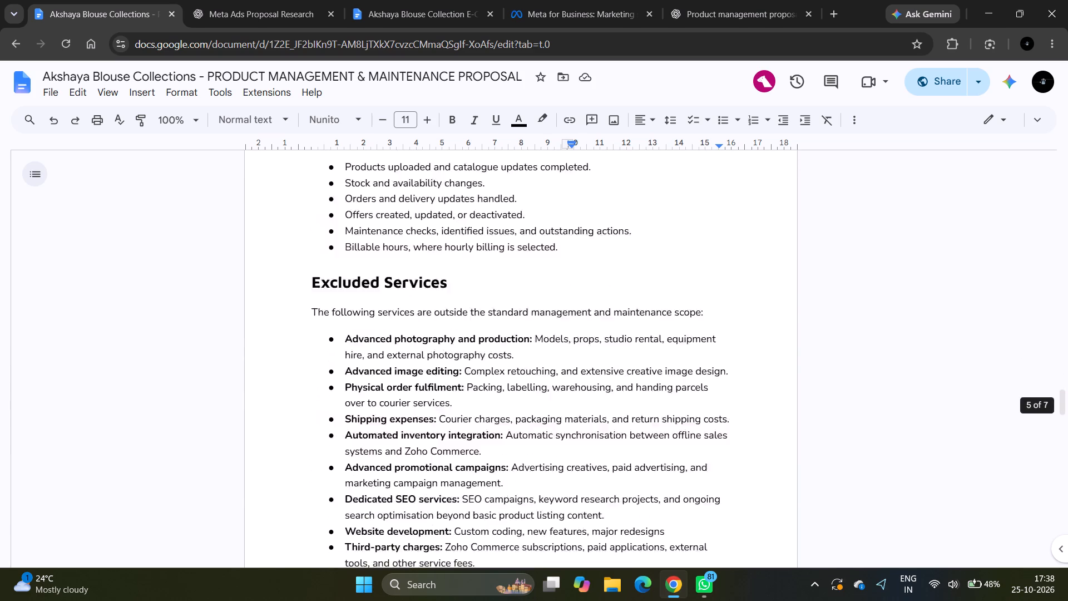
scroll(493, 412, "down", 7)
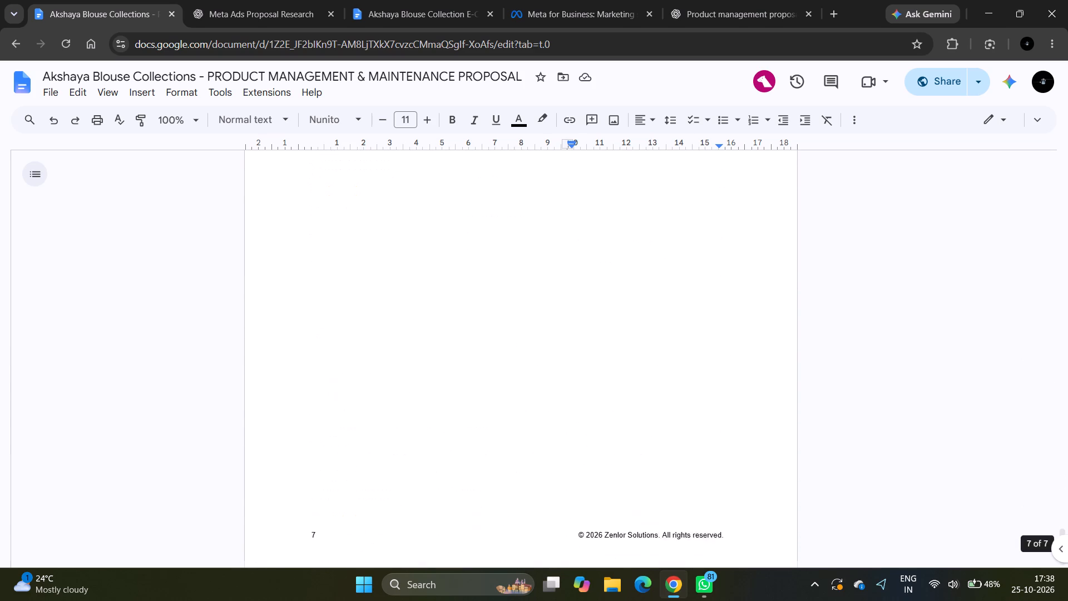
scroll(493, 412, "up", 12)
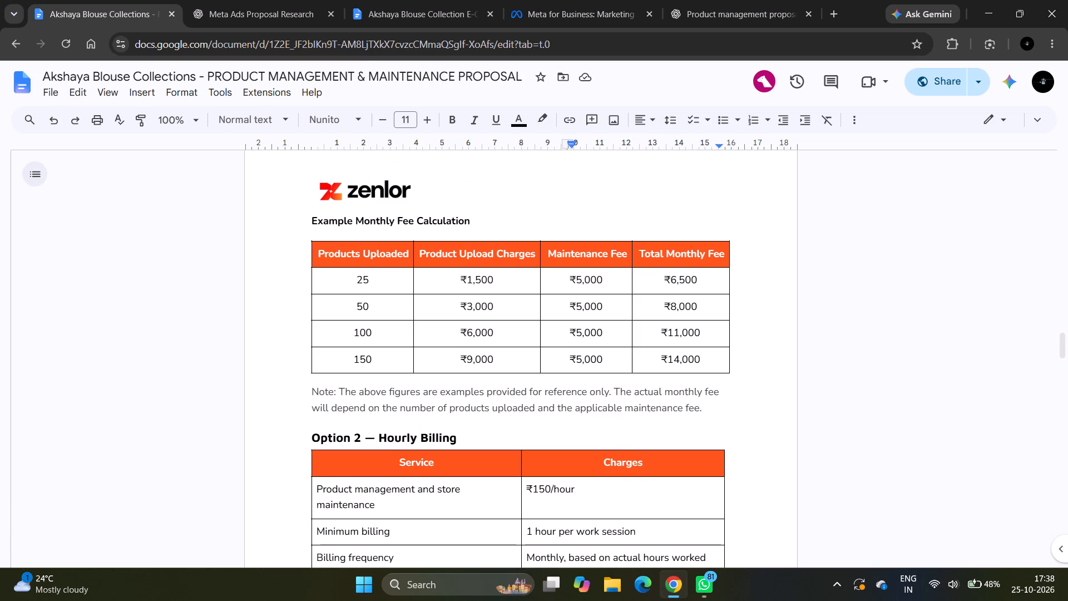
scroll(493, 412, "up", 8)
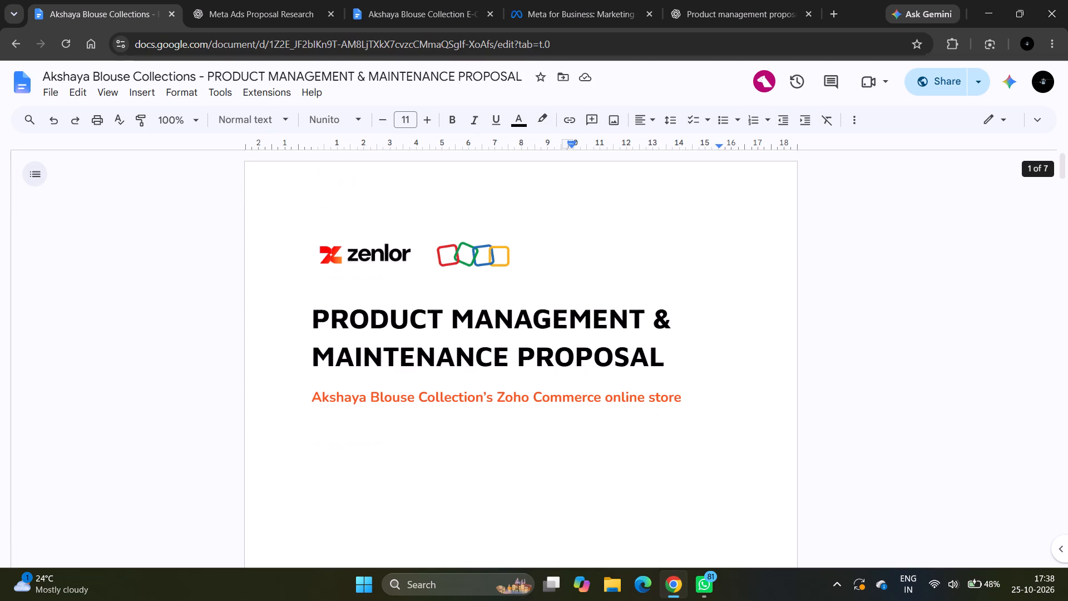
scroll(493, 412, "up", 2)
Switch to Brave and briefly play and pause the Meta Ads Training in Tamil video.
key("space")
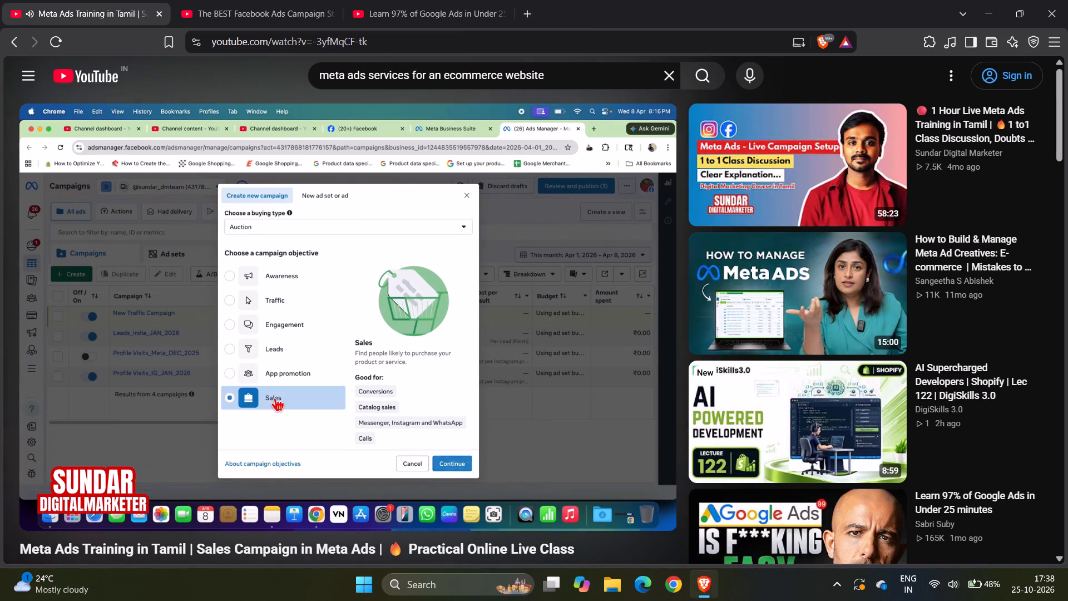
key("space")
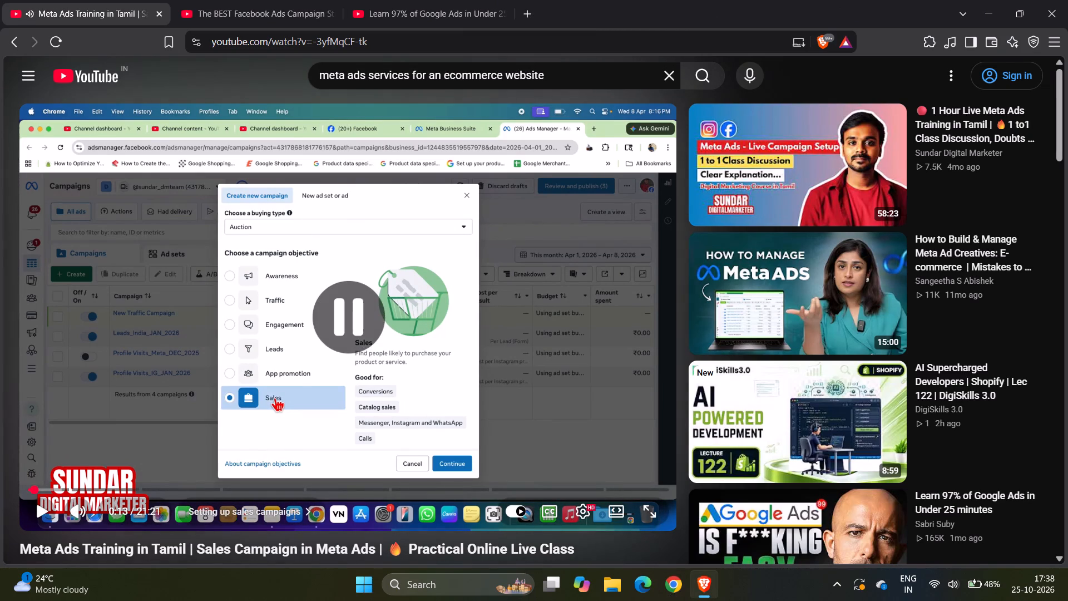
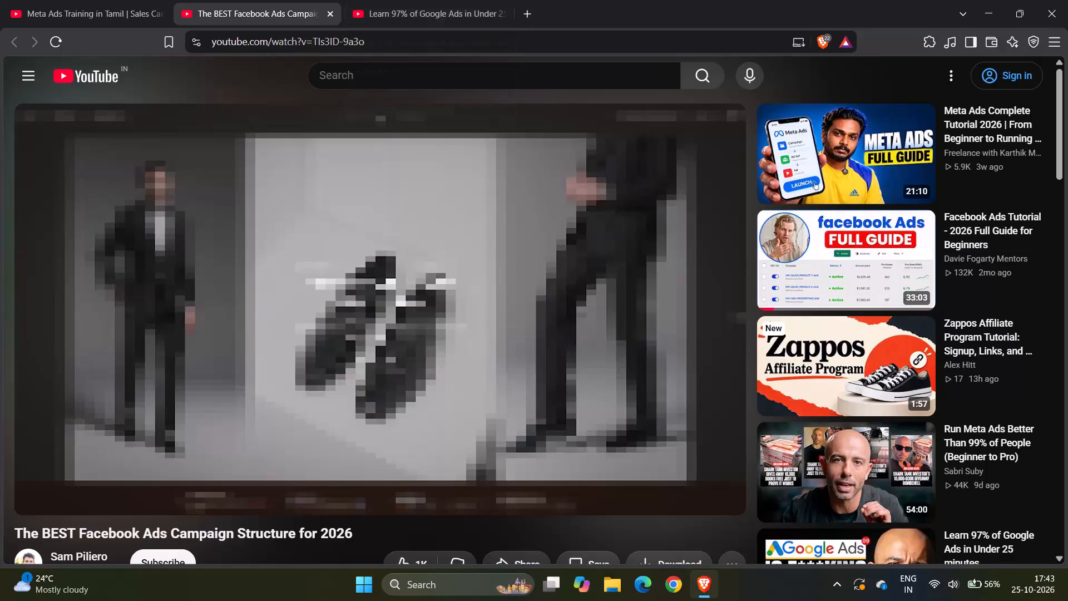
Look over the page of the Learn 97% of Google Ads in Under 25 minutes video, and return to the proposal in Google Docs.
left_click(430, 9)
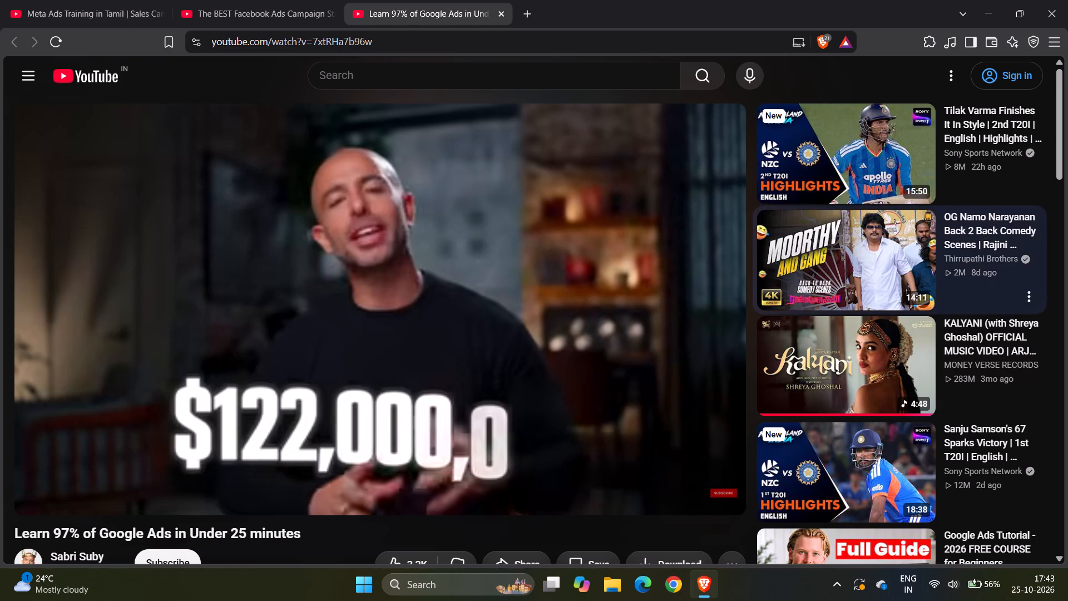
scroll(698, 370, "down", 2)
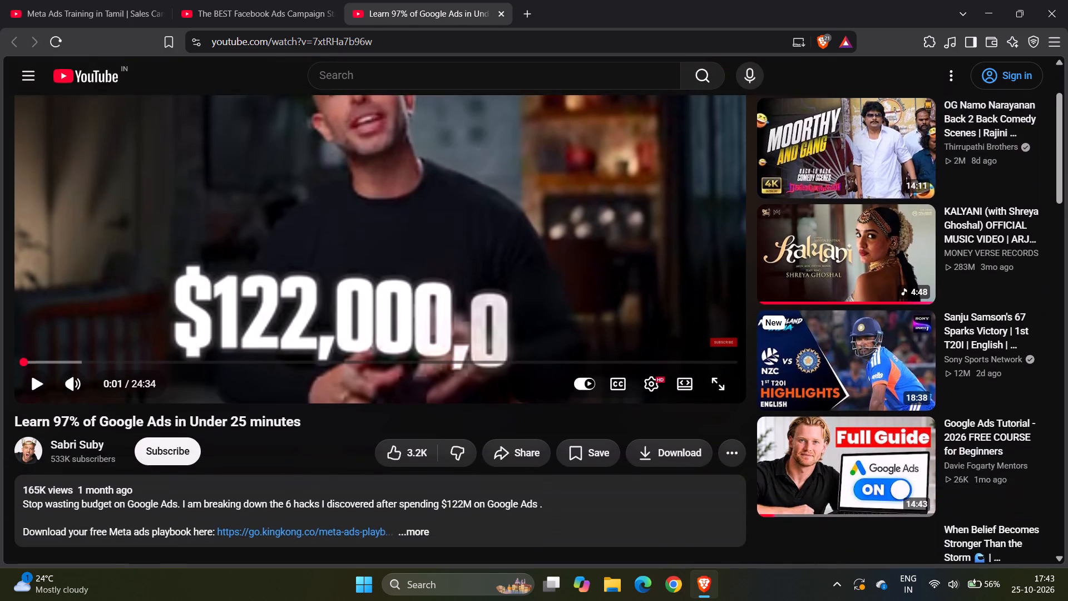
scroll(698, 370, "down", 1)
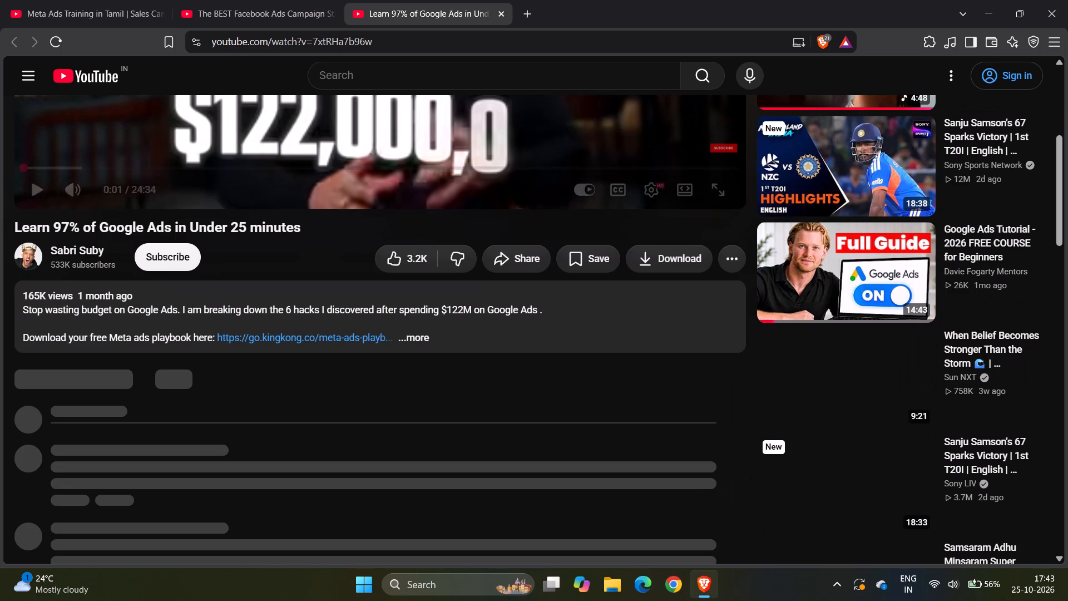
scroll(698, 370, "down", 1)
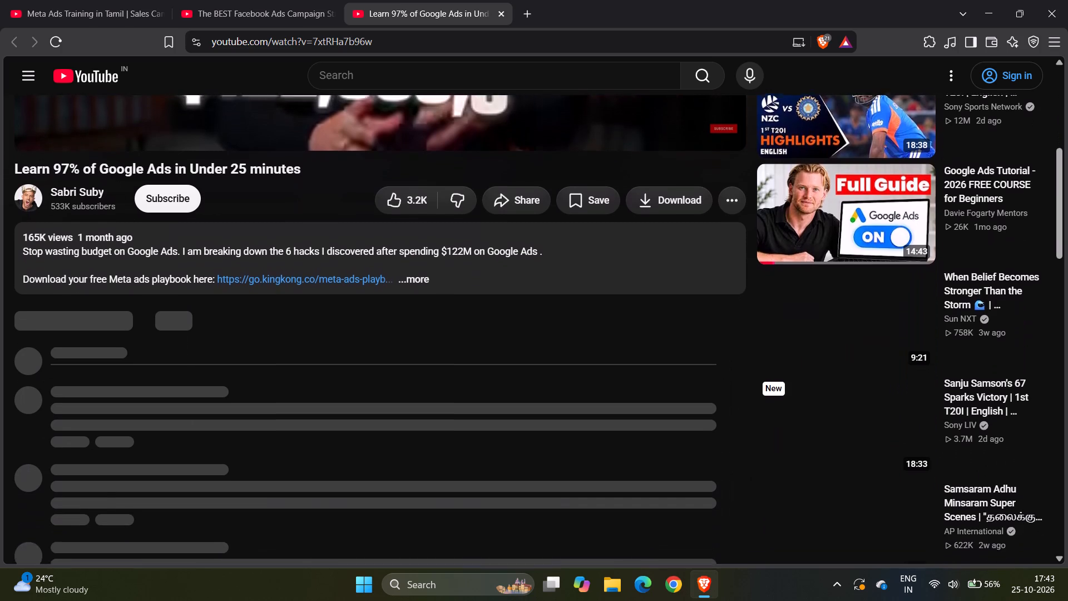
scroll(698, 370, "down", 1)
scroll(698, 370, "up", 2)
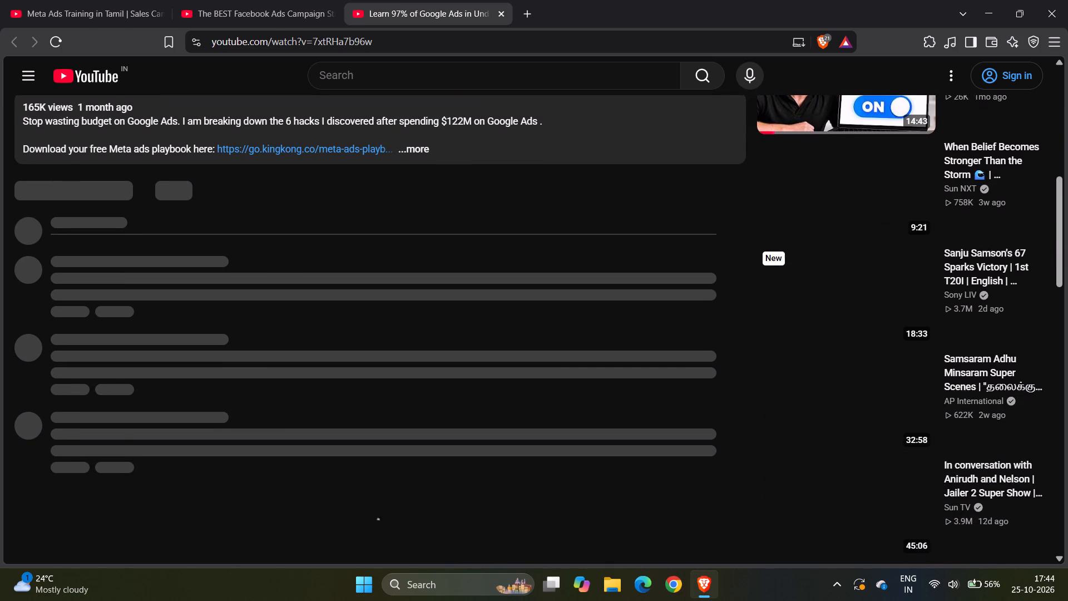
scroll(698, 370, "up", 3)
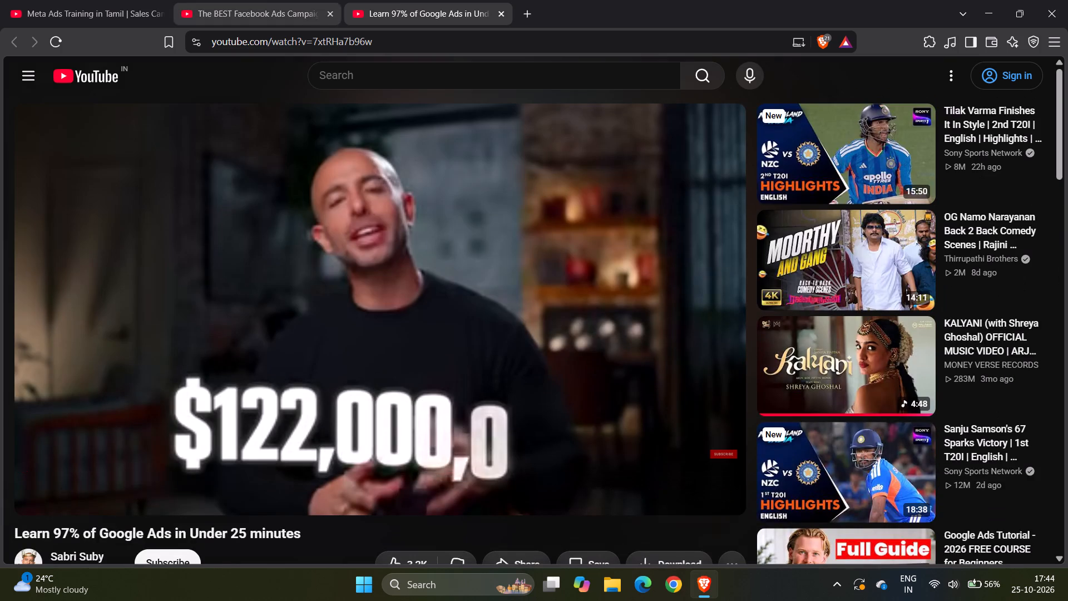
left_click(262, 25)
left_click(131, 0)
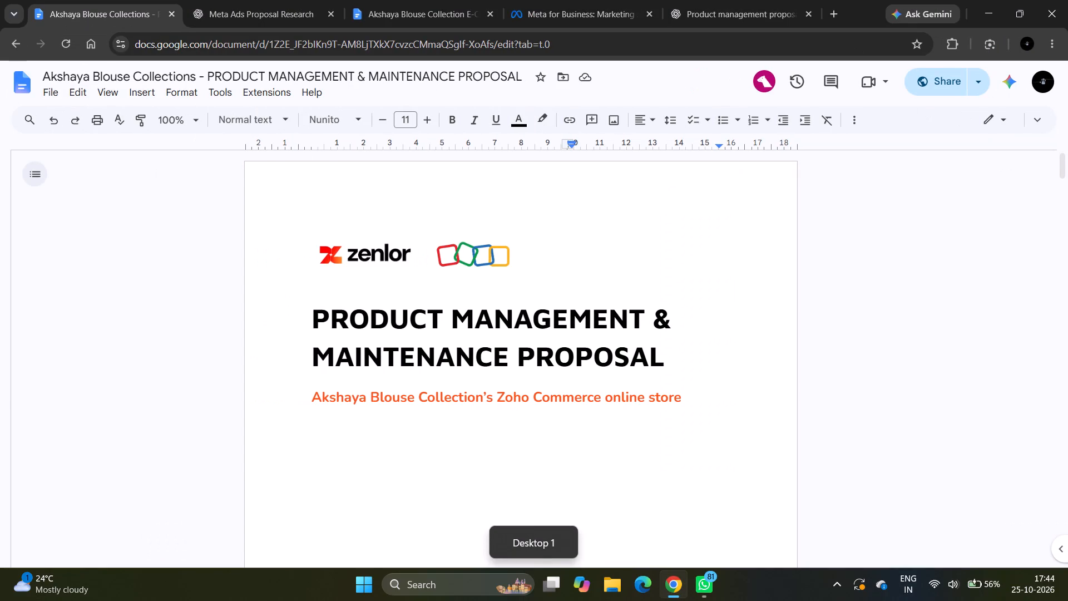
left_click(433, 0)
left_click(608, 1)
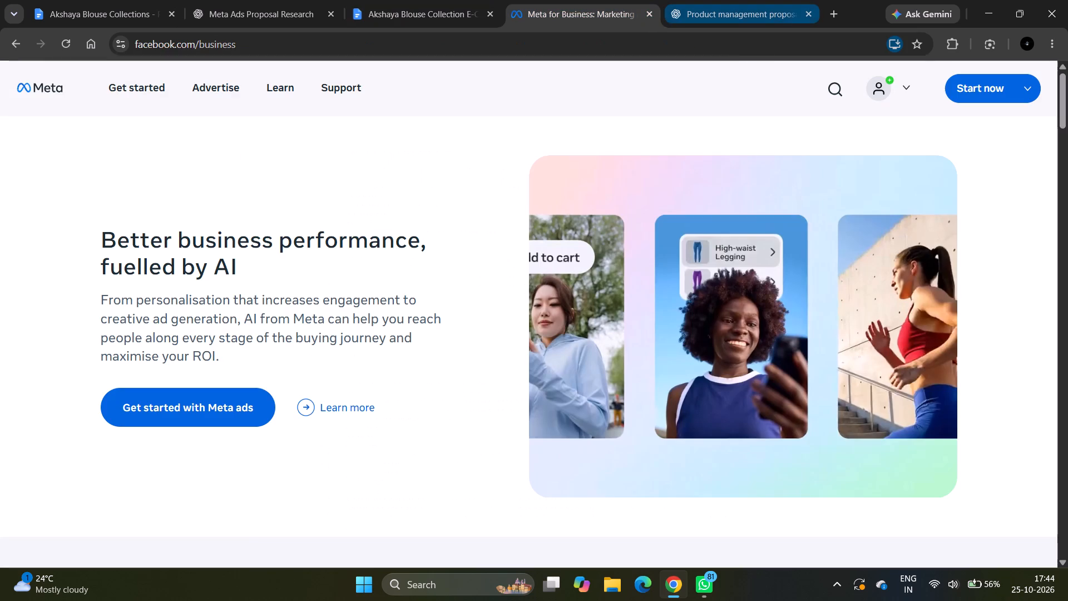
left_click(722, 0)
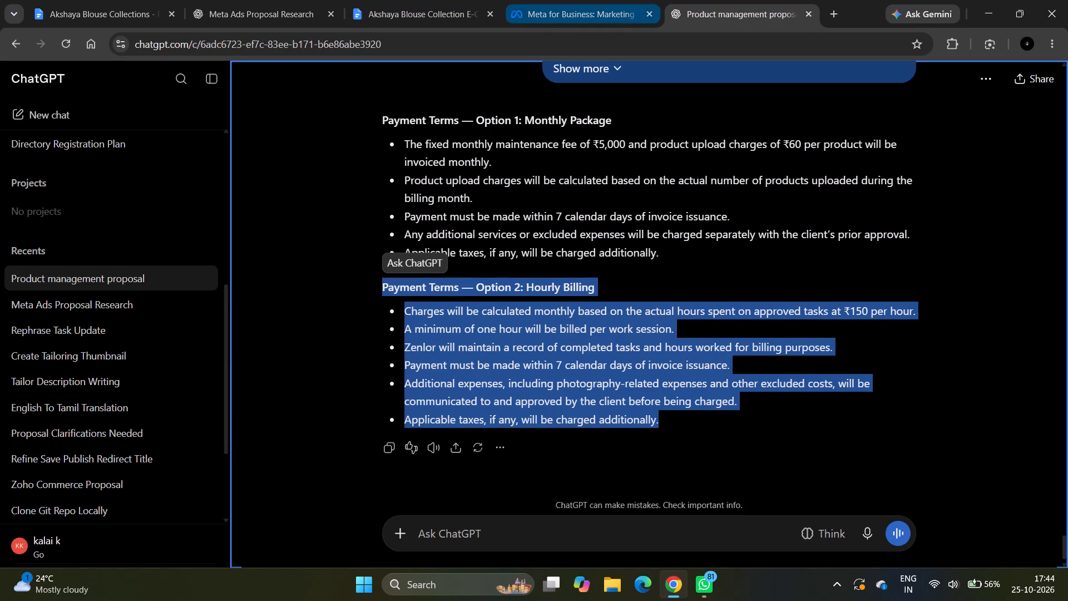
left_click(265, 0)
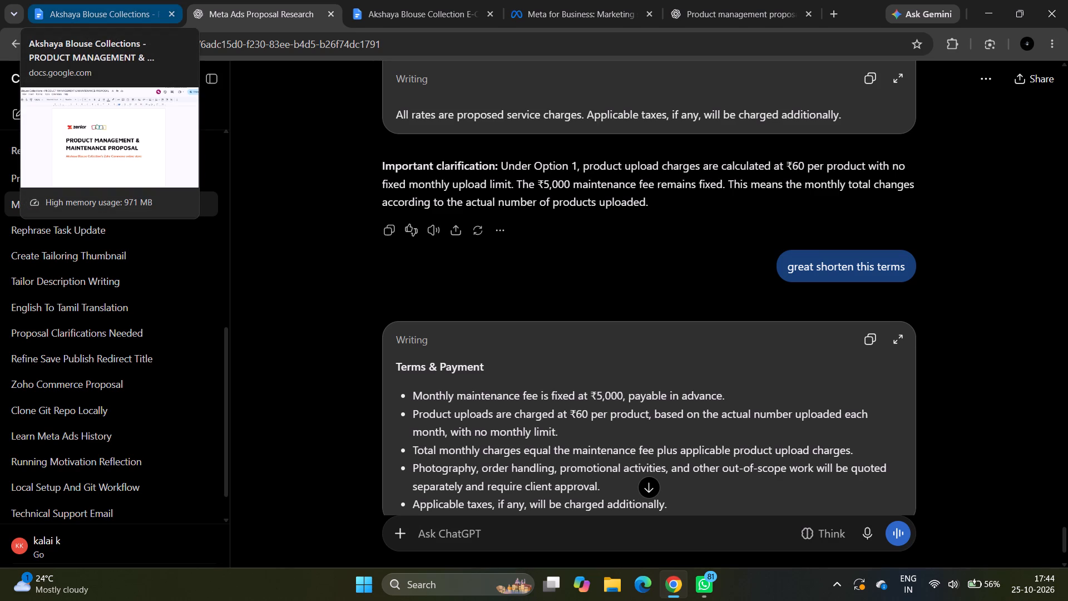
Skim the maintenance proposal from the cover page through the Thank You page and return to the cover.
left_click(97, 14)
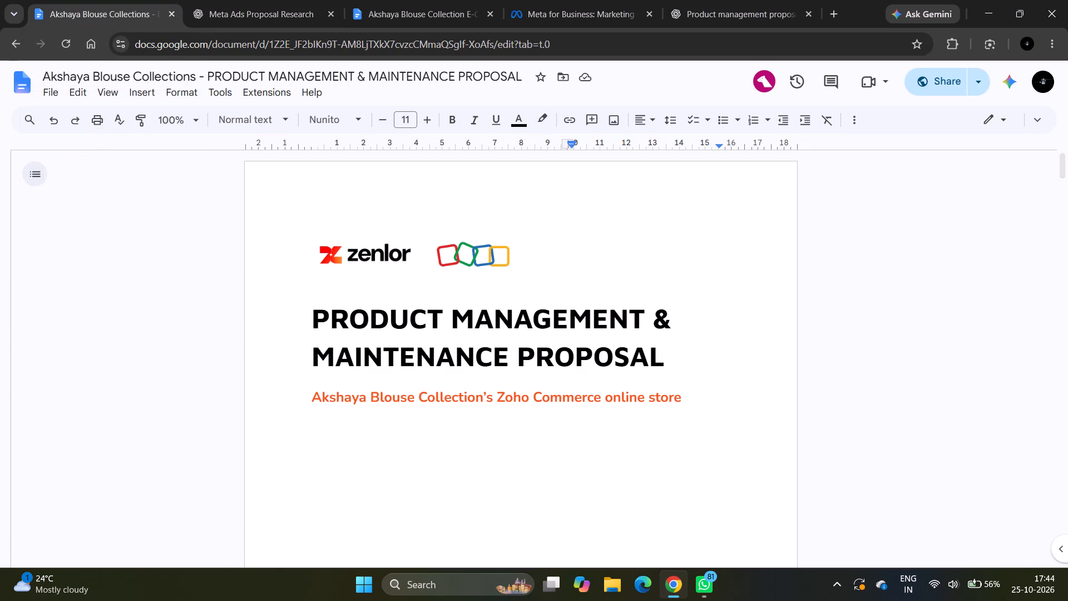
scroll(465, 375, "down", 7)
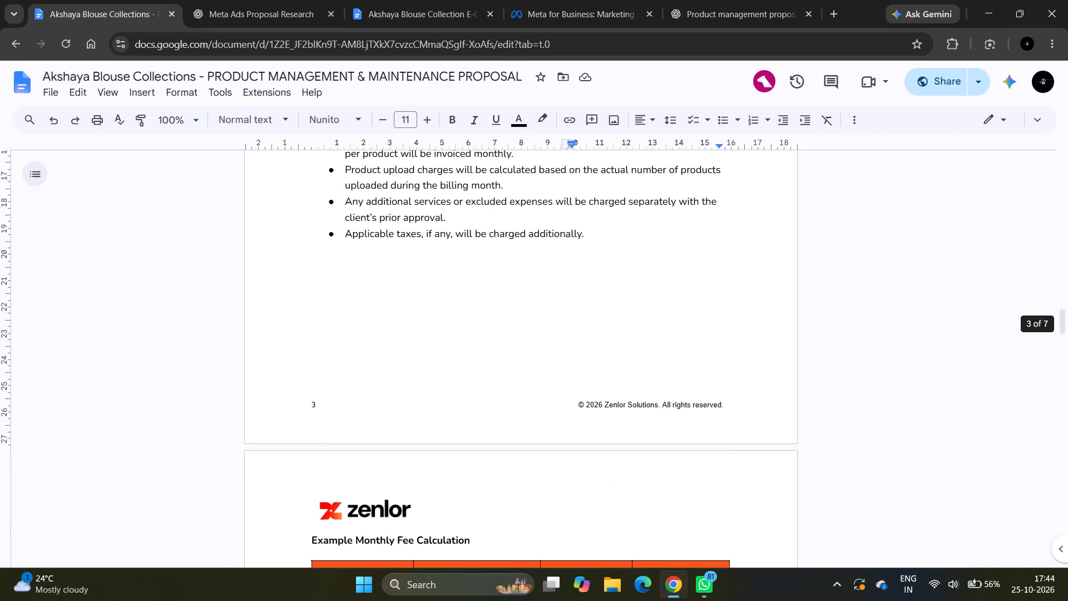
scroll(465, 375, "down", 6)
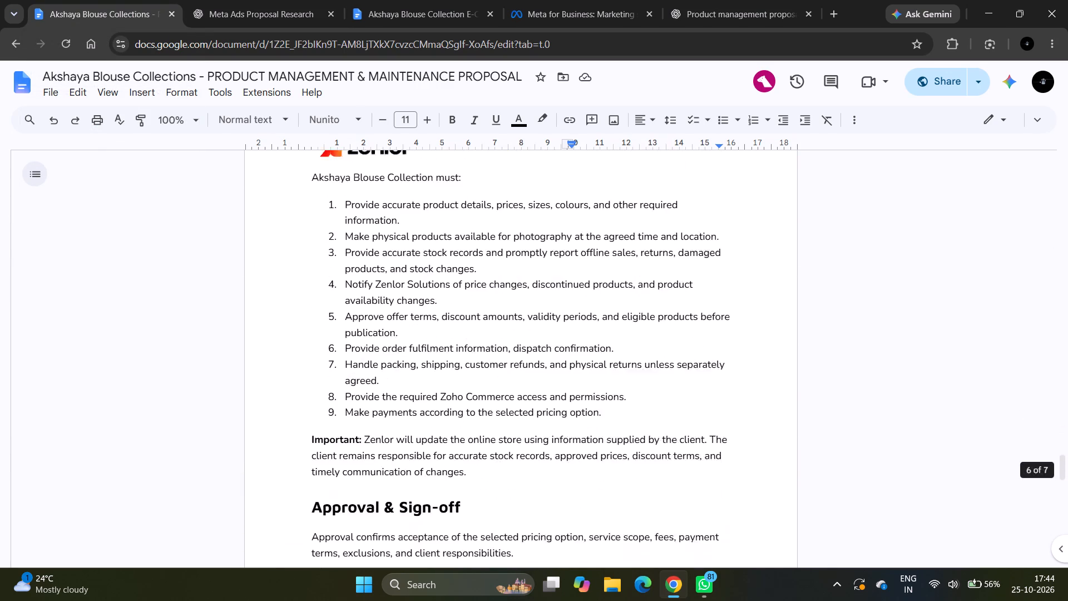
scroll(465, 375, "down", 6)
scroll(465, 375, "up", 6)
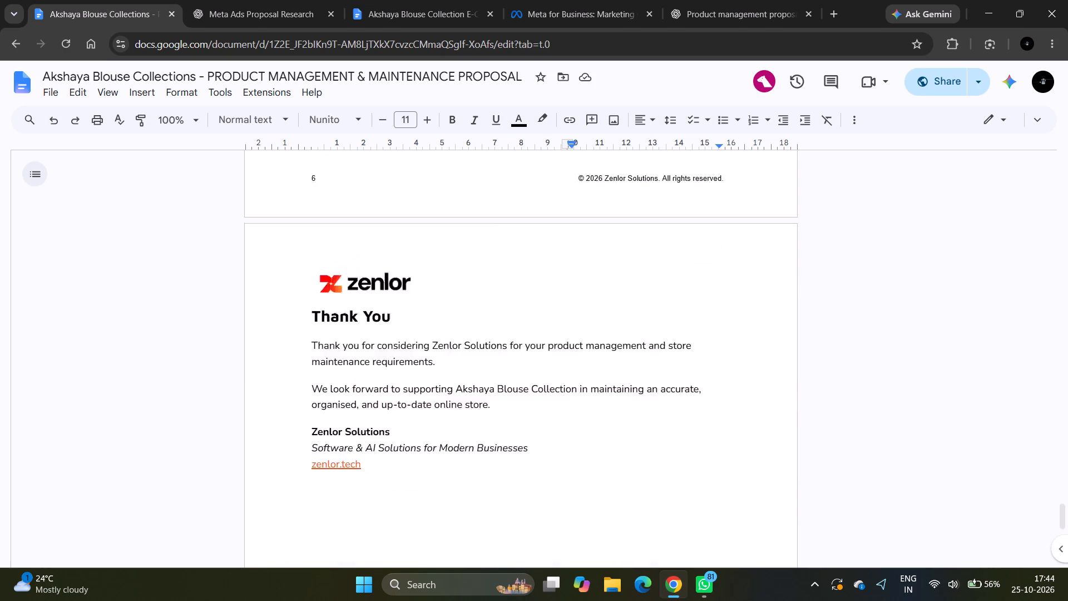
scroll(465, 375, "up", 17)
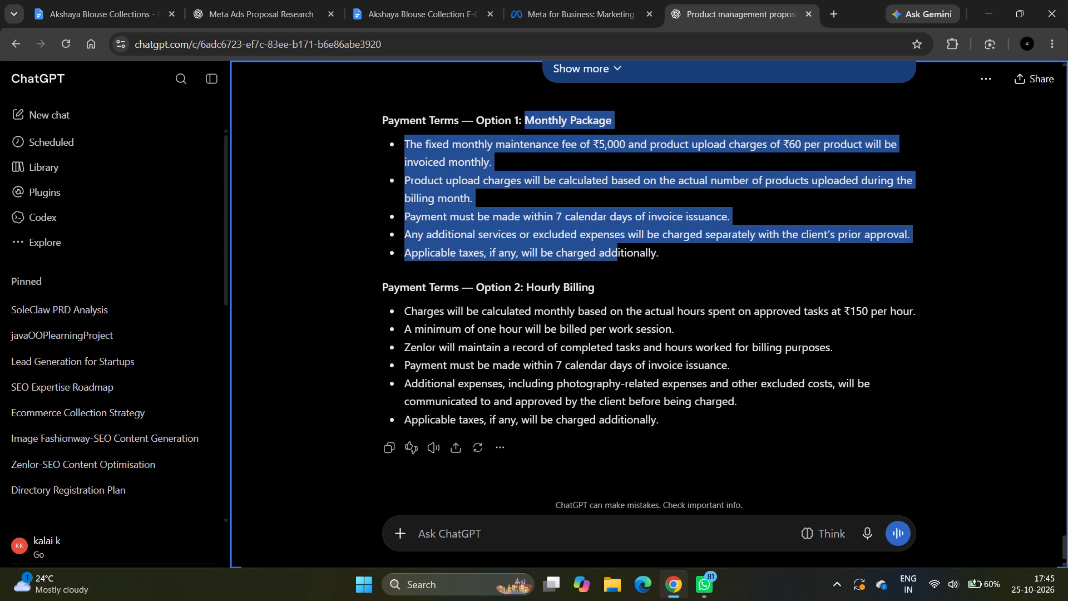
Return to the proposal document and check its later pages and the Option 2 payment terms.
left_click(146, 5)
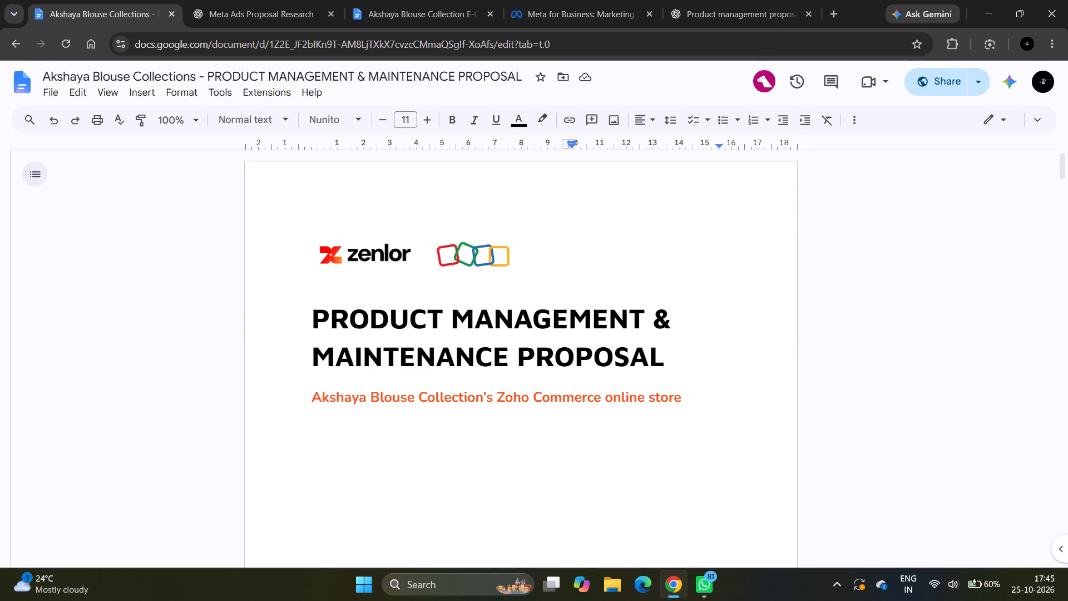
scroll(440, 318, "down", 12)
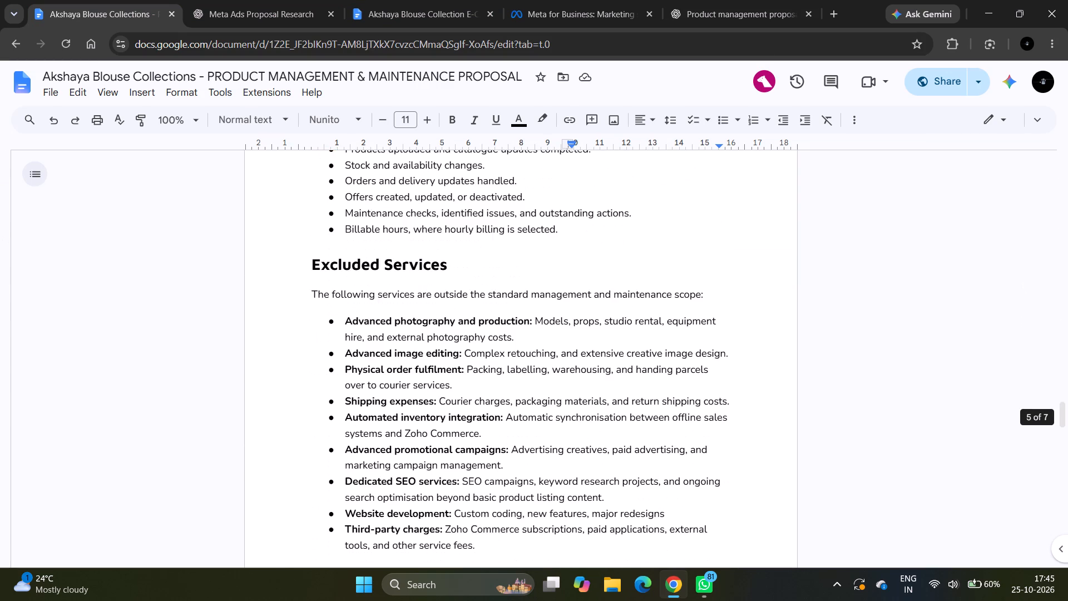
scroll(440, 318, "down", 4)
scroll(440, 318, "up", 1)
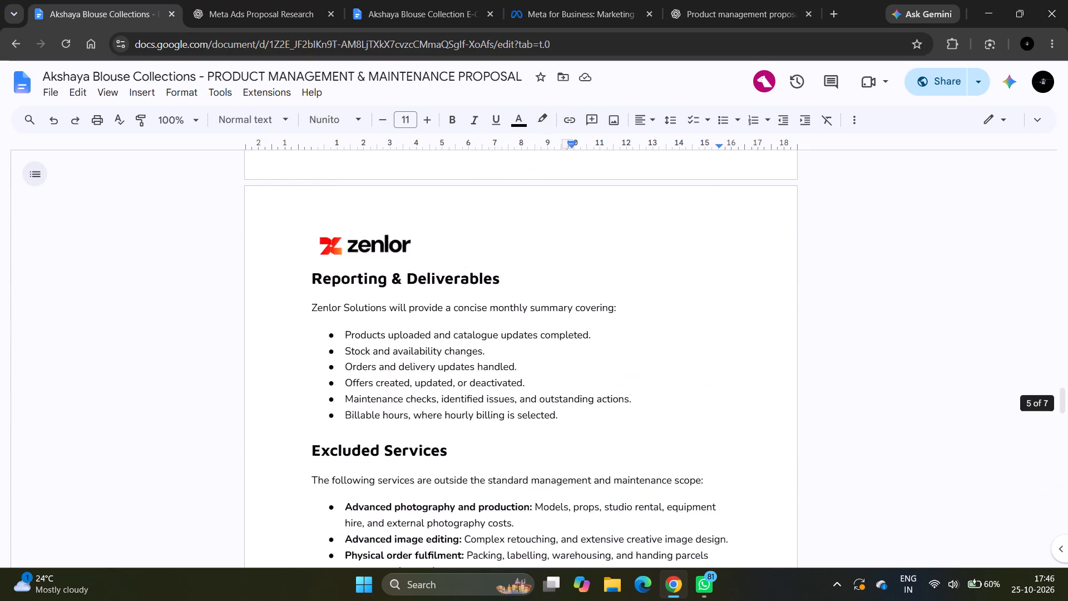
scroll(440, 318, "down", 3)
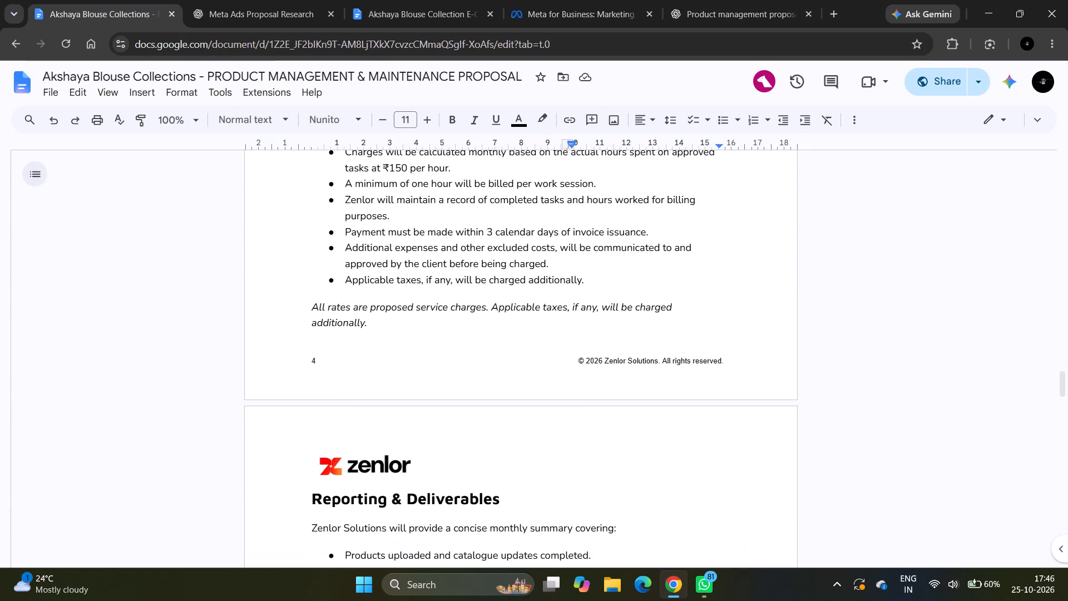
Remove the blank lines above the Client Responsibilities heading, keeping it on its own line directly below the excluded-services closing paragraph.
scroll(440, 318, "down", 7)
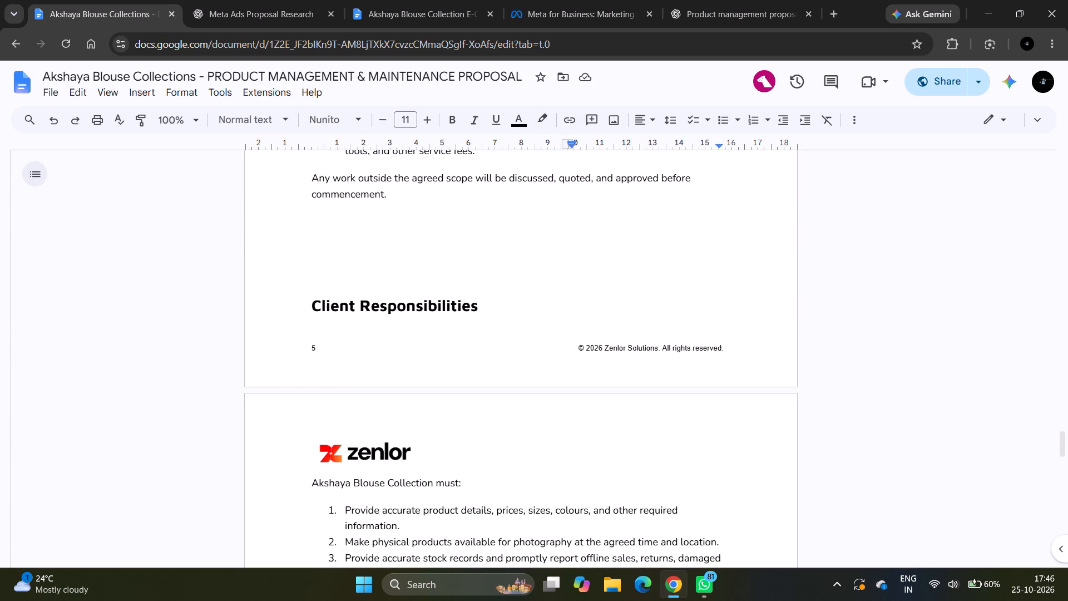
left_click(310, 302)
scroll(310, 302, "down", 2)
scroll(310, 302, "up", 1)
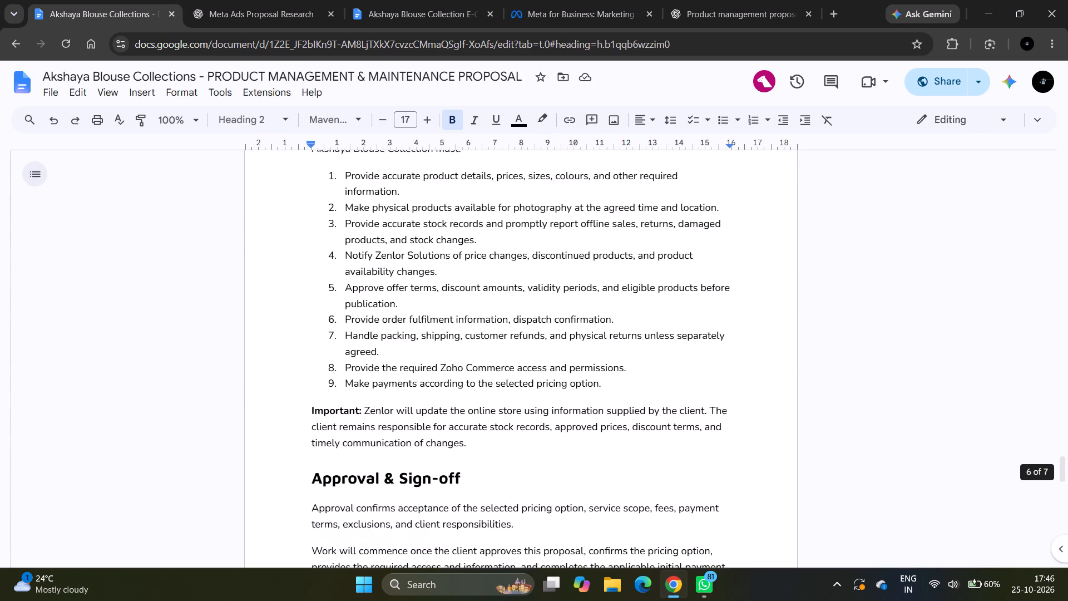
scroll(310, 302, "up", 1)
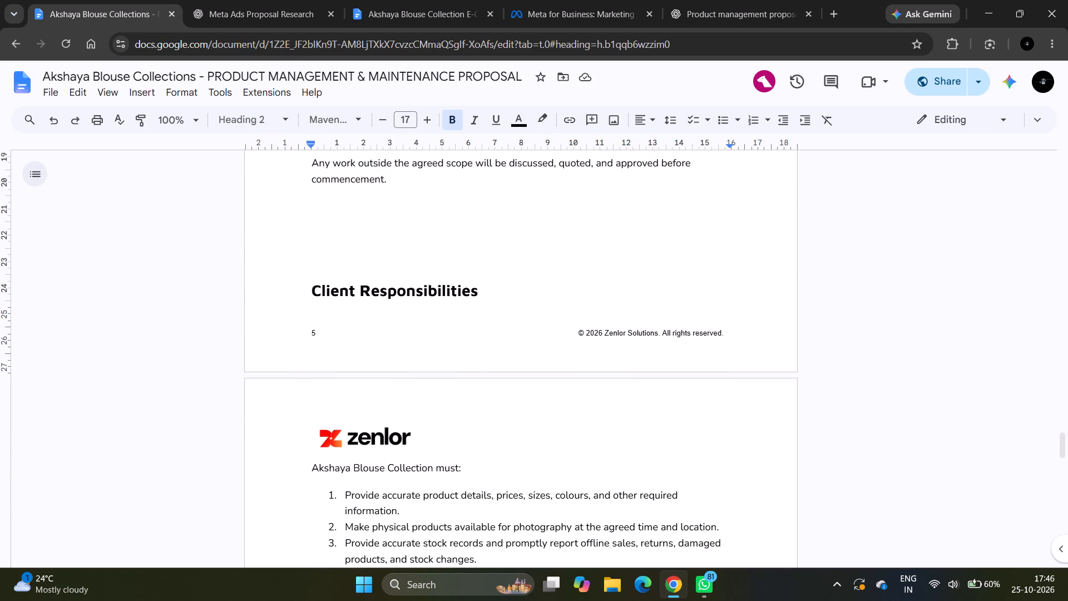
key("BackSpace")
key("BackSpace")
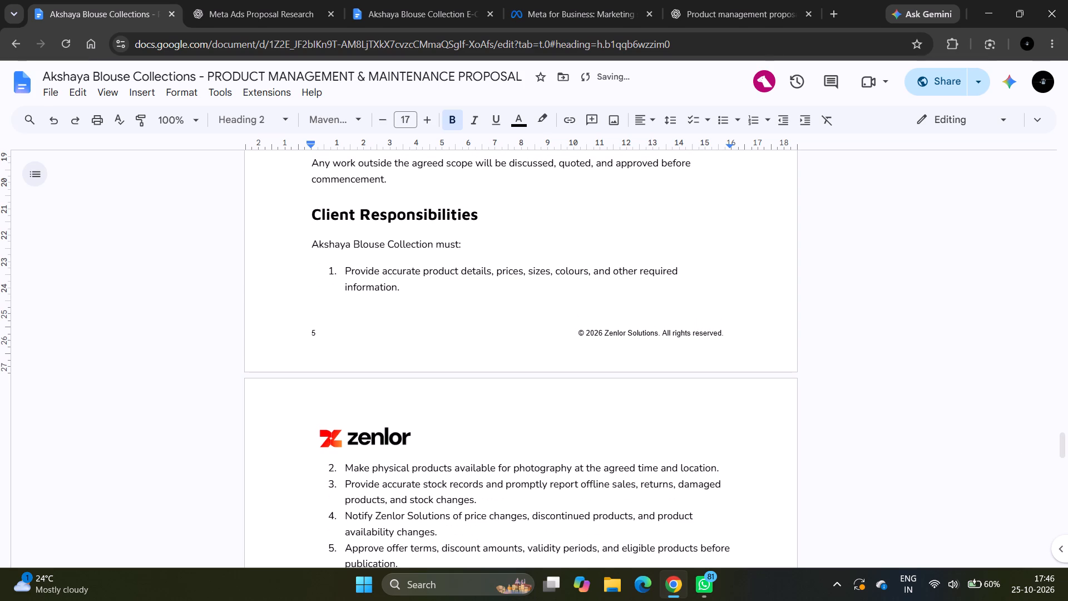
key("BackSpace")
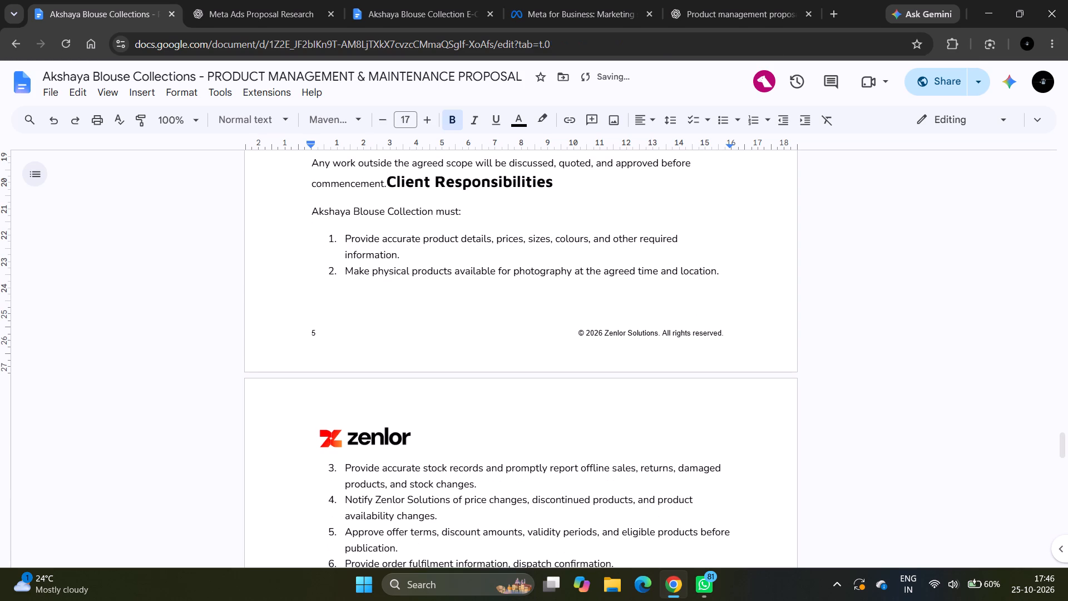
key("Return")
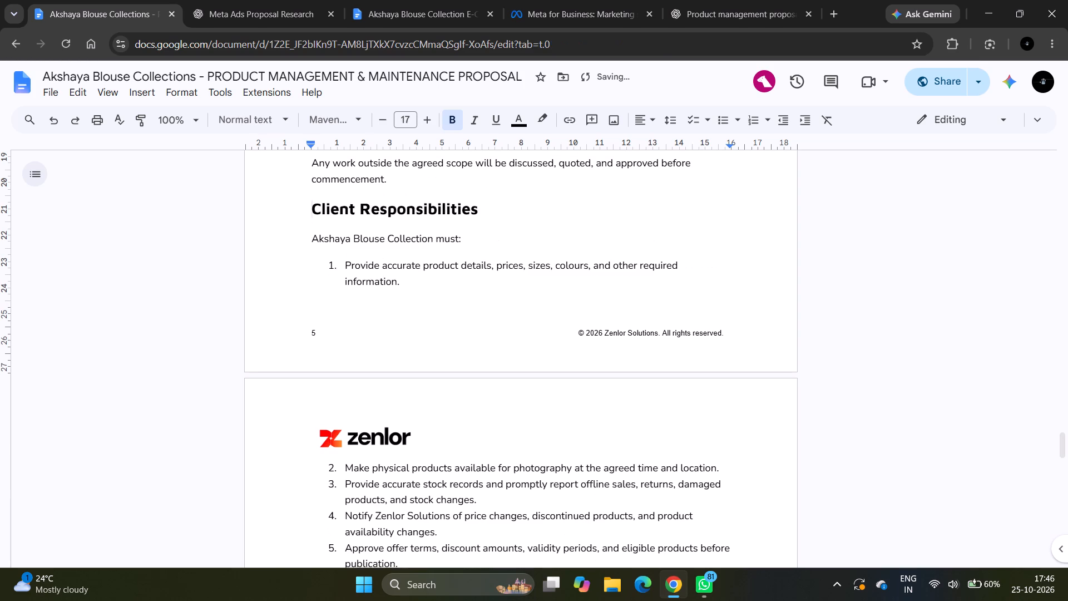
Review the proposal's layout back to the Option 1 payment terms and forward to the end of the last page.
scroll(446, 234, "up", 4)
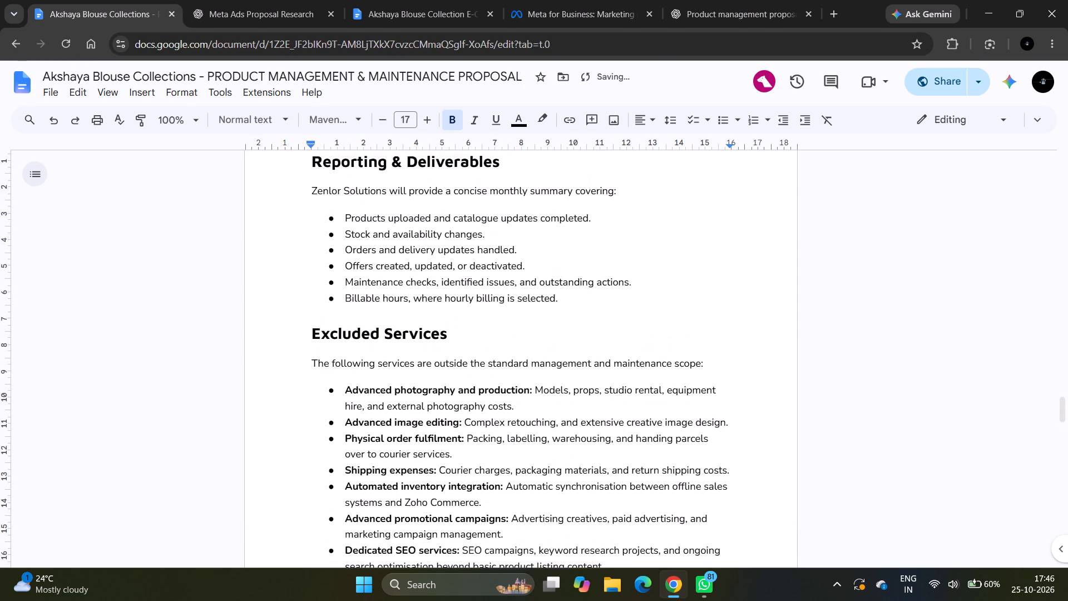
scroll(446, 234, "up", 4)
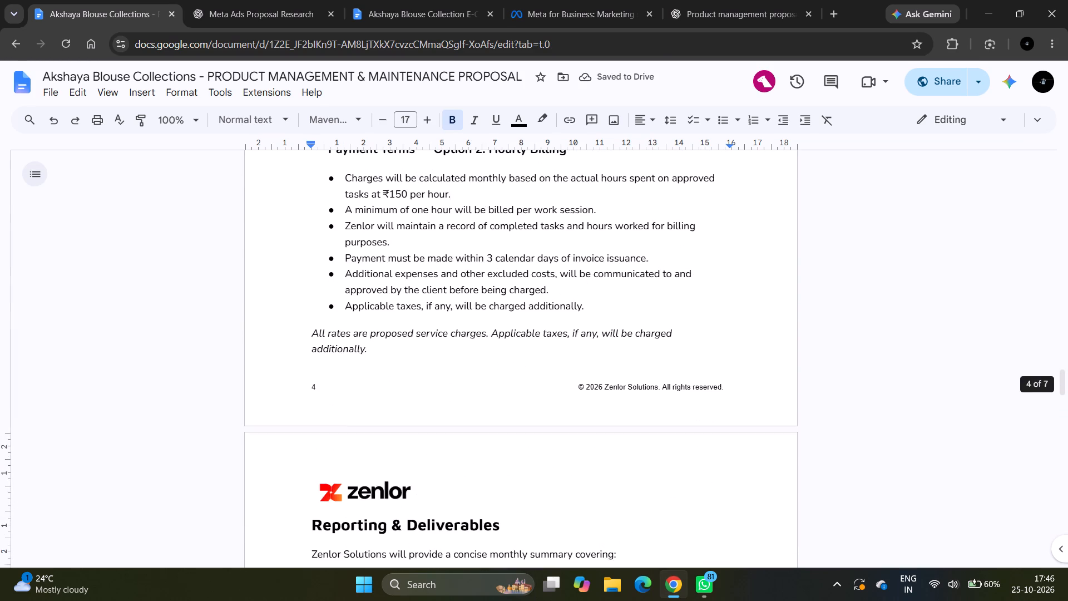
scroll(446, 234, "up", 4)
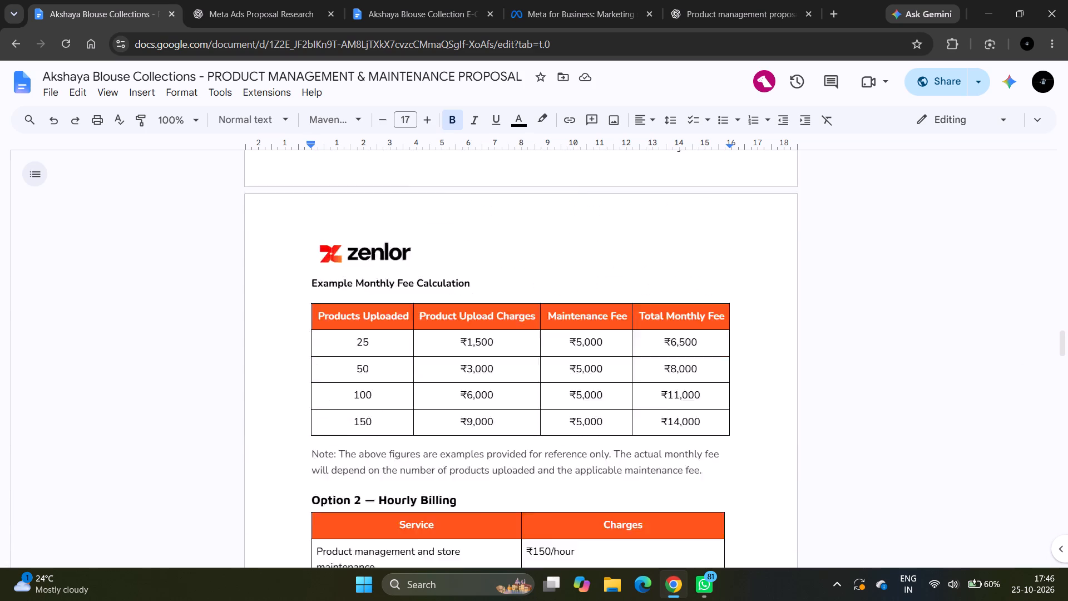
scroll(446, 234, "up", 4)
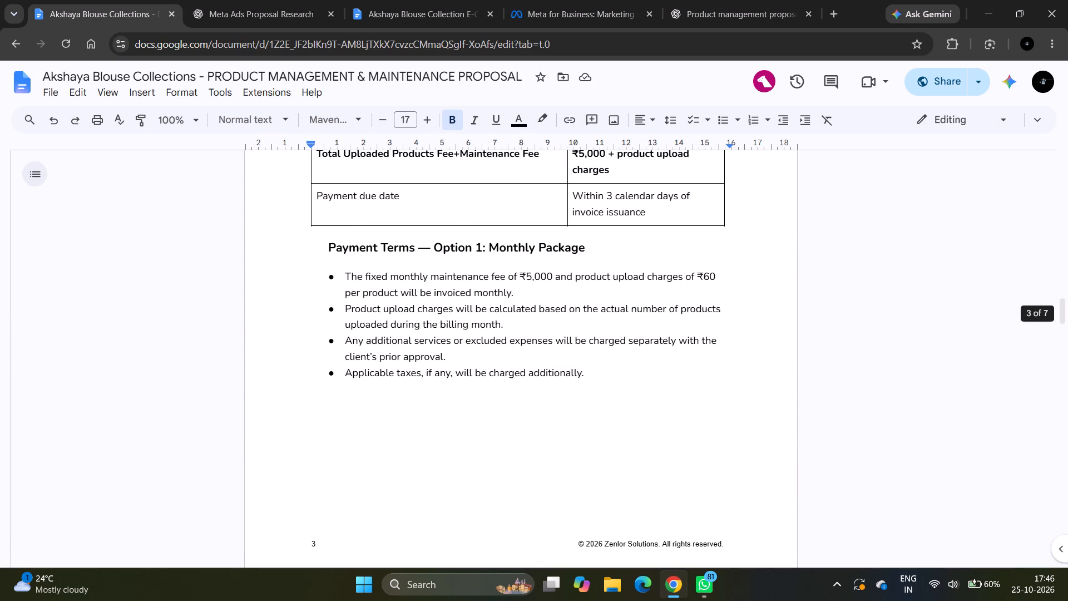
scroll(446, 234, "down", 6)
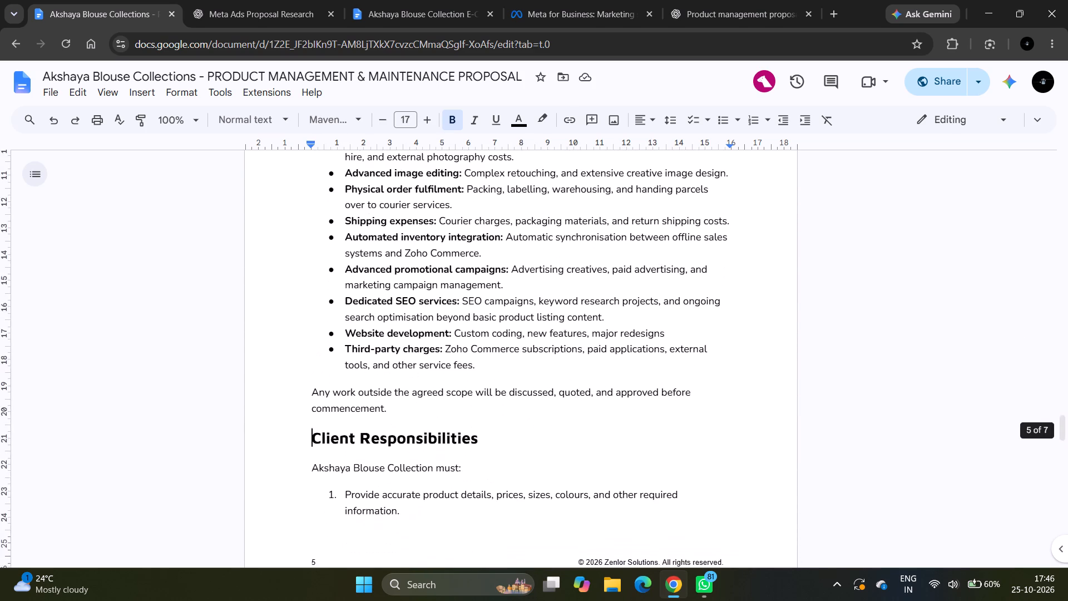
scroll(446, 234, "down", 3)
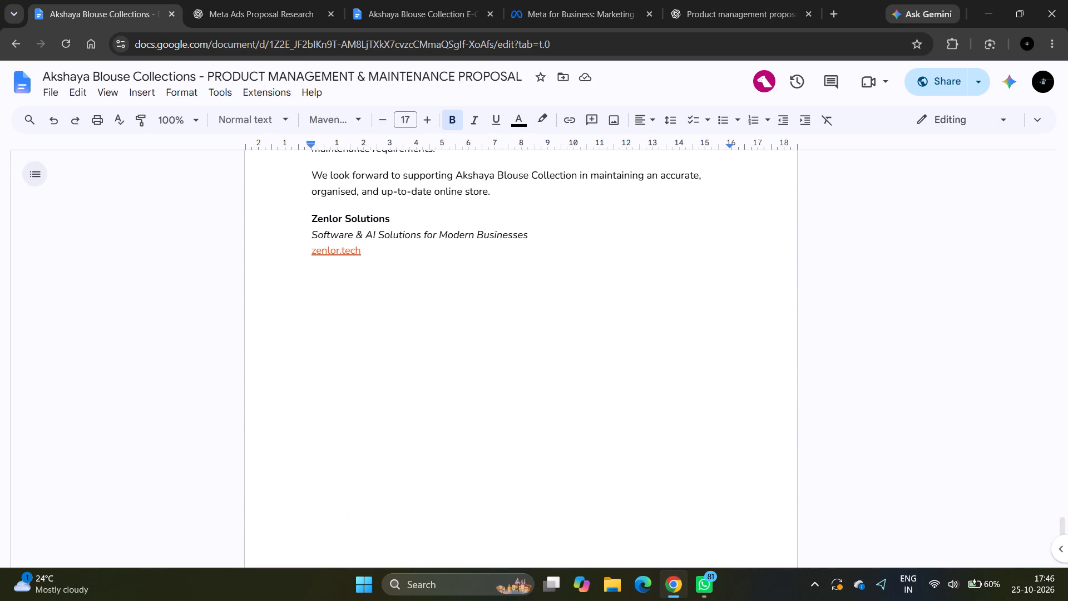
scroll(446, 234, "down", 1)
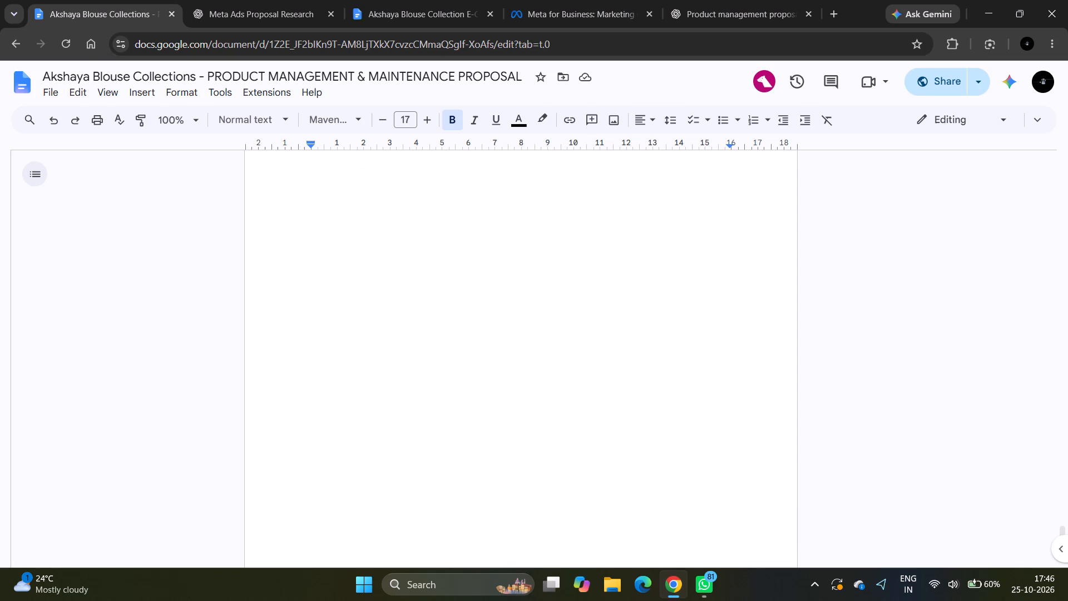
Review the proposal from its closing page back to the Store Maintenance section and forward again to the end of page 7.
scroll(446, 234, "down", 1)
scroll(446, 234, "up", 2)
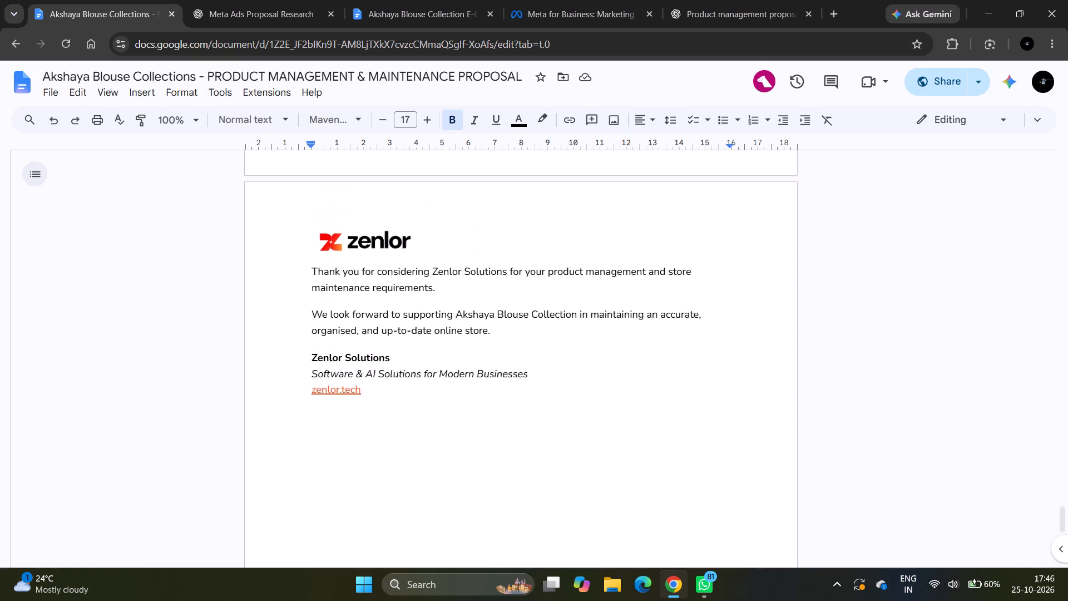
scroll(446, 234, "up", 4)
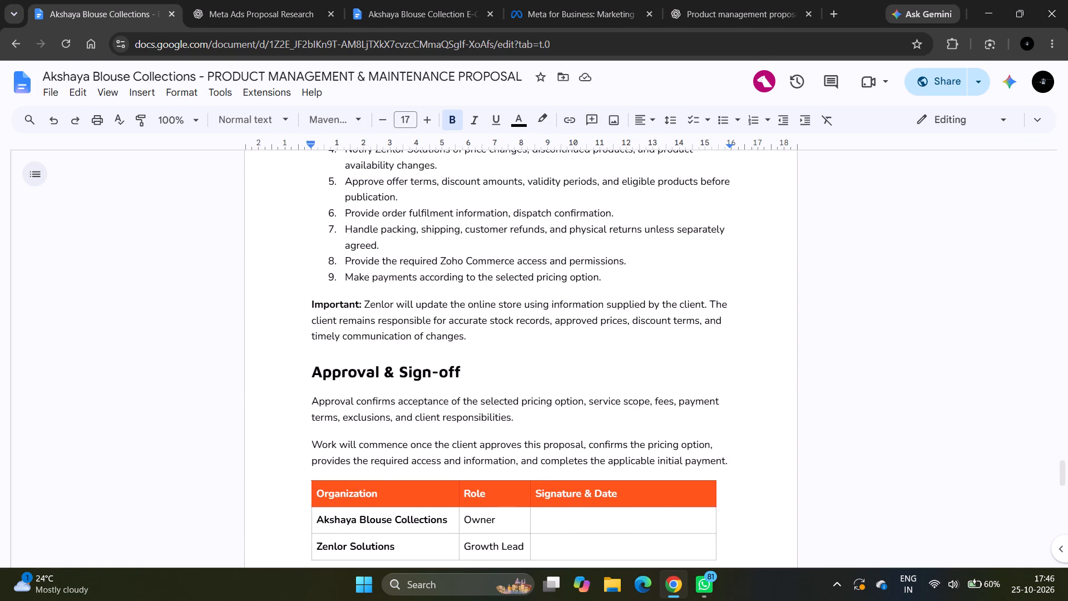
scroll(446, 234, "up", 6)
scroll(446, 234, "down", 11)
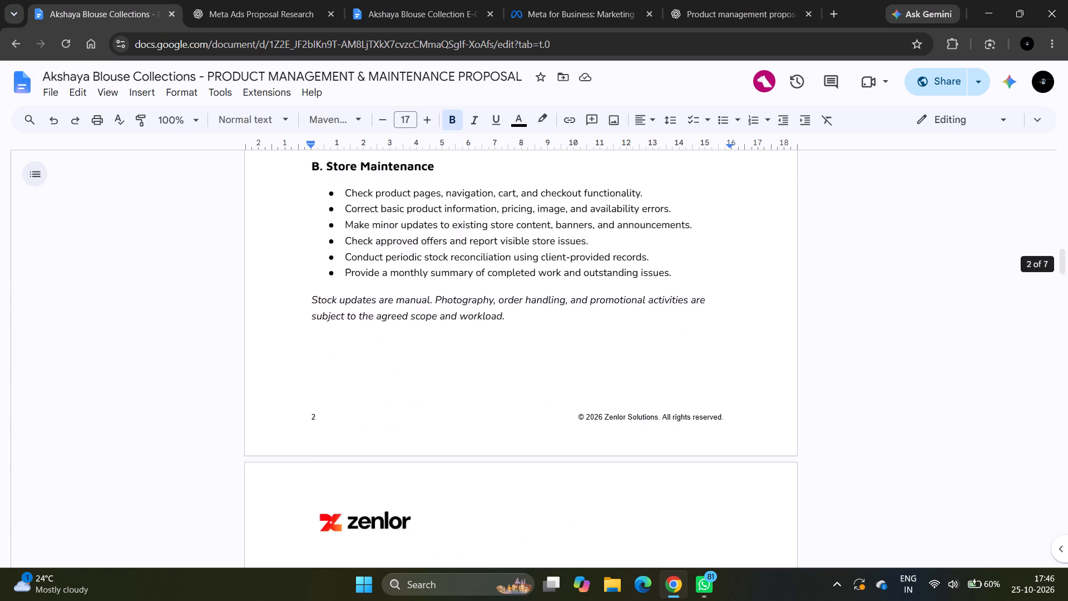
scroll(446, 234, "down", 8)
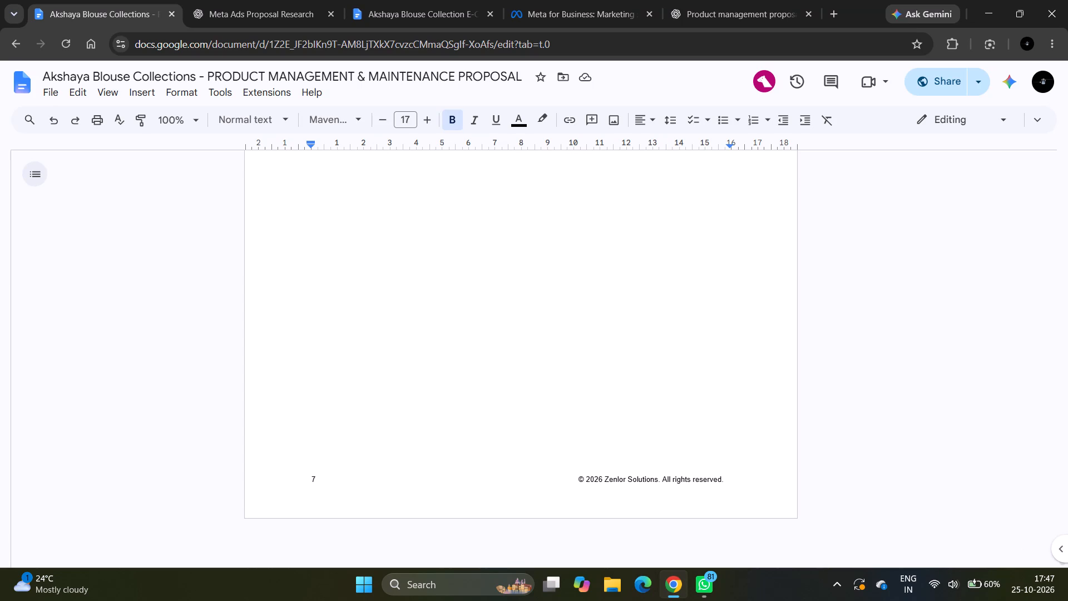
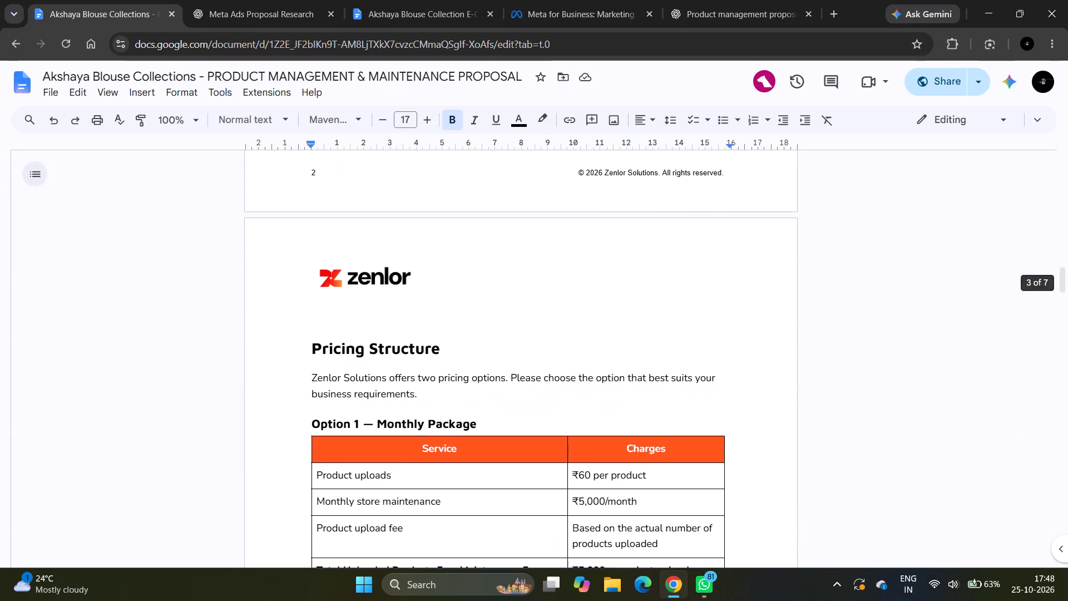
scroll(416, 295, "down", 1)
scroll(416, 295, "up", 1)
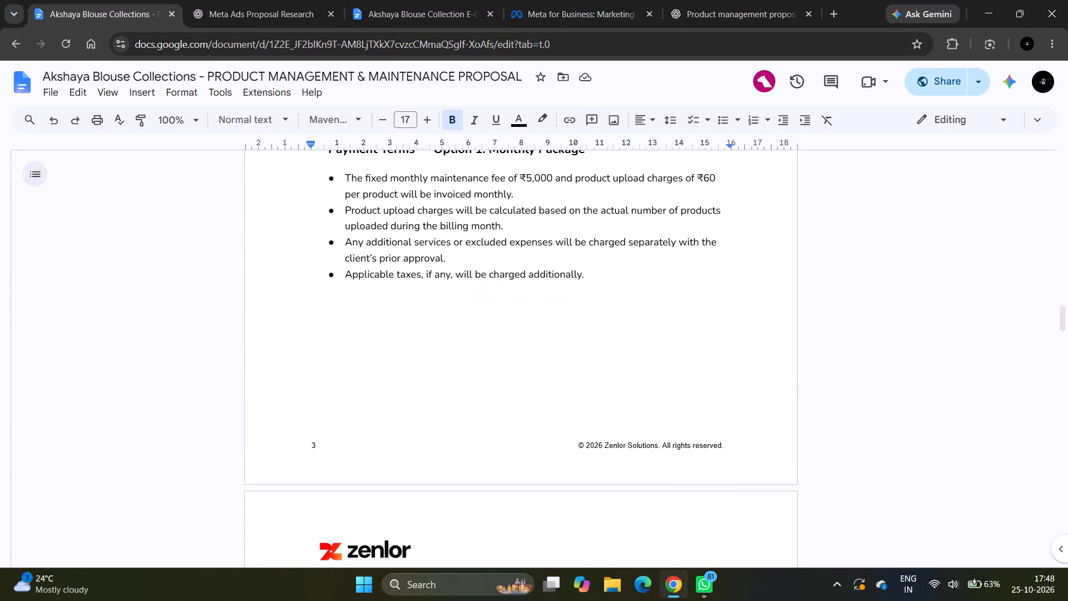
scroll(416, 311, "up", 2)
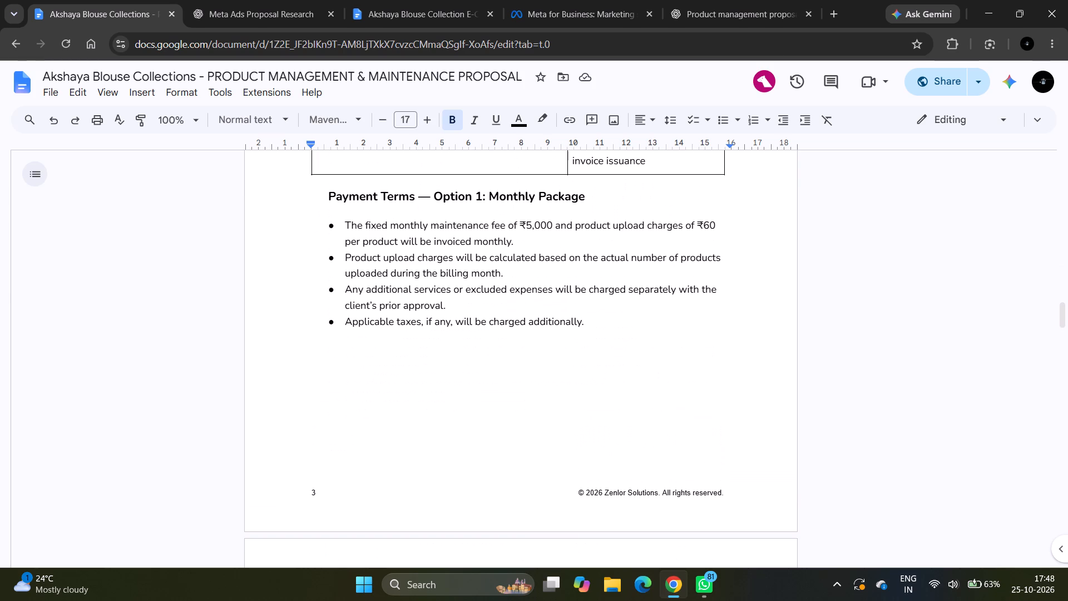
scroll(416, 311, "up", 1)
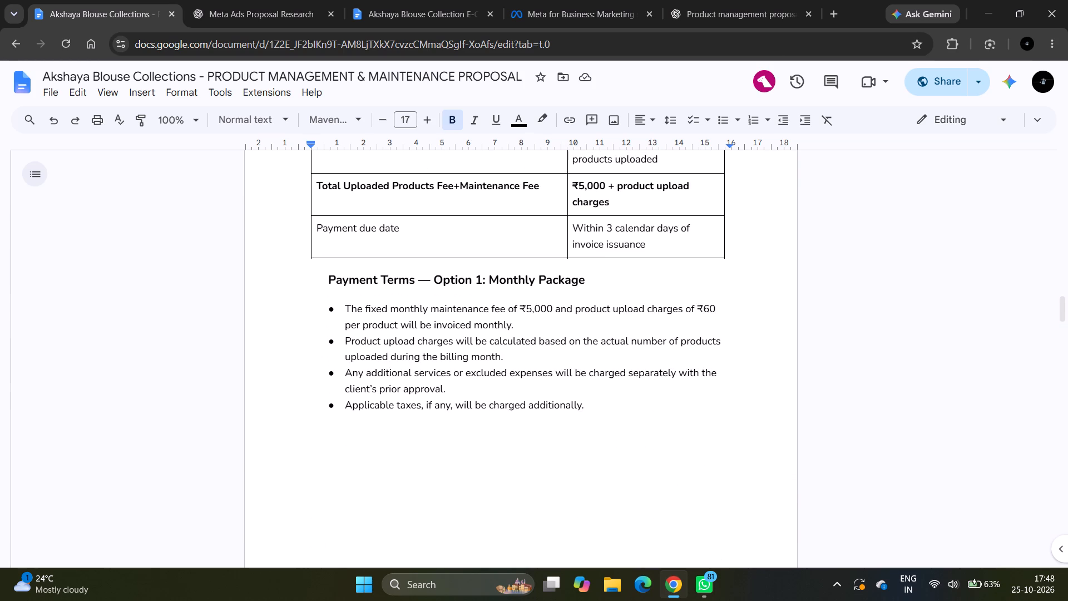
Delete the bullet requiring payment within 3 calendar days of invoice issuance from the Option 2: Hourly Billing payment terms.
scroll(464, 242, "down", 4)
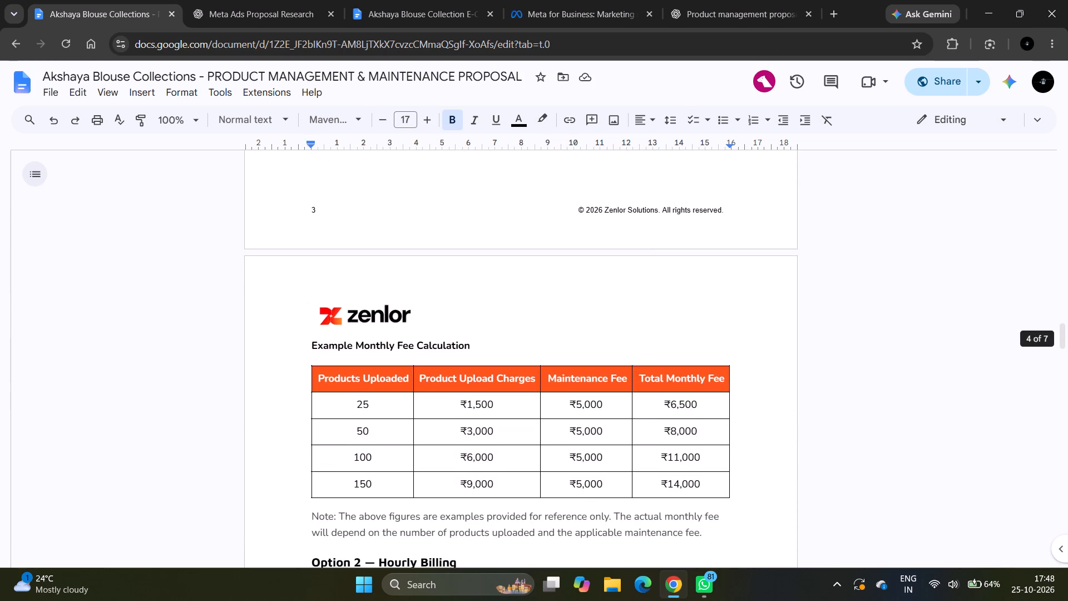
scroll(464, 242, "down", 5)
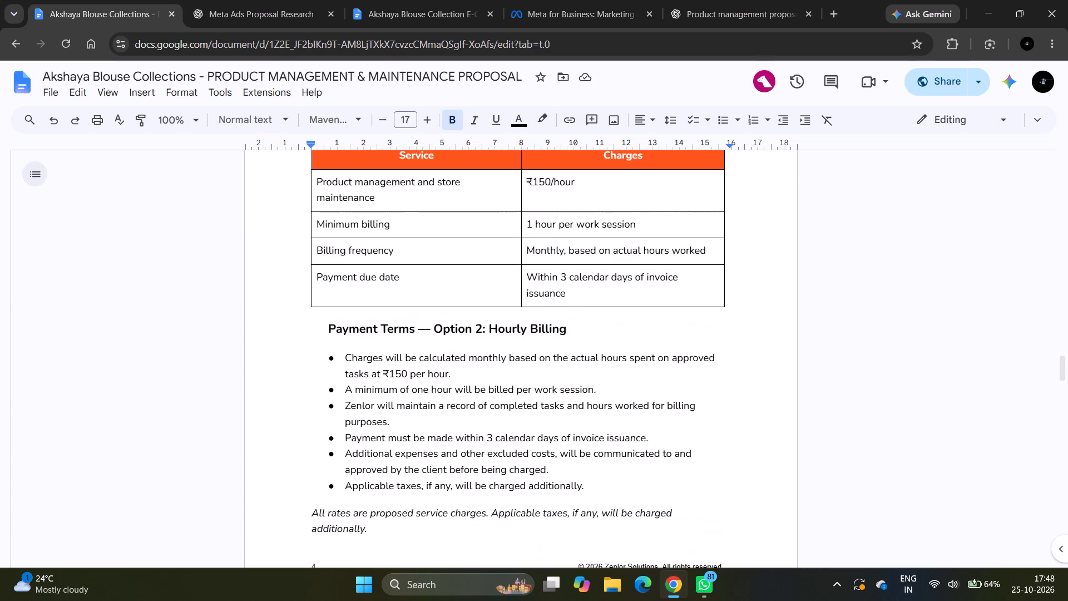
scroll(464, 242, "down", 1)
left_click_drag(660, 364, 625, 348)
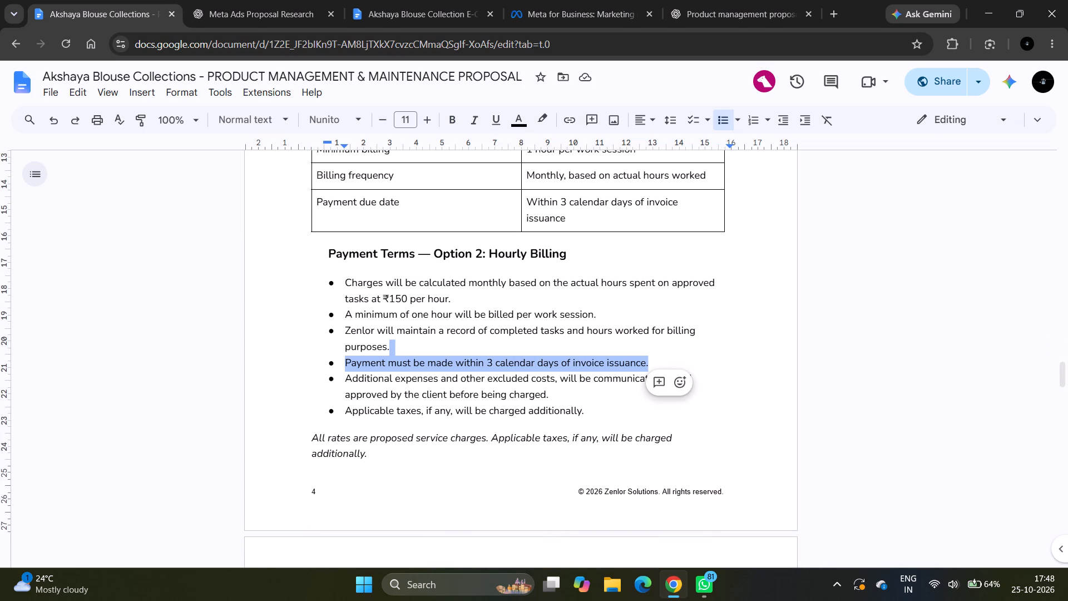
key("bracketright")
key("BackSpace")
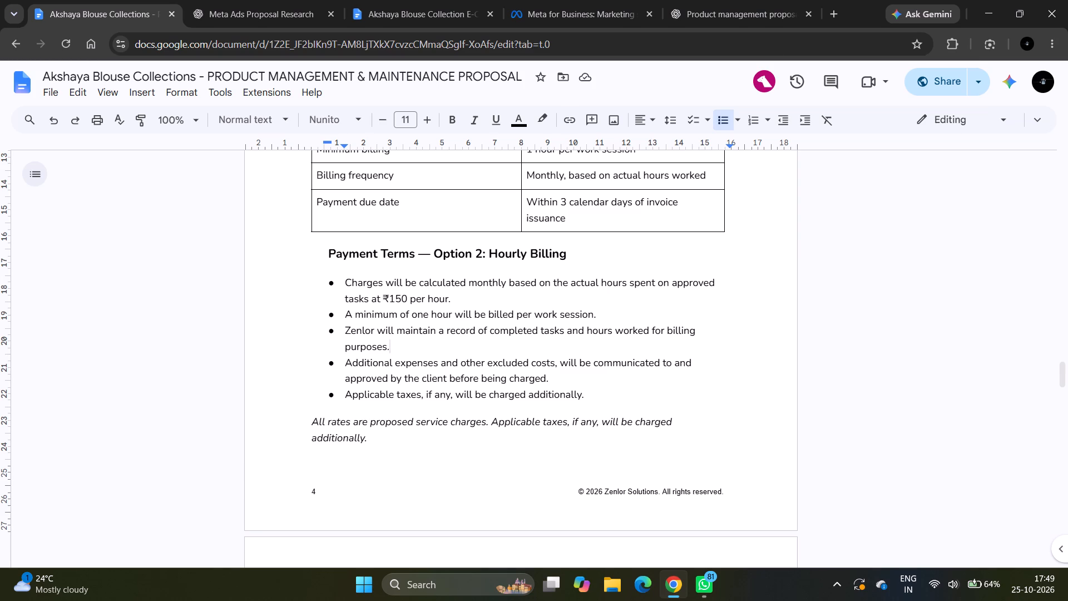
Shorten the Option 2 payment terms heading to "Payment Terms".
left_click_drag(414, 254, 565, 254)
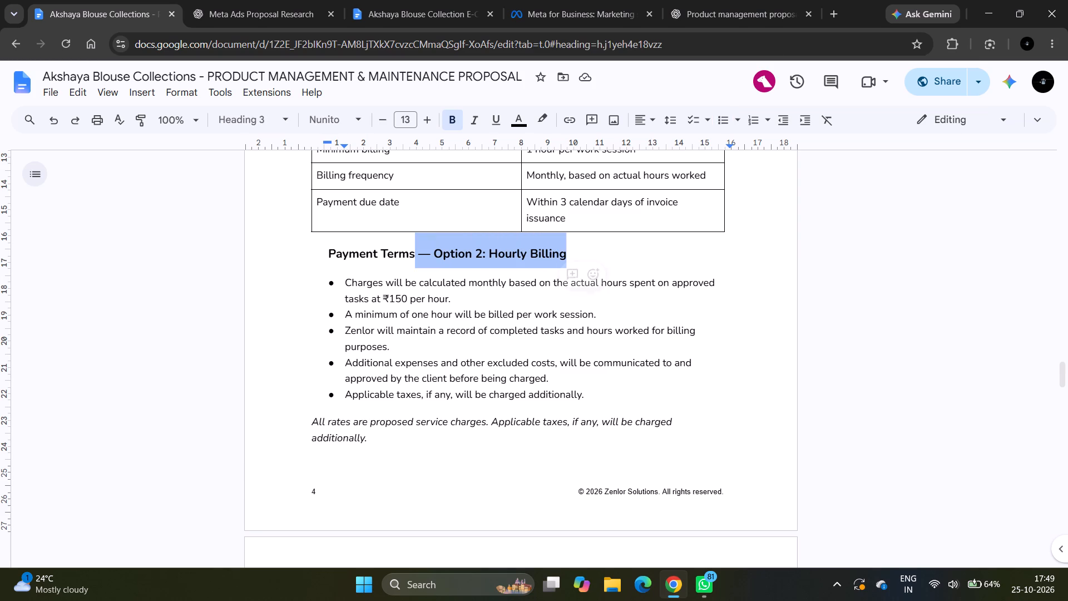
key("bracketright")
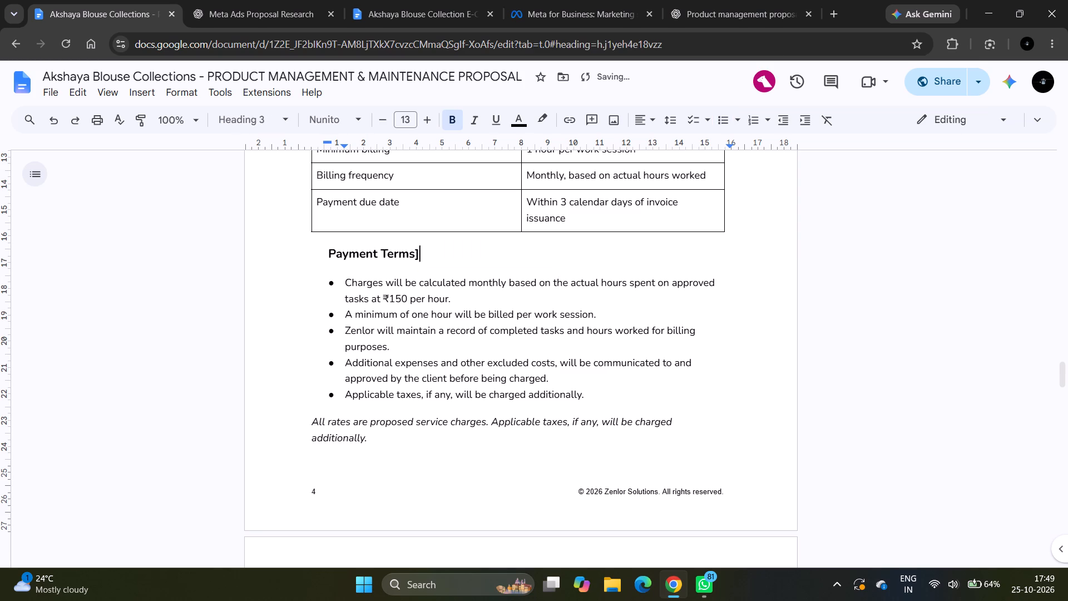
key("BackSpace")
Shorten the Option 1 payment terms heading below the Monthly Package table to "Payment Terms".
scroll(565, 254, "up", 2)
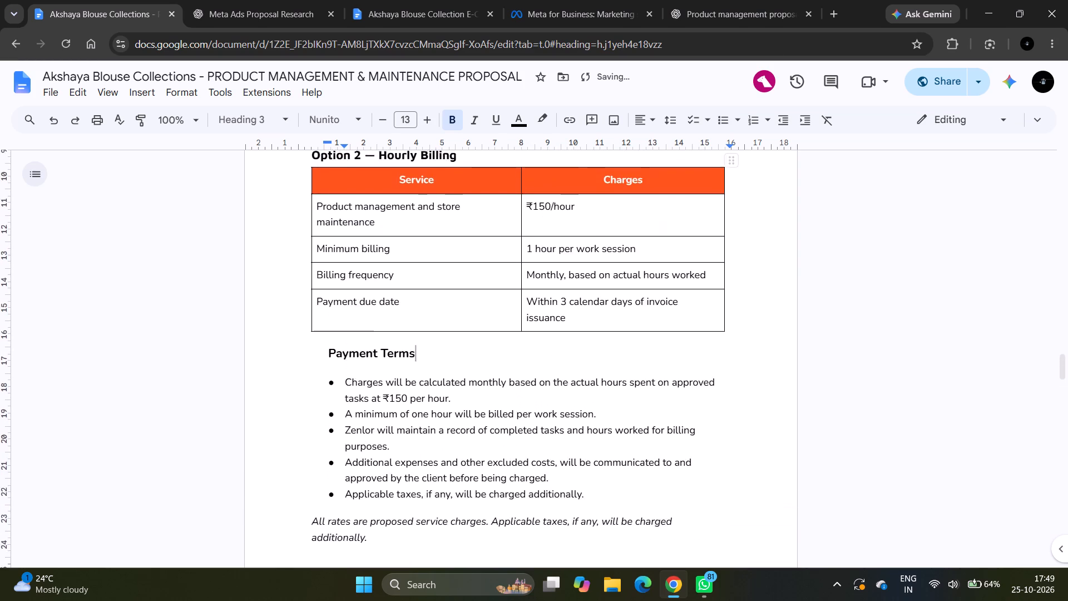
scroll(565, 254, "up", 5)
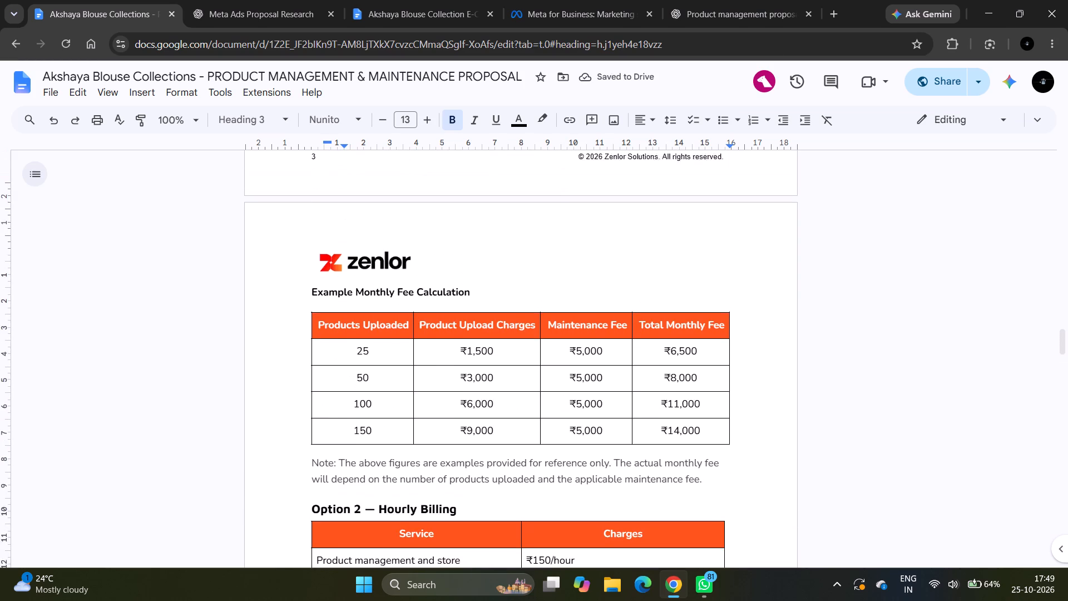
scroll(565, 254, "up", 3)
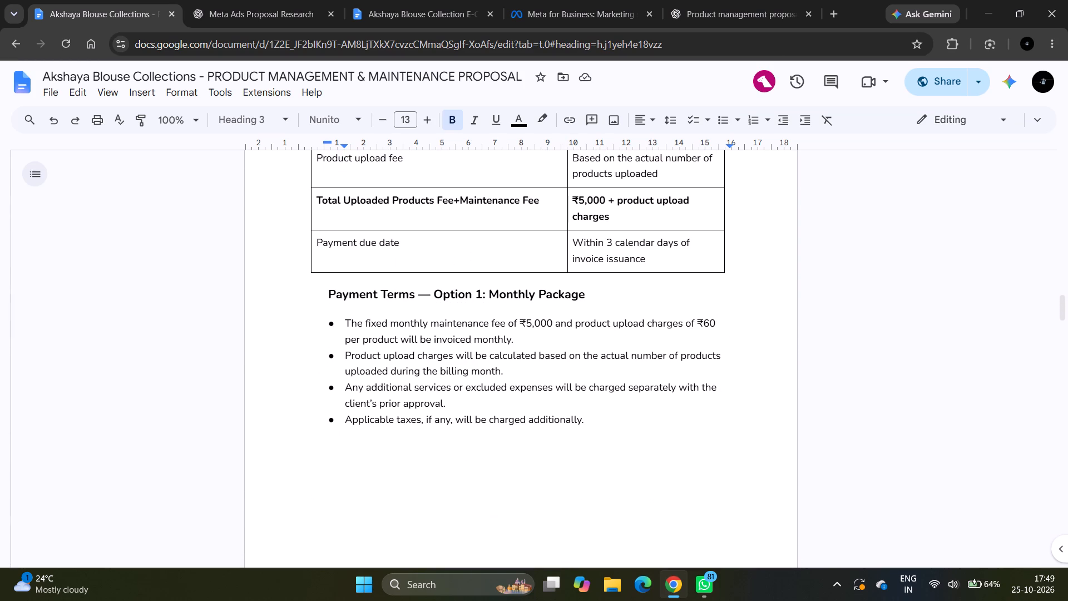
left_click_drag(413, 296, 575, 311)
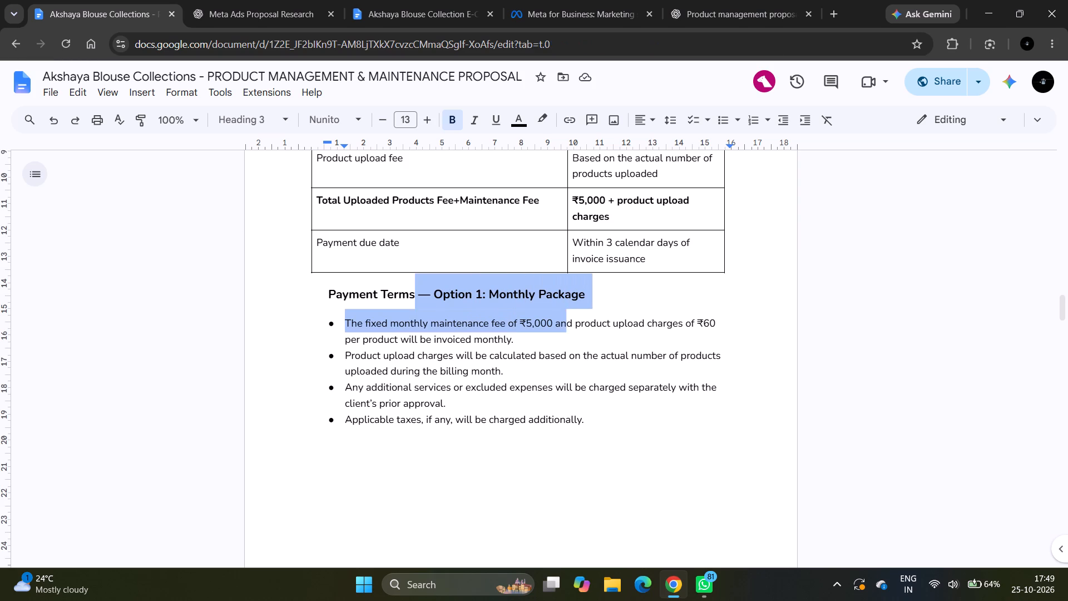
left_click_drag(575, 311, 582, 300)
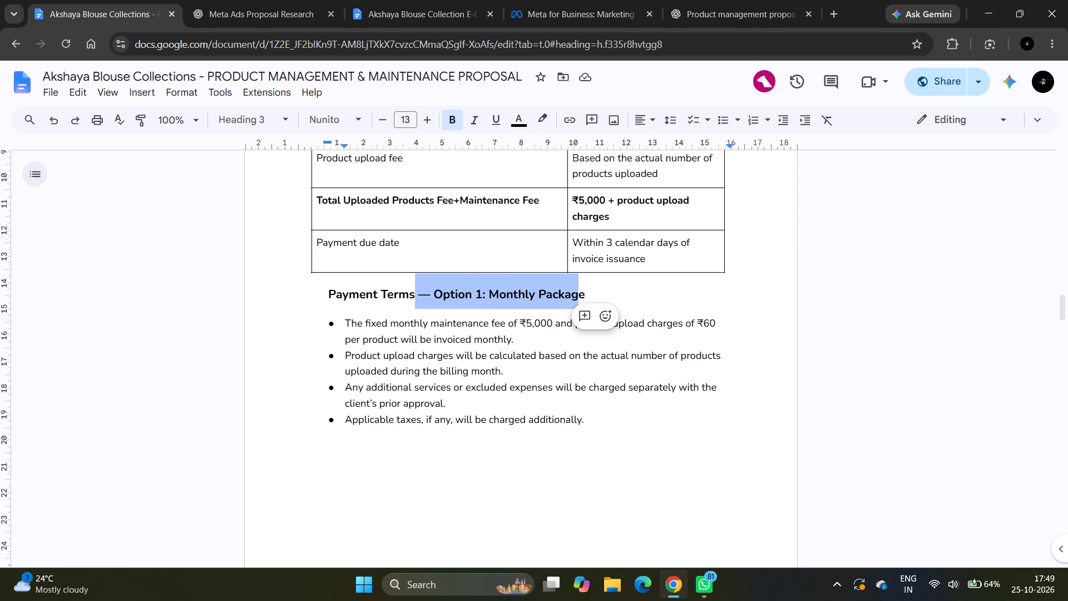
key("bracketright")
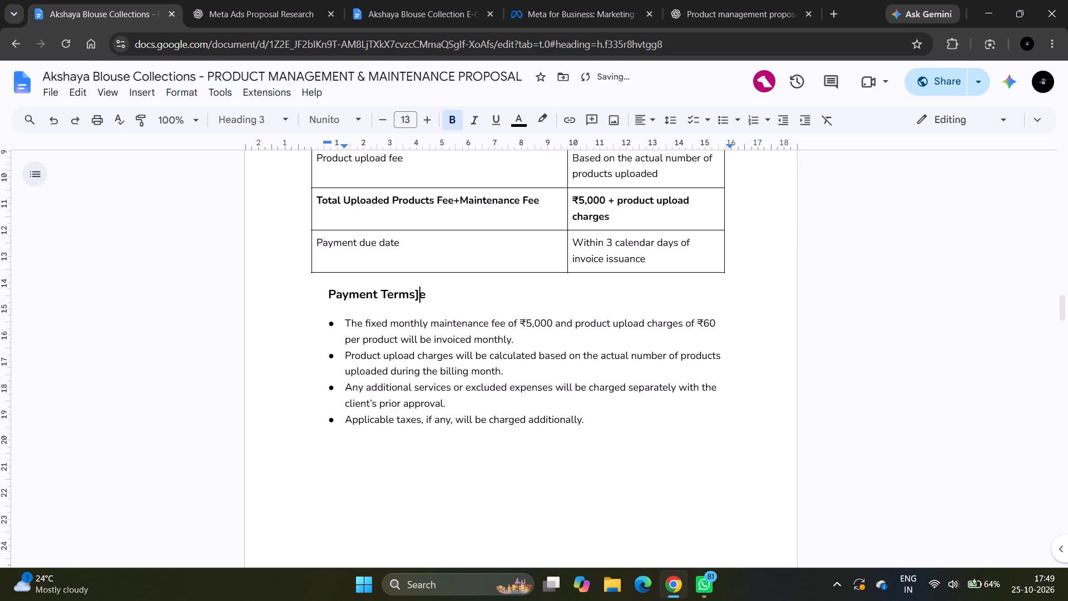
key("Right")
key("BackSpace")
key("BackSpace")
Review the proposal's pages from the Option 1 payment terms onward through Reporting & Deliverables.
scroll(599, 376, "down", 7)
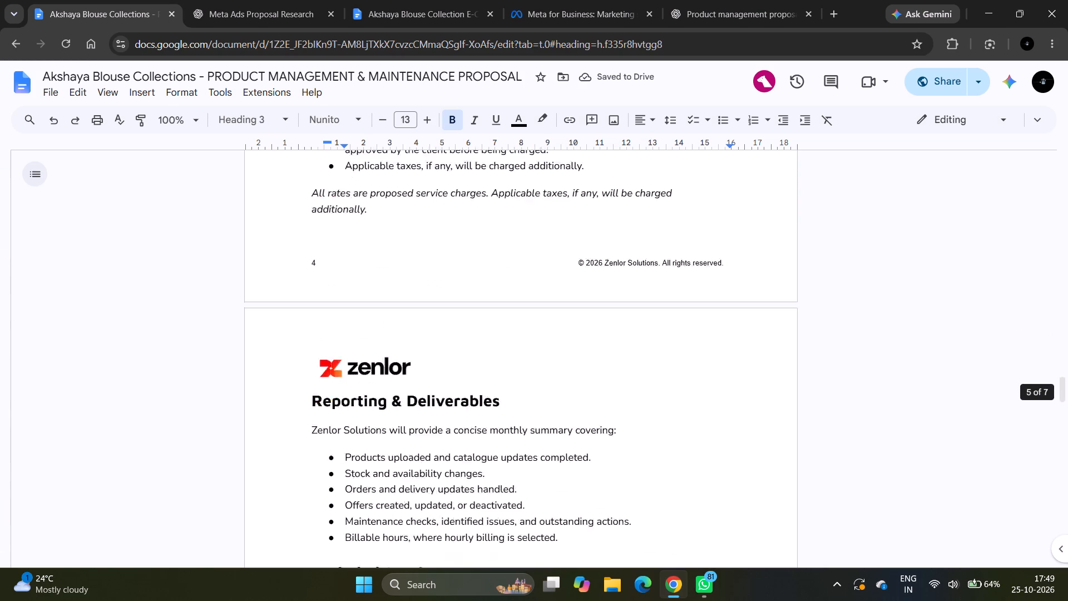
scroll(599, 376, "down", 6)
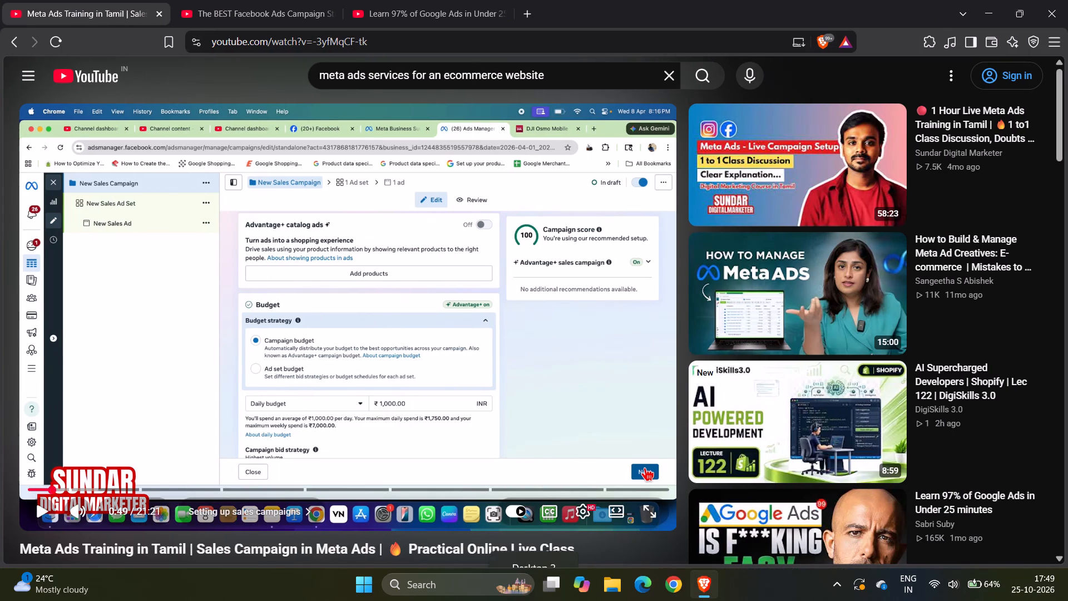
Switch to Brave and resume playing the Meta Ads Training in Tamil sales campaign video.
key("space")
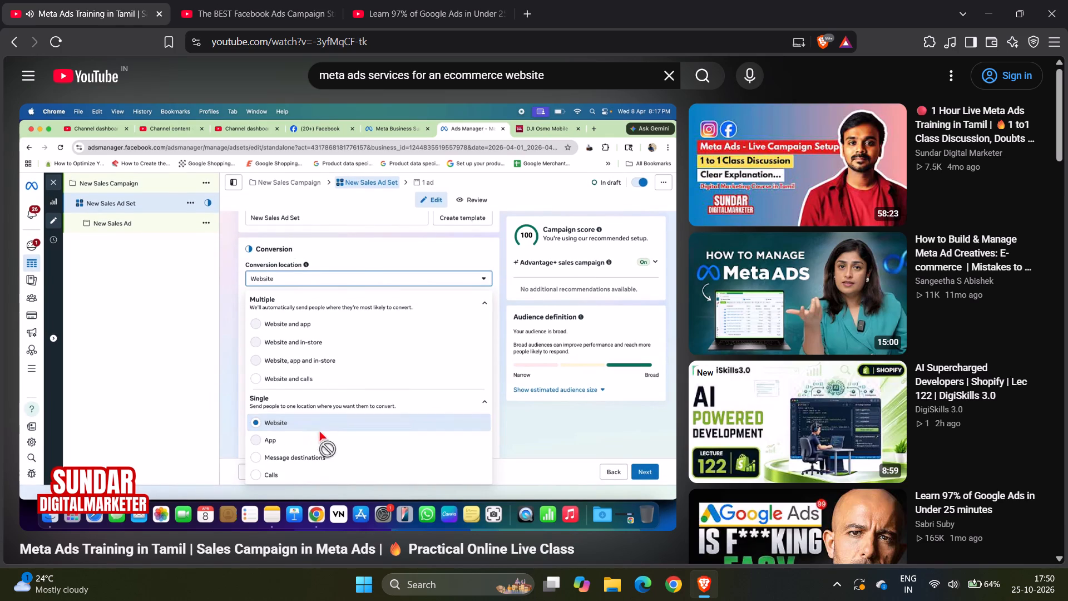
Pause the Meta Ads Training in Tamil sales campaign video.
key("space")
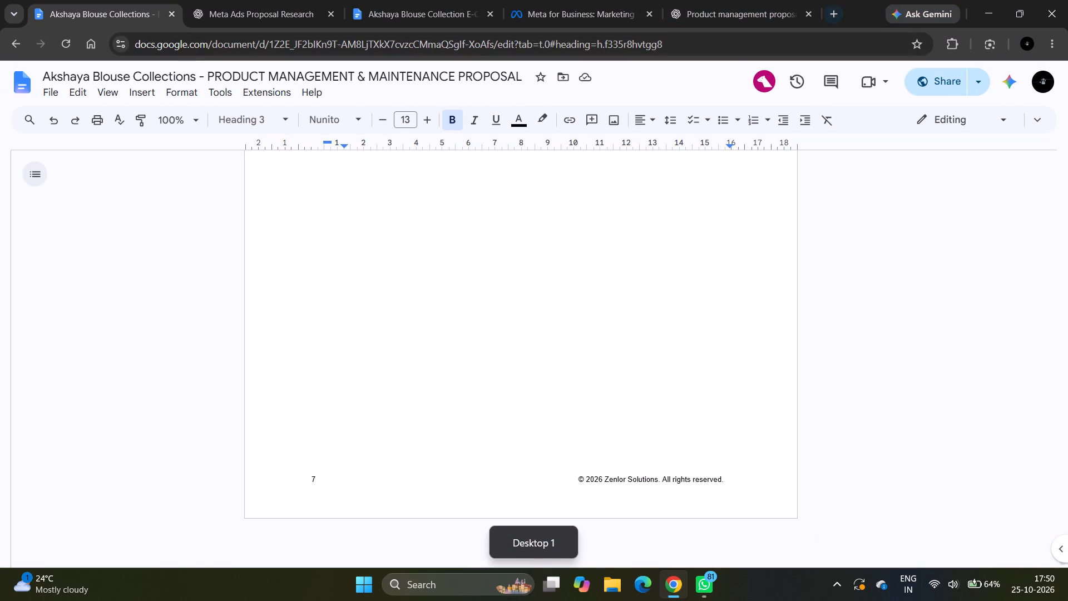
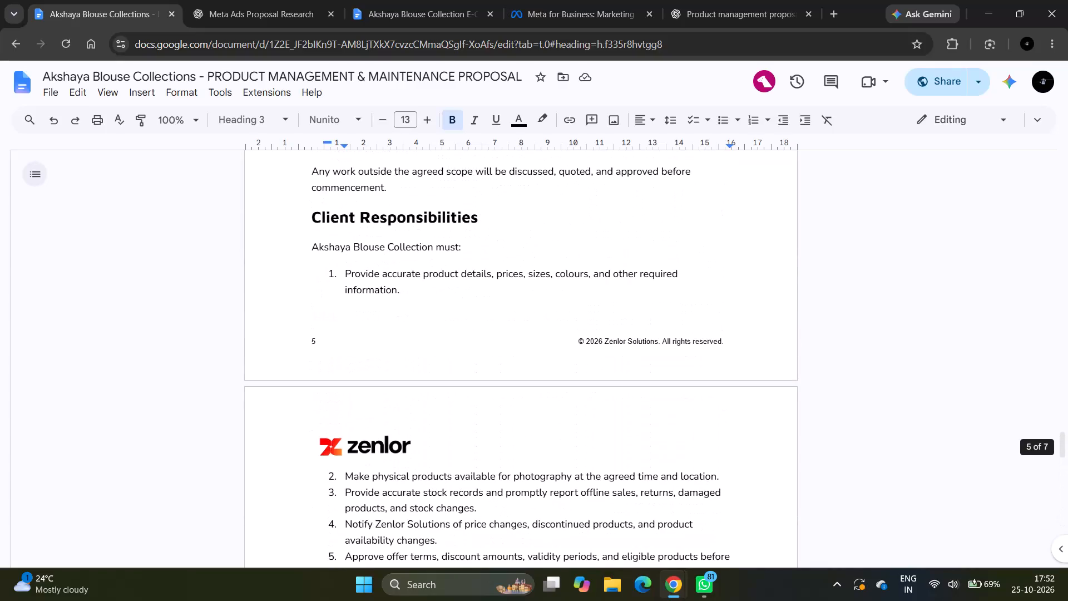
Review the Client Responsibilities list in the Akshaya Blouse Collections product management and maintenance proposal.
scroll(354, 294, "down", 1)
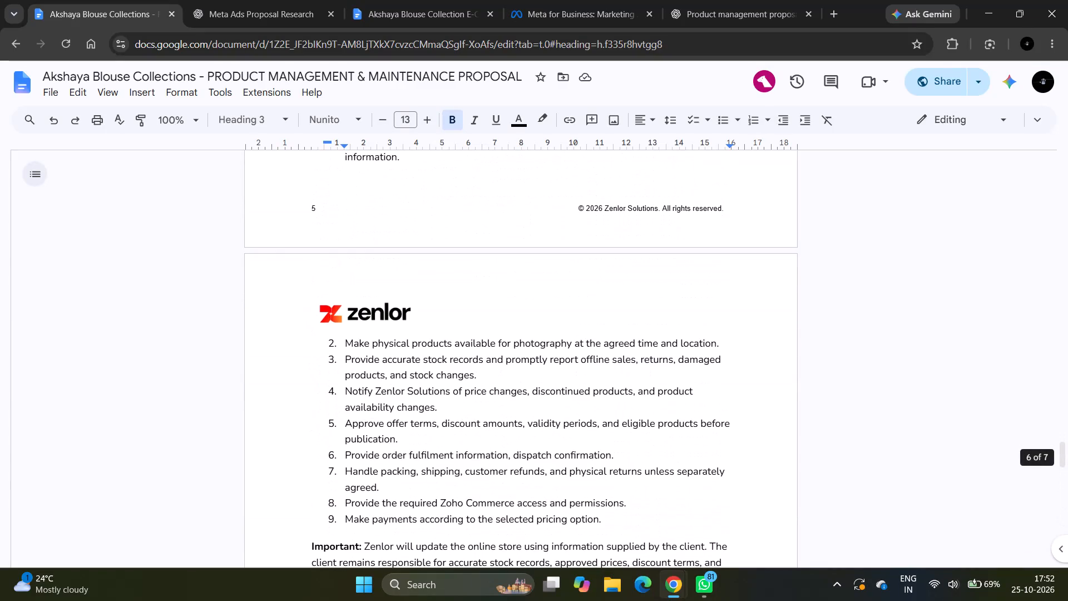
scroll(354, 294, "down", 1)
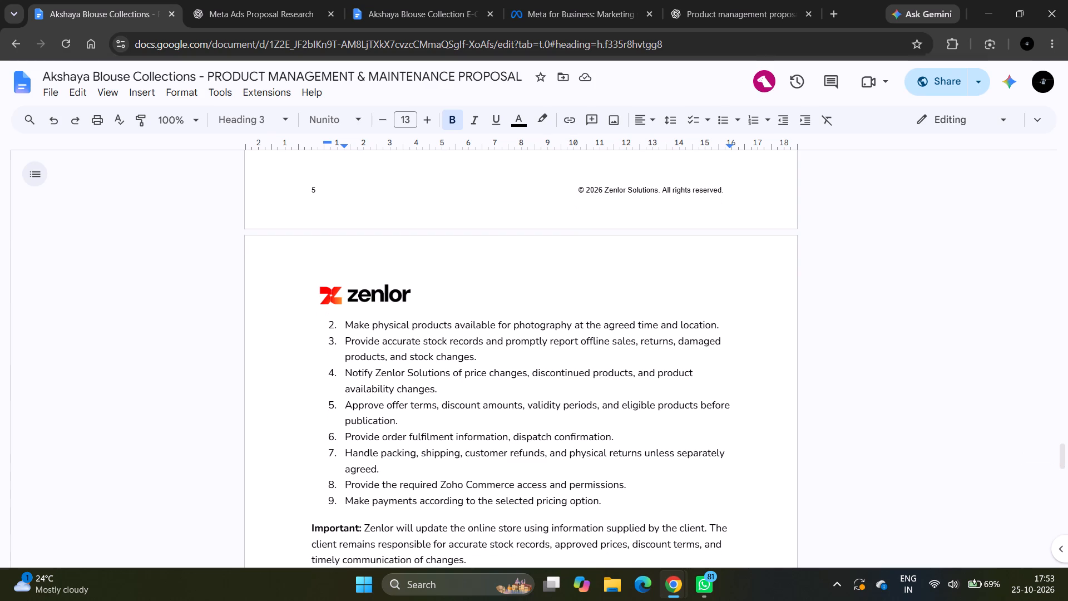
Switch to the Directory Registration Plan window and open the Google Sheets home page in its blank tab.
key("alt+Tab")
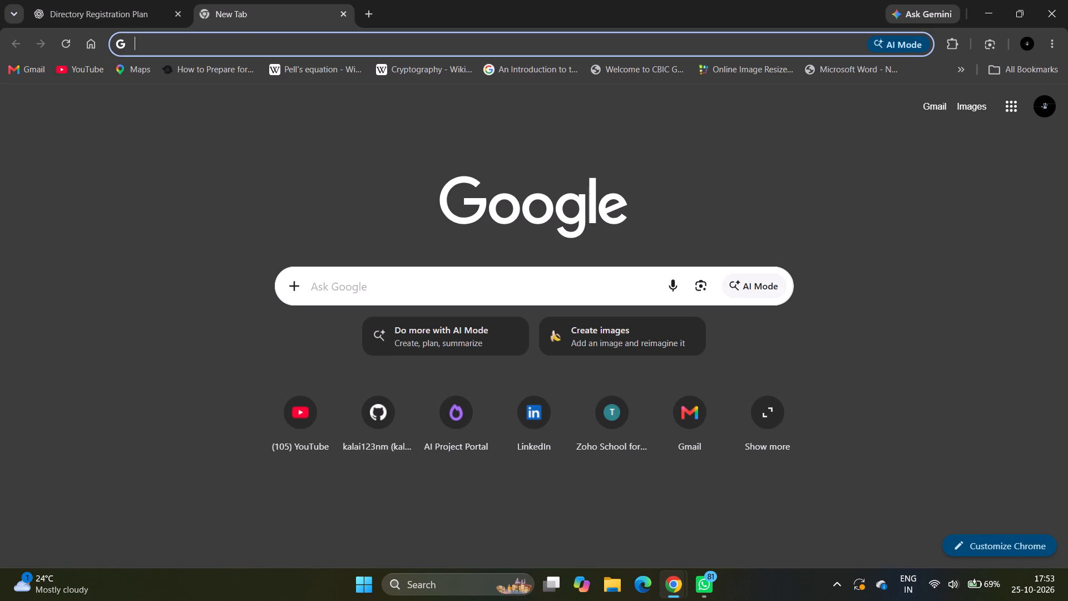
type("dig")
key("BackSpace")
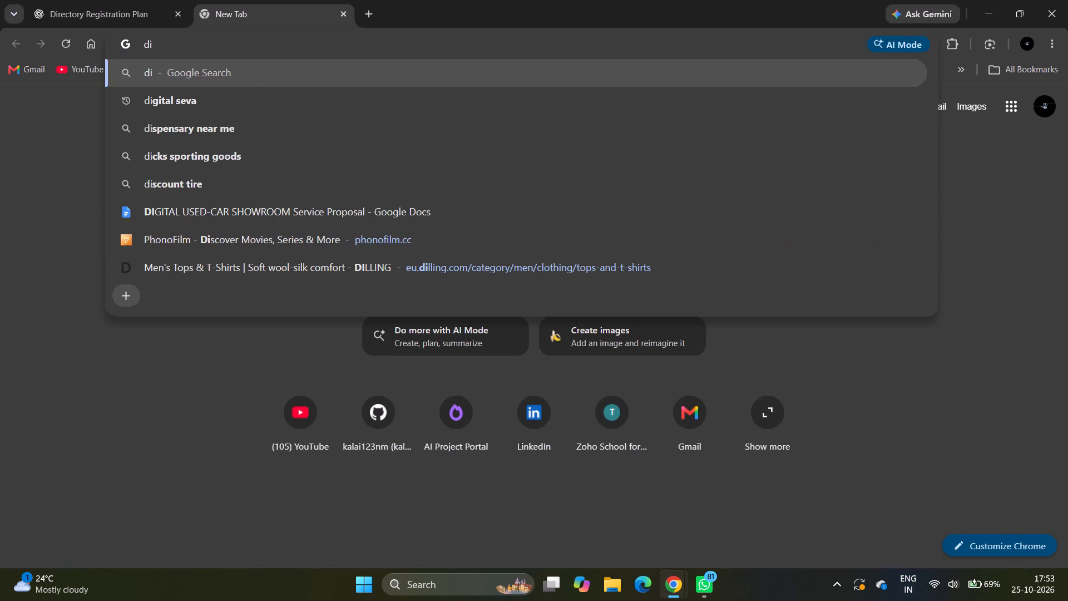
key("BackSpace")
key("BackSpace")
key("BackSpace")
type("she")
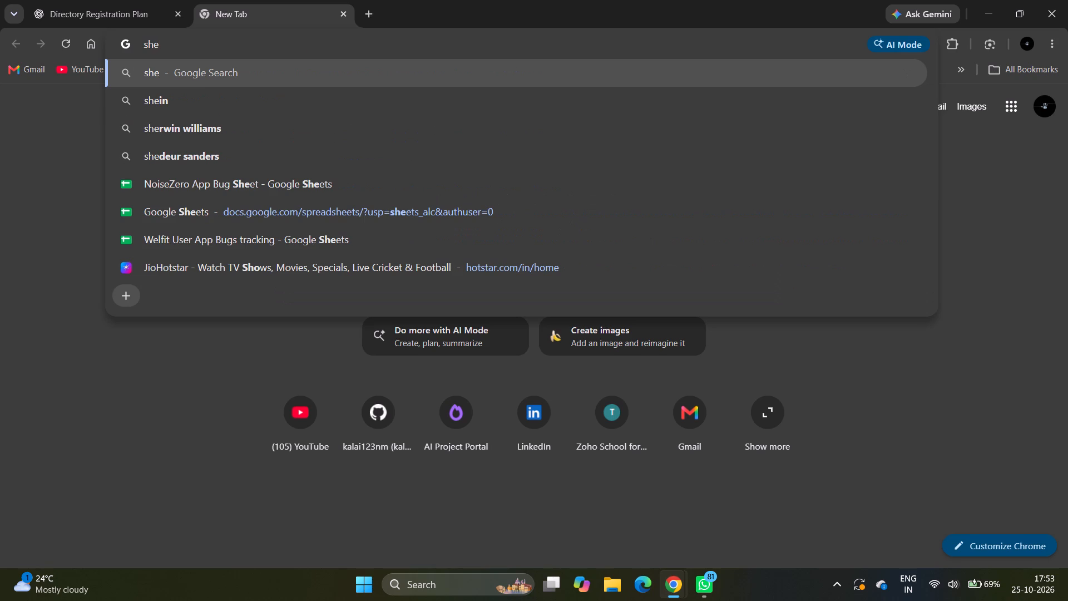
left_click(153, 215)
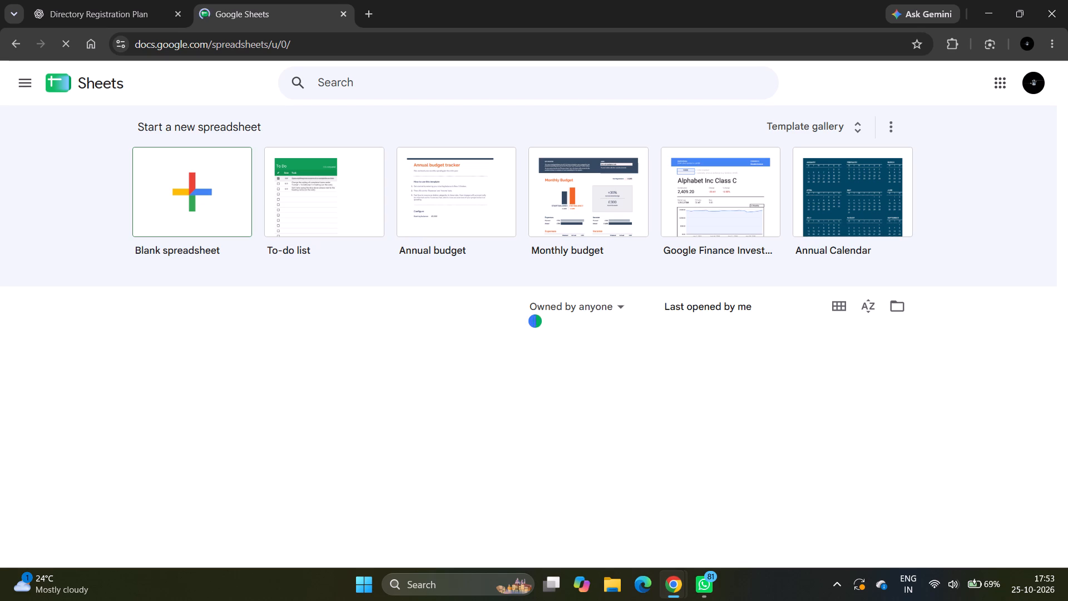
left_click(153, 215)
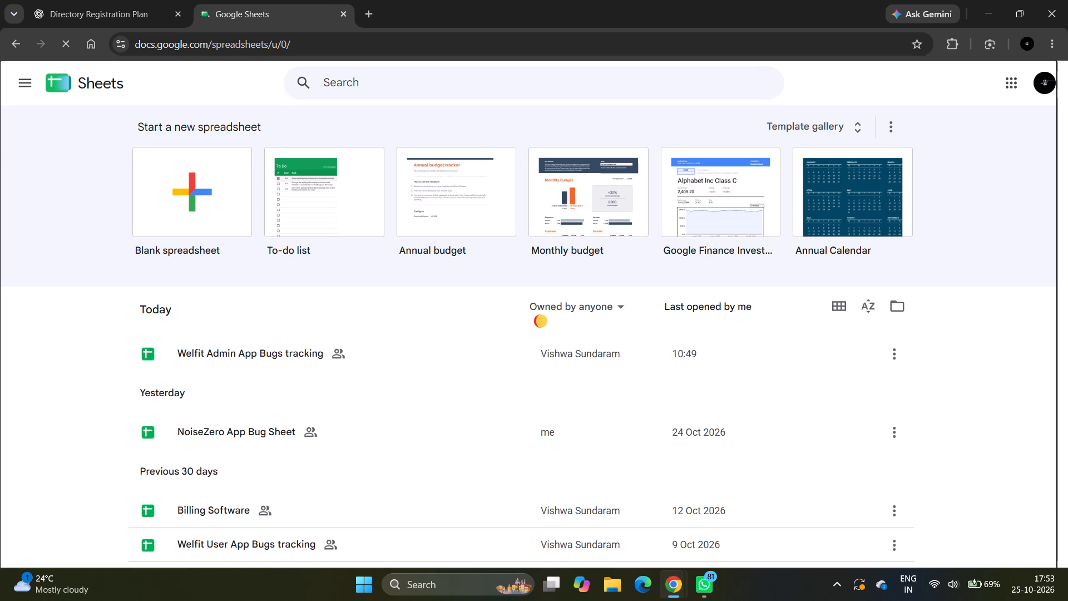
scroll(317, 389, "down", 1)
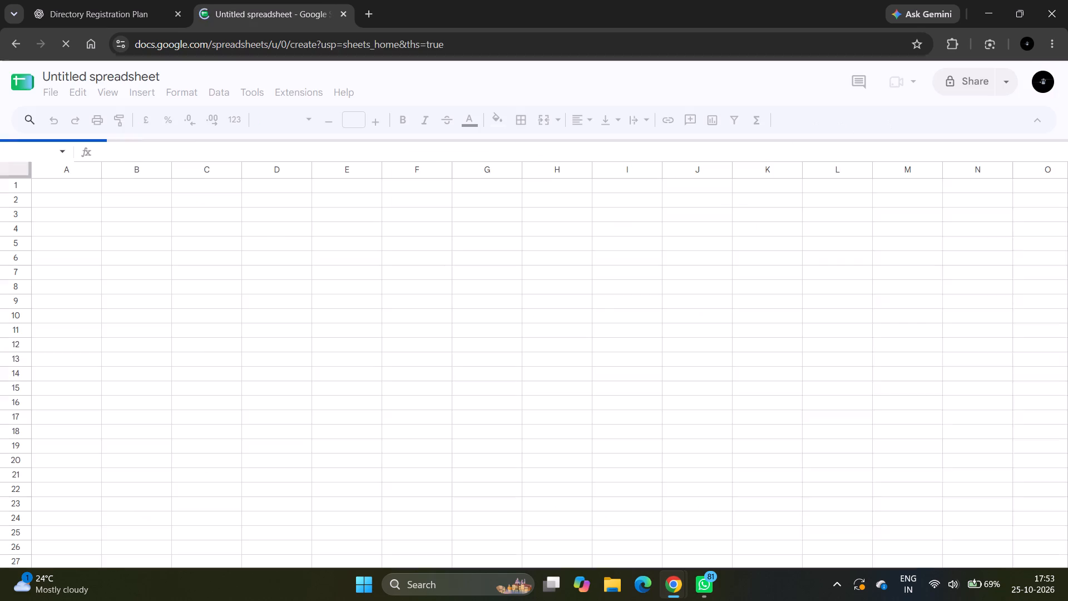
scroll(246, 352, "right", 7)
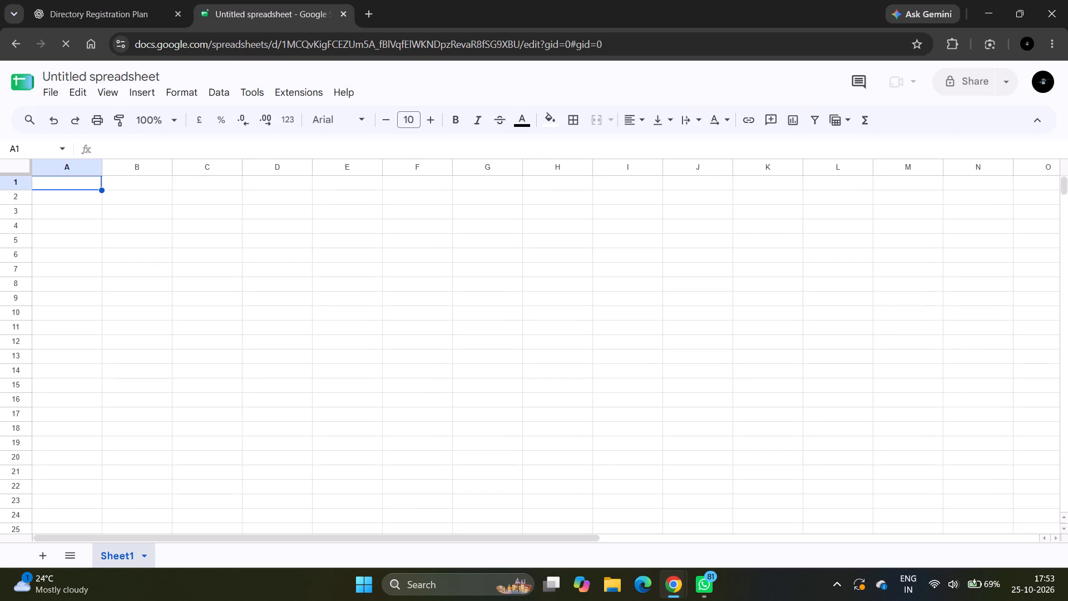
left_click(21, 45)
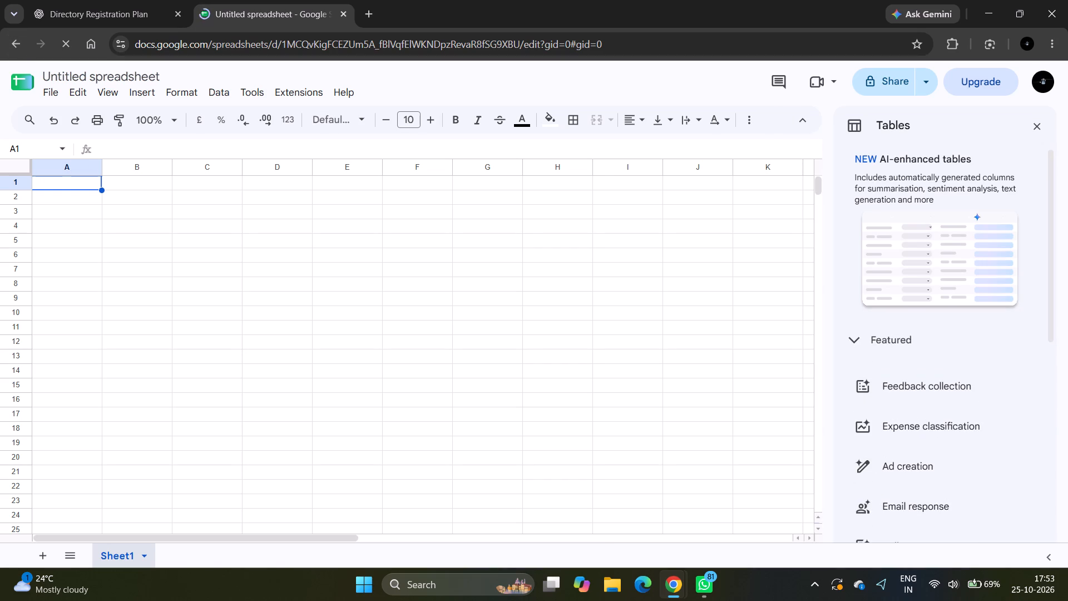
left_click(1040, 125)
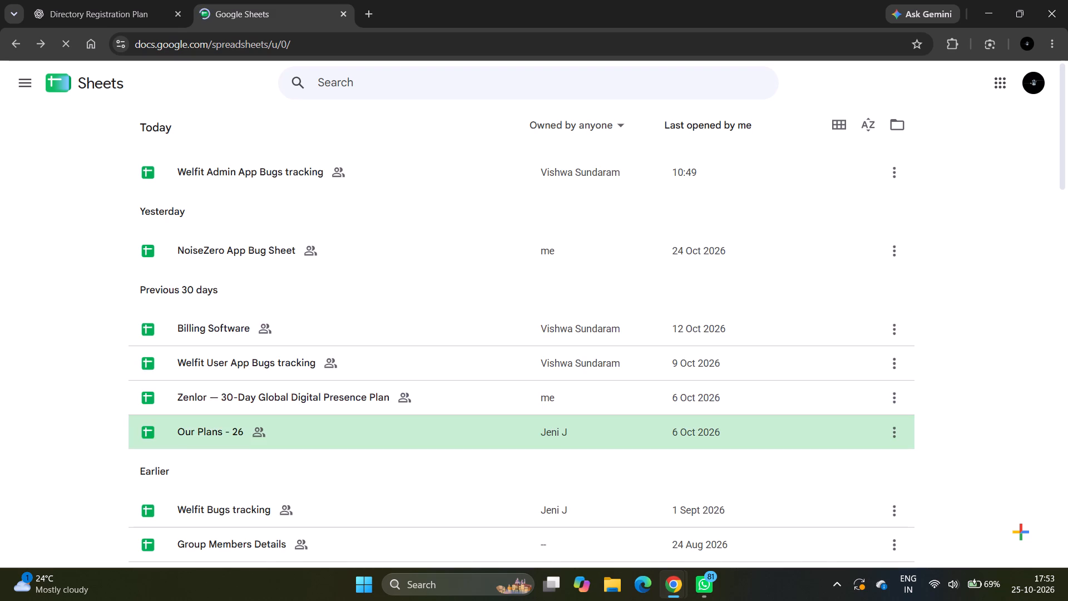
Open the "Zenlor — 30-Day Global Digital Presence Plan" spreadsheet.
left_click(365, 400)
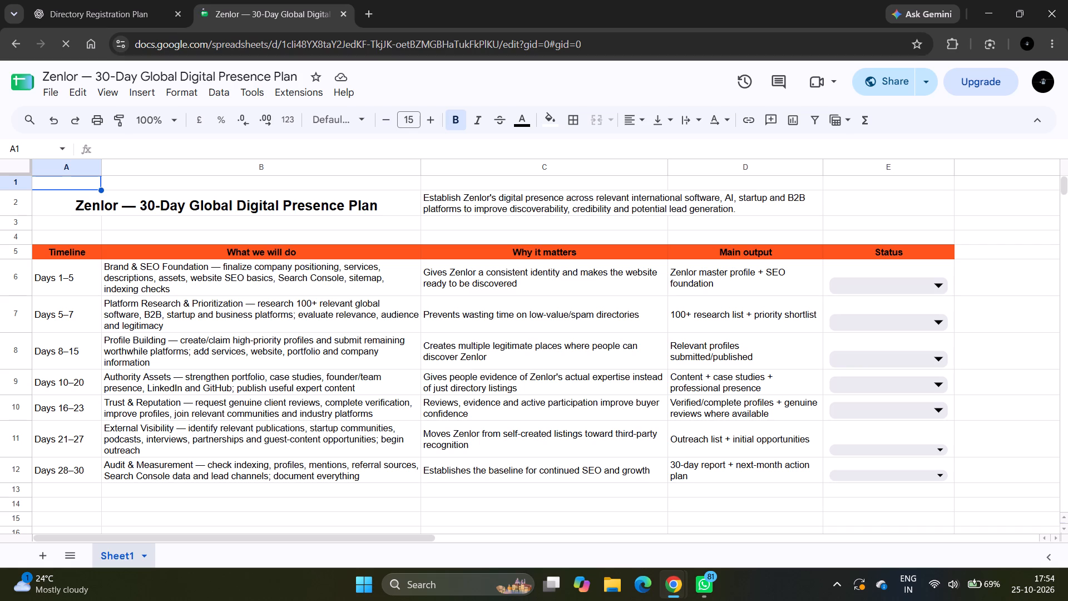
Examine the Status choices for Days 1–5 and go through the plan's rows down to Days 28–30.
left_click(888, 289)
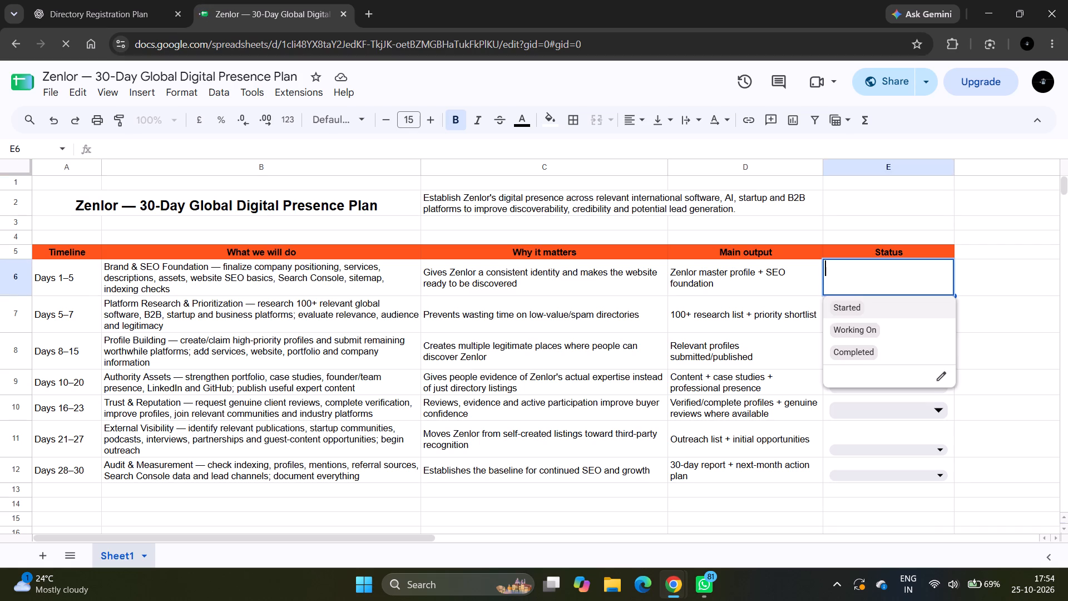
left_click(975, 287)
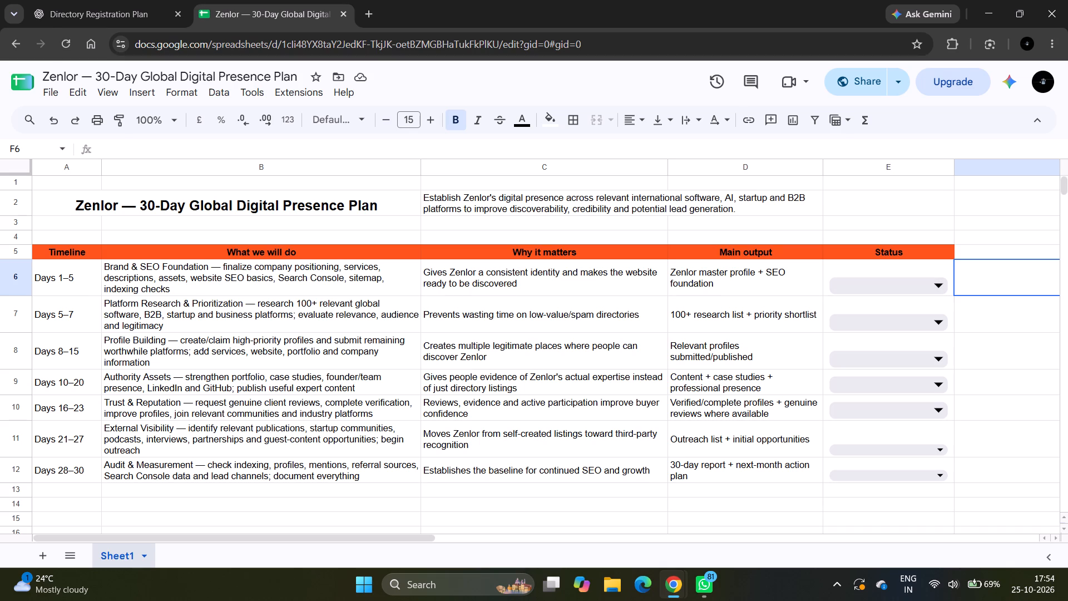
left_click(982, 257)
left_click(989, 279)
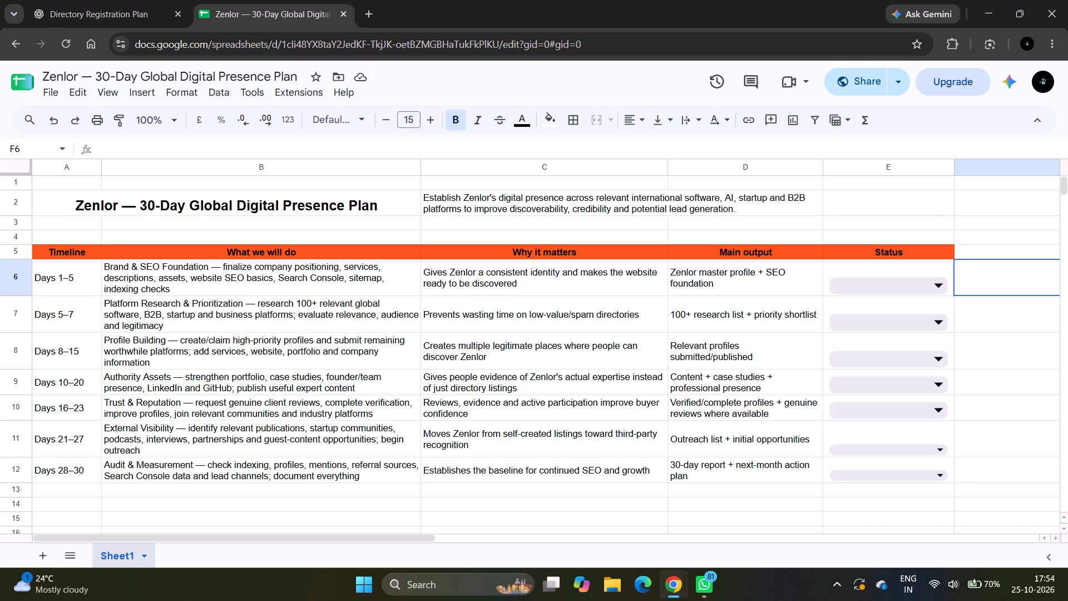
left_click(989, 307)
left_click(982, 348)
left_click(985, 386)
left_click(985, 413)
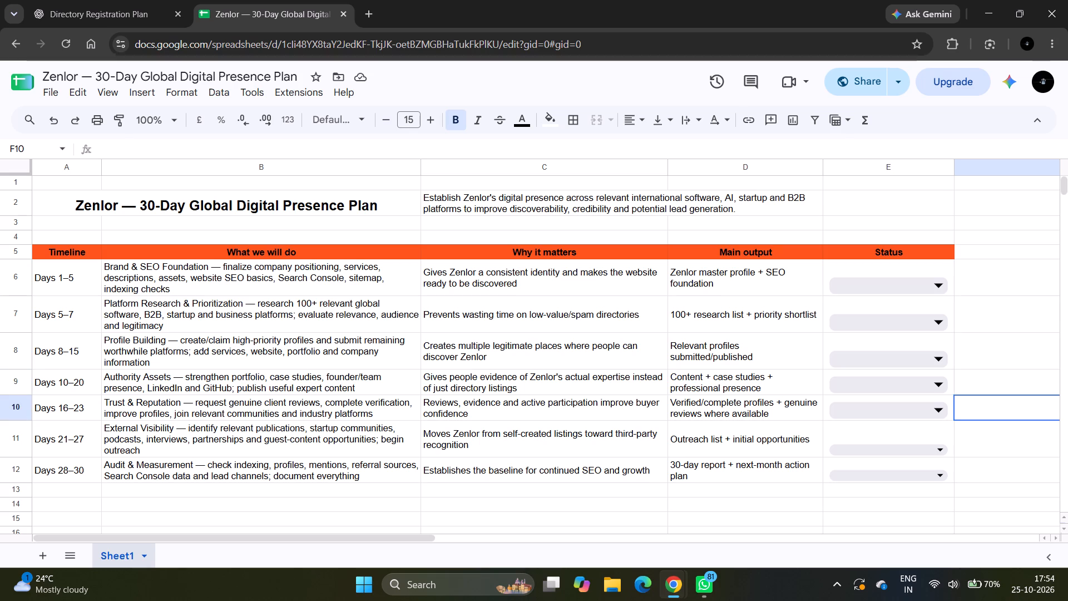
left_click(990, 442)
left_click(987, 466)
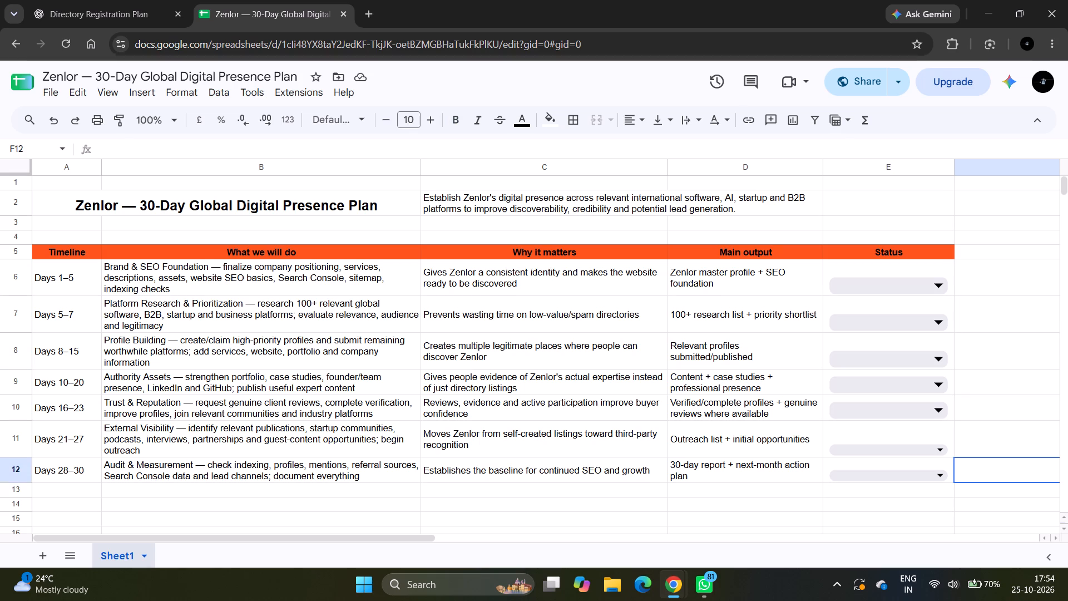